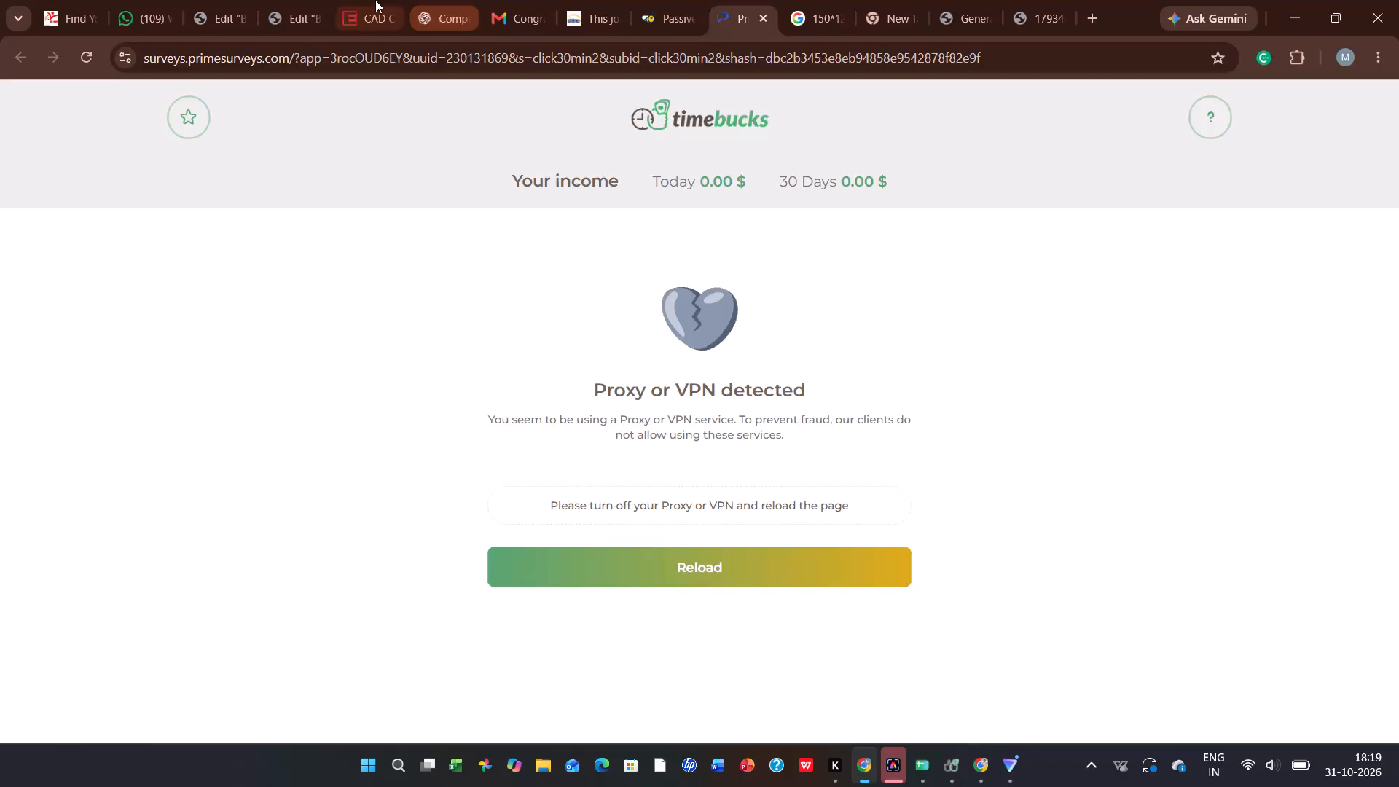
# Compare the AutoCAD section and the start of the SolidWorks section in the published Kammanahalli article with the Guwahati draft in Elementor.
pyautogui.click(375, 0)
pyautogui.scroll(-1, 482, 297)
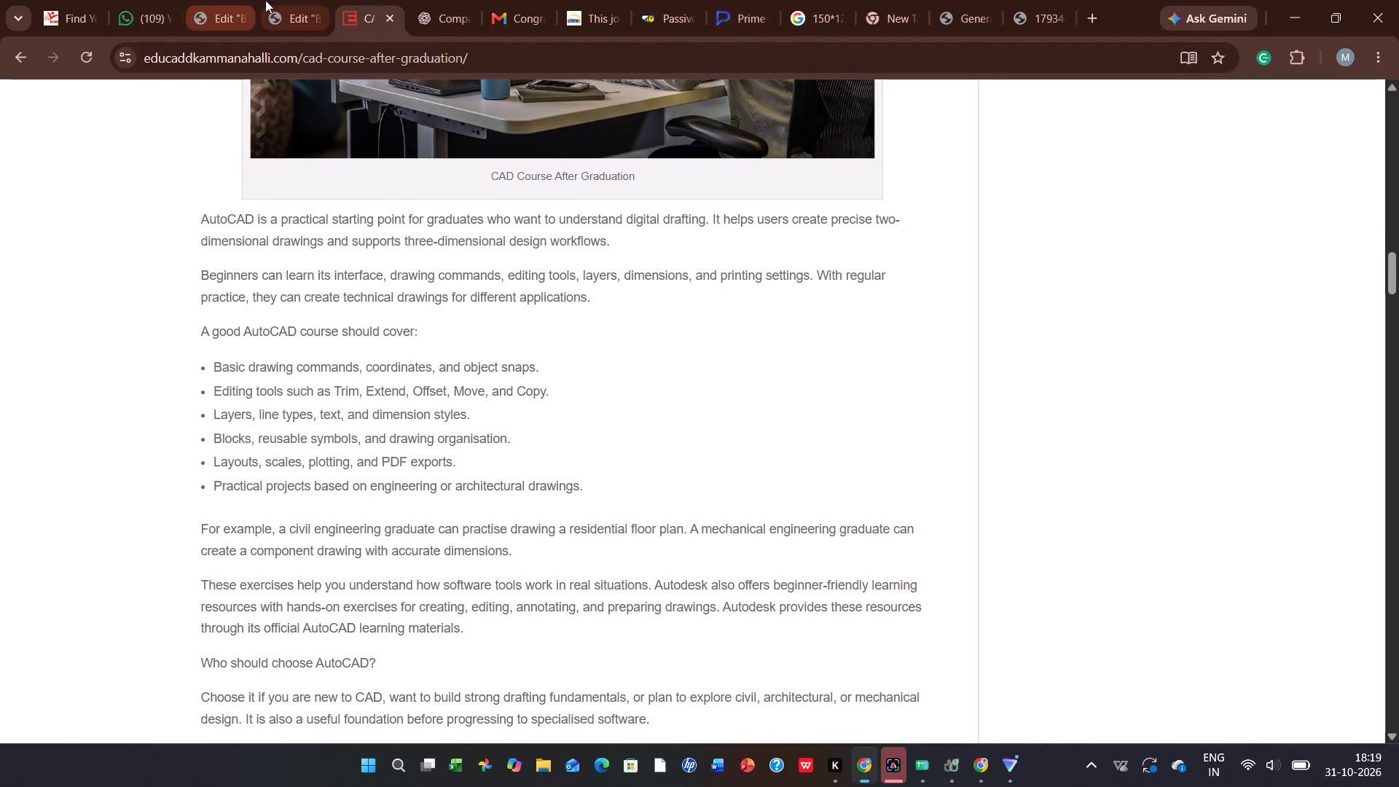
pyautogui.click(268, 0)
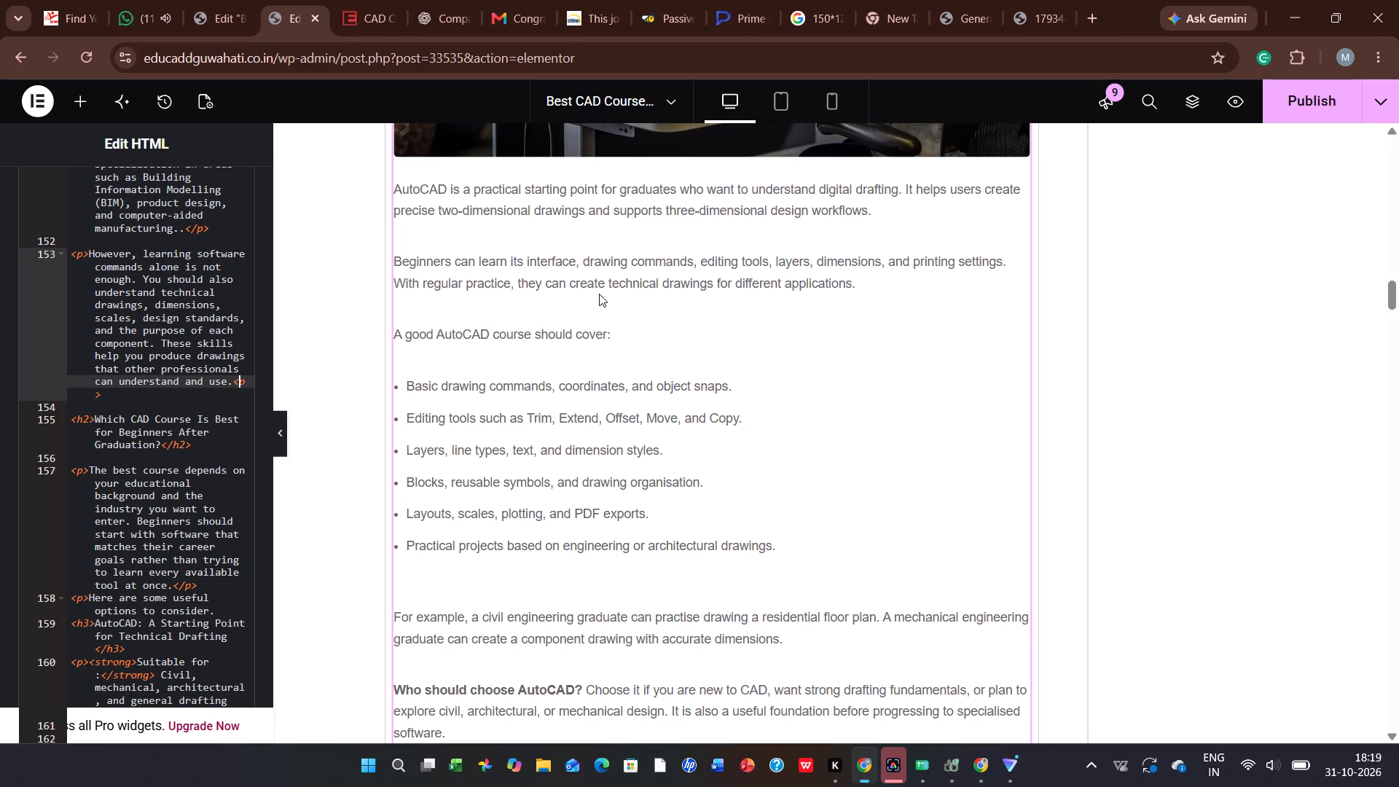
pyautogui.click(356, 0)
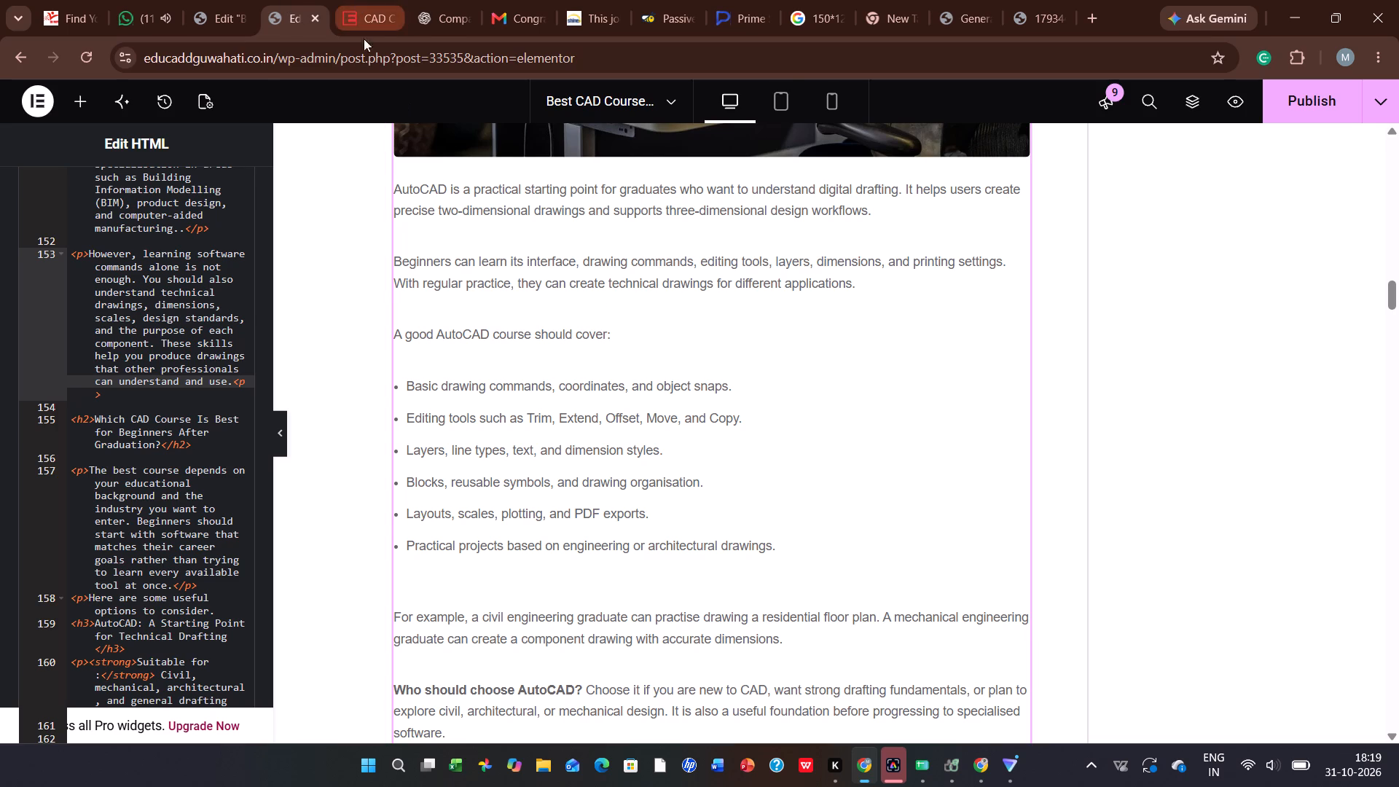
pyautogui.scroll(-1, 463, 393)
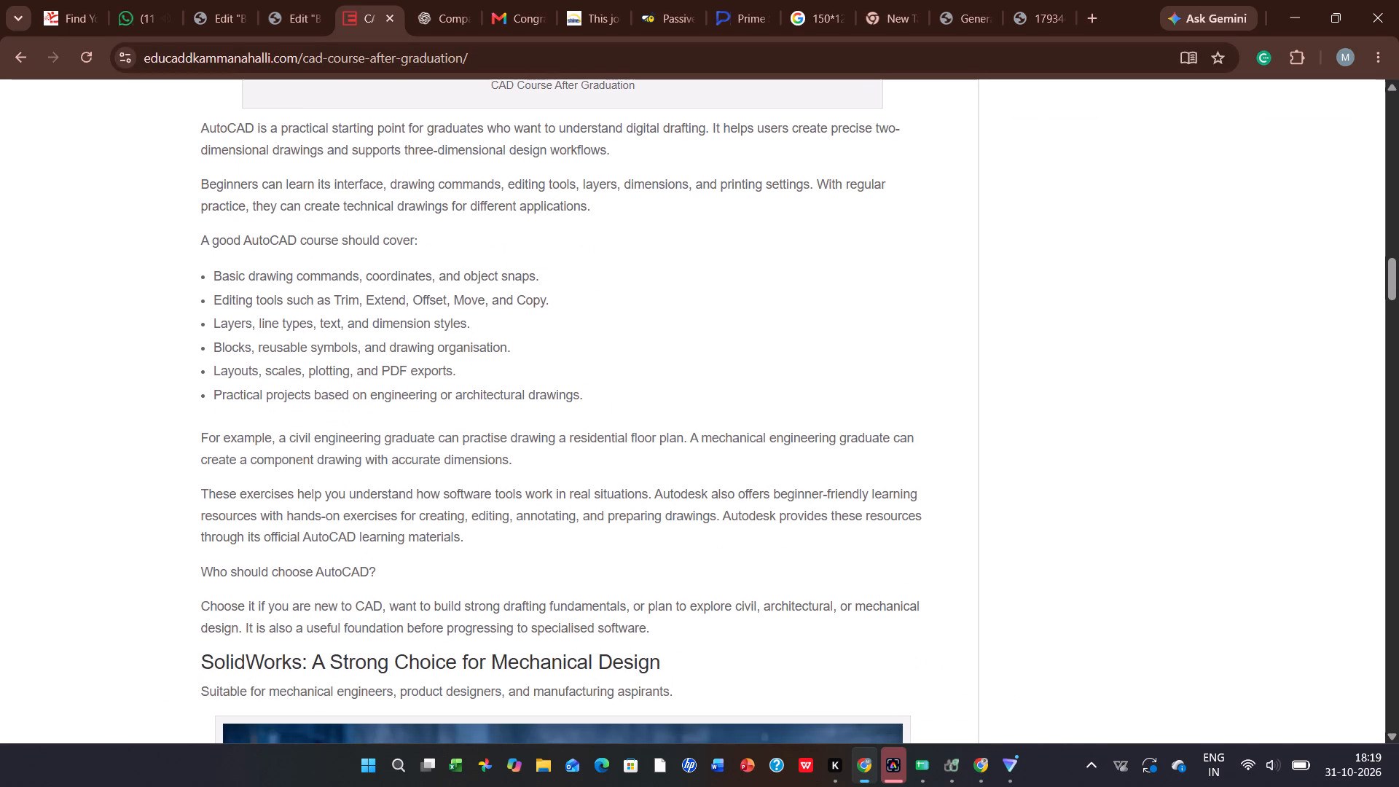
pyautogui.scroll(-1, 442, 268)
pyautogui.scroll(-1, 407, 208)
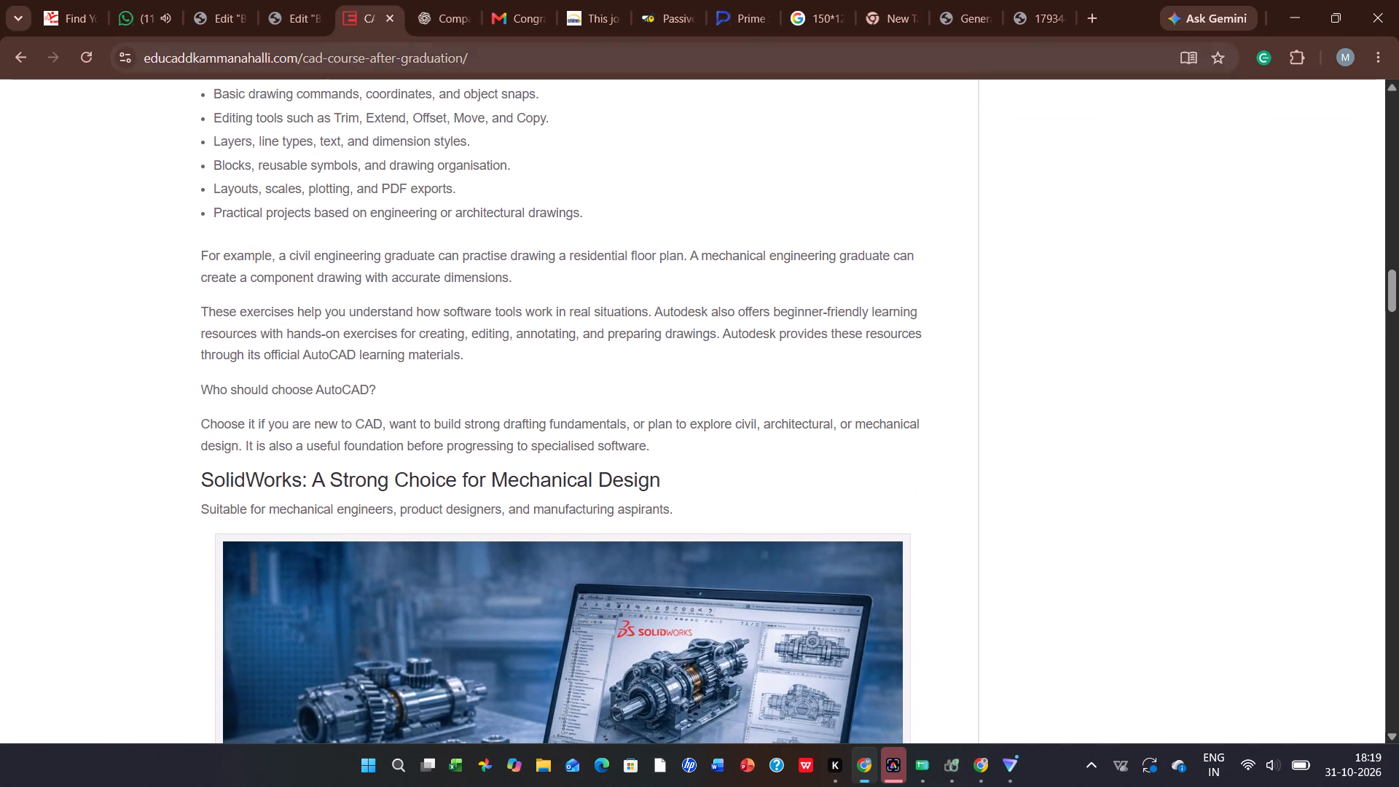
pyautogui.click(290, 0)
pyautogui.scroll(-1, 407, 343)
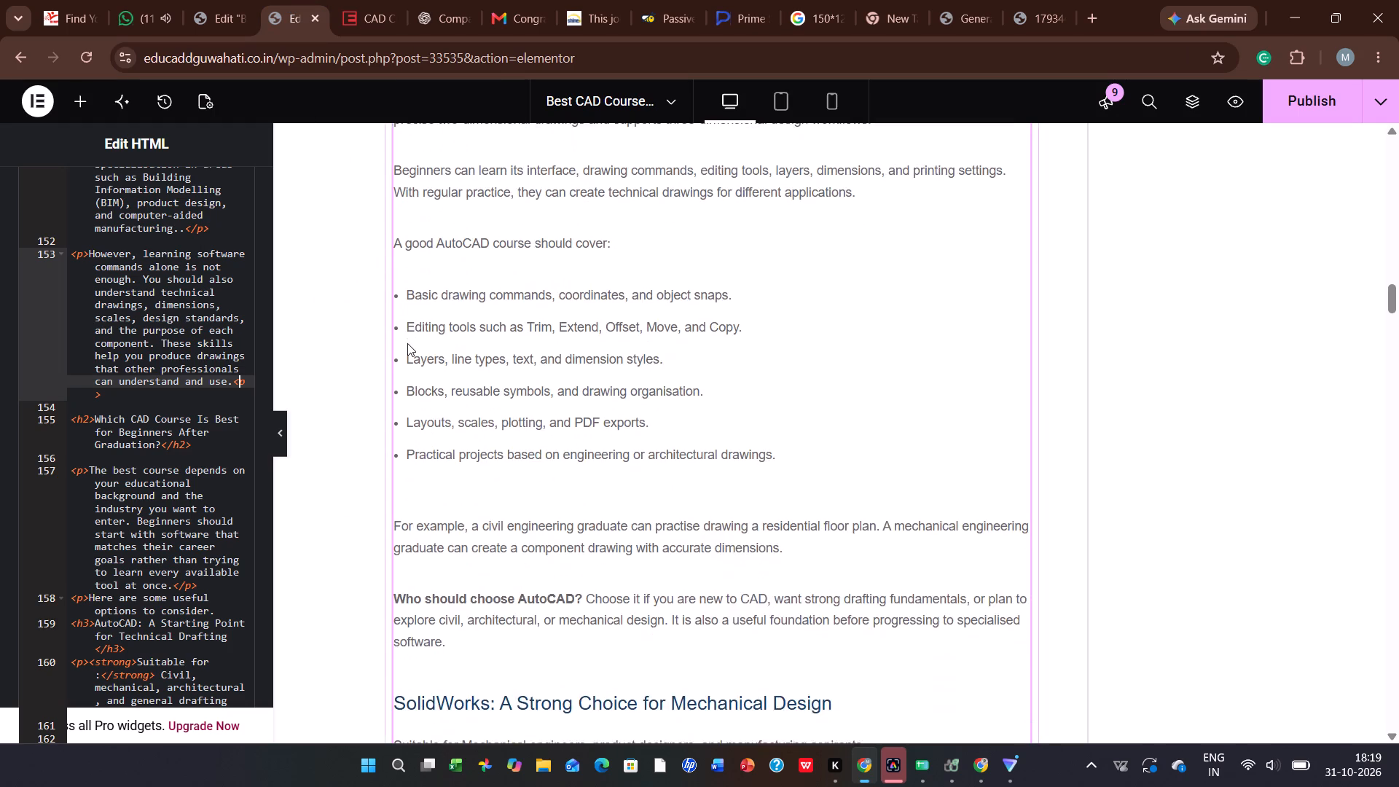
pyautogui.scroll(-2, 408, 351)
pyautogui.scroll(-3, 721, 462)
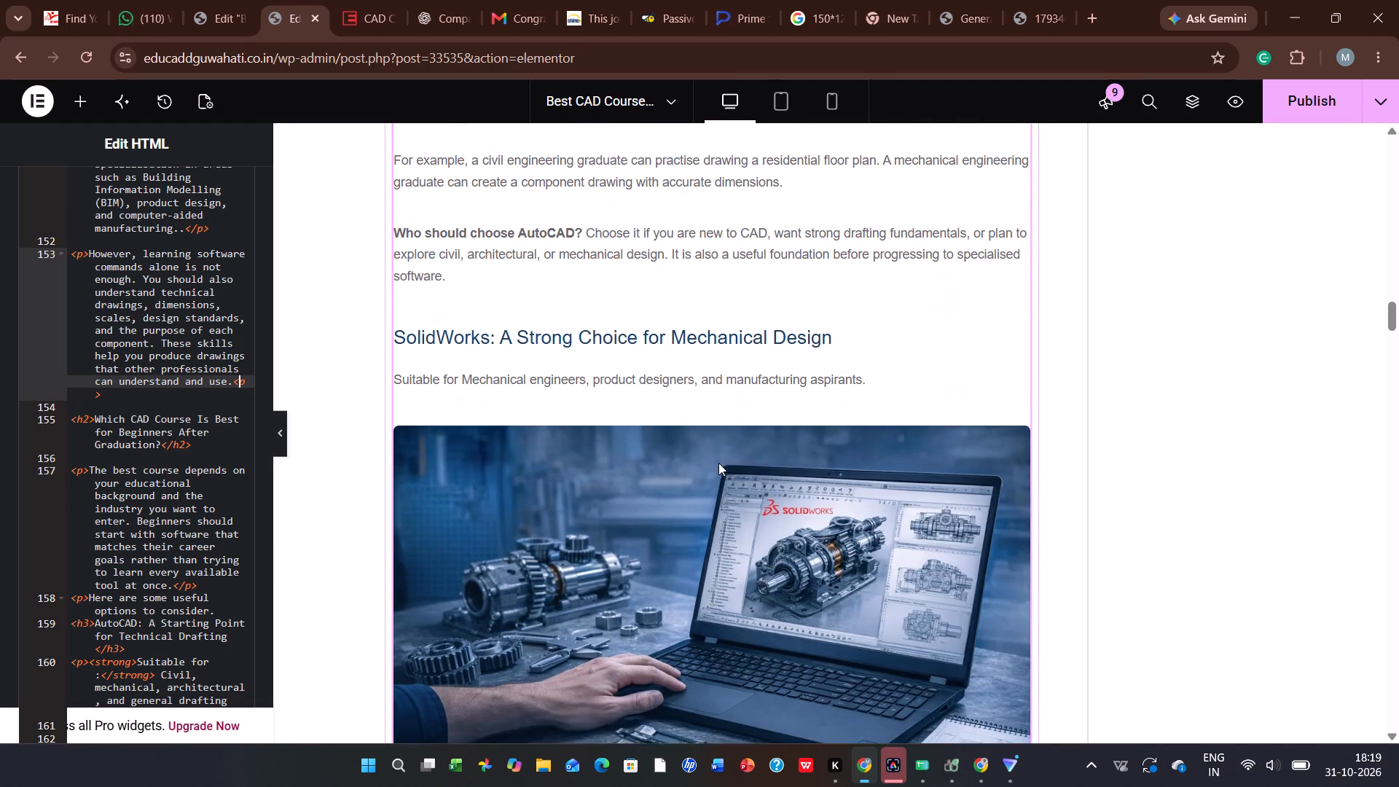
pyautogui.scroll(-2, 718, 463)
pyautogui.scroll(2, 718, 463)
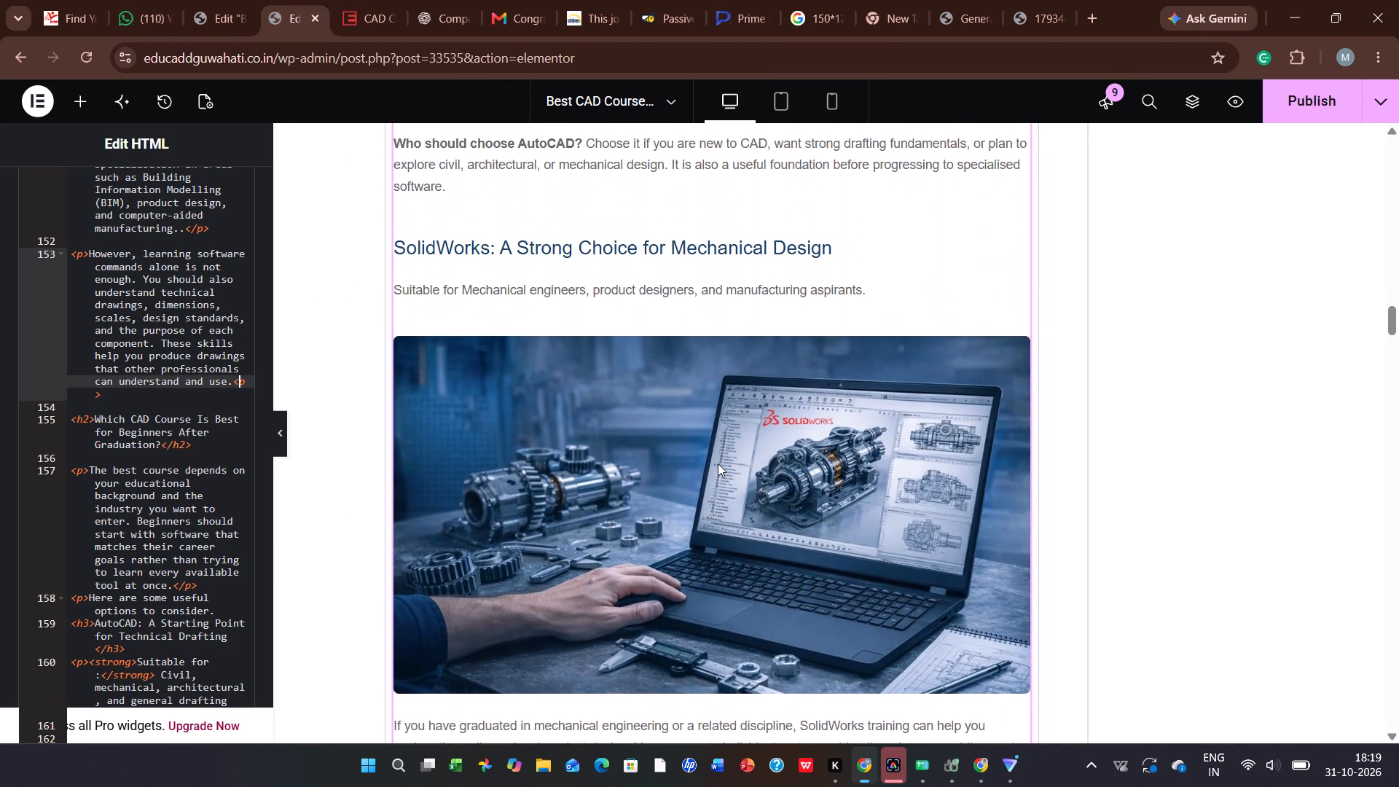
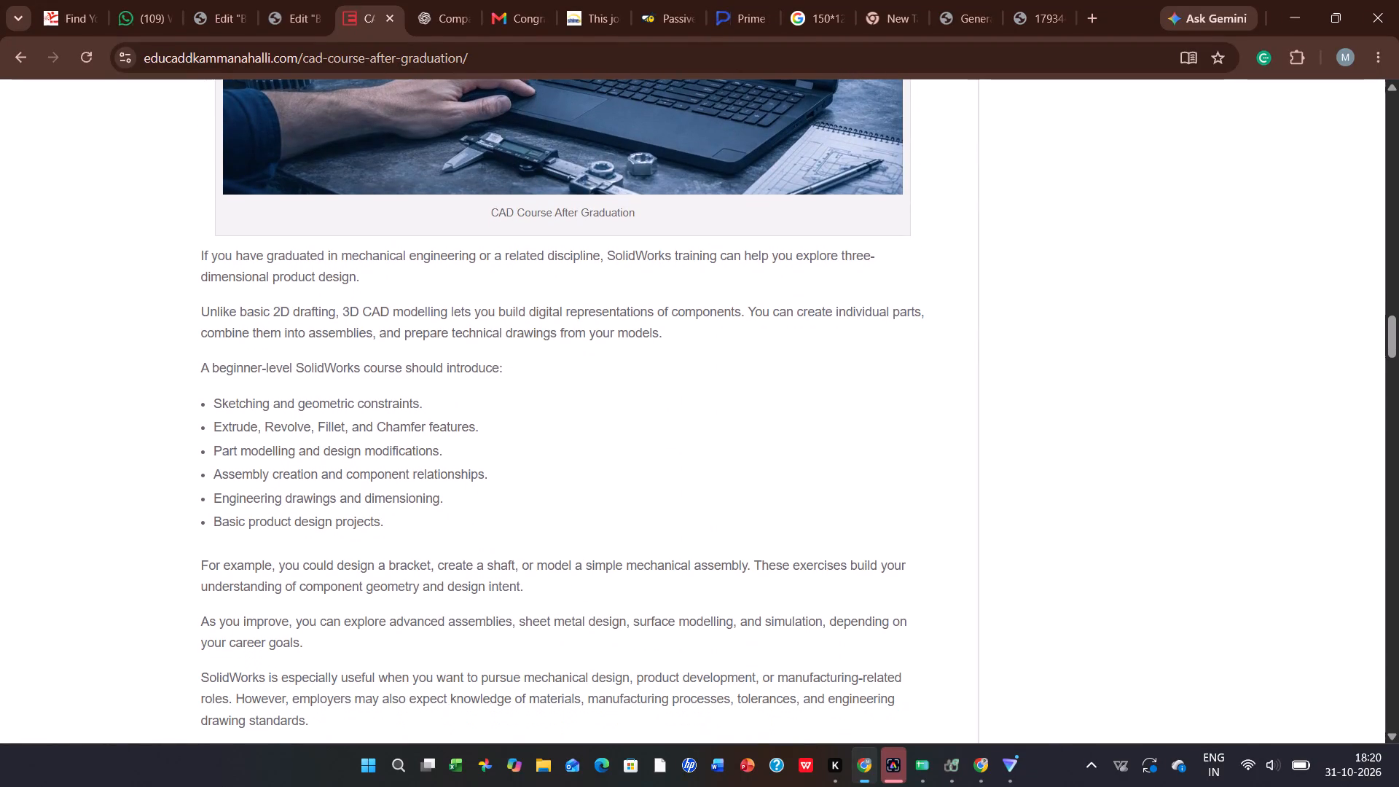
# Compare the SolidWorks bullet list and closing paragraphs in the published Kammanahalli article with the Guwahati draft.
pyautogui.scroll(-2, 608, 386)
pyautogui.scroll(1, 446, 254)
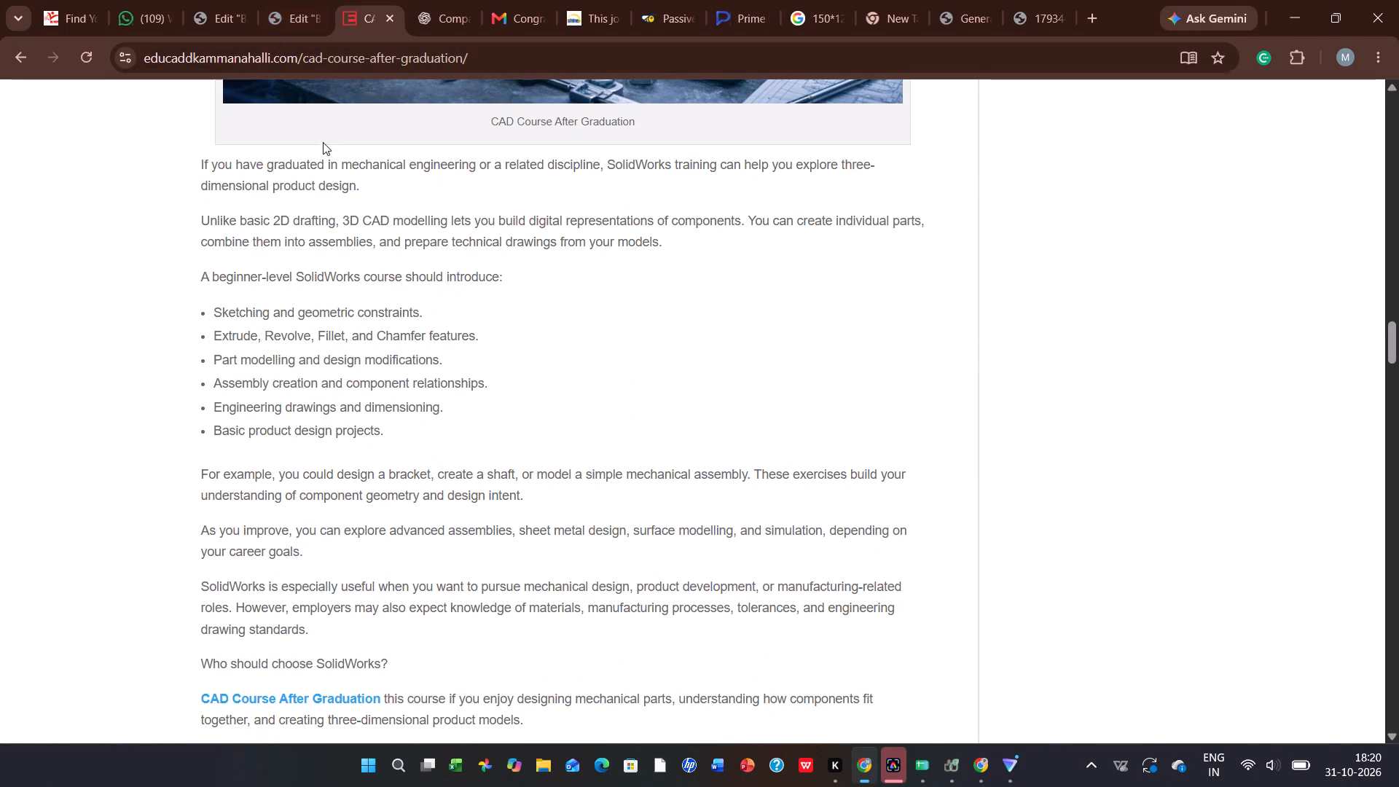
pyautogui.click(312, 33)
pyautogui.scroll(3, 788, 450)
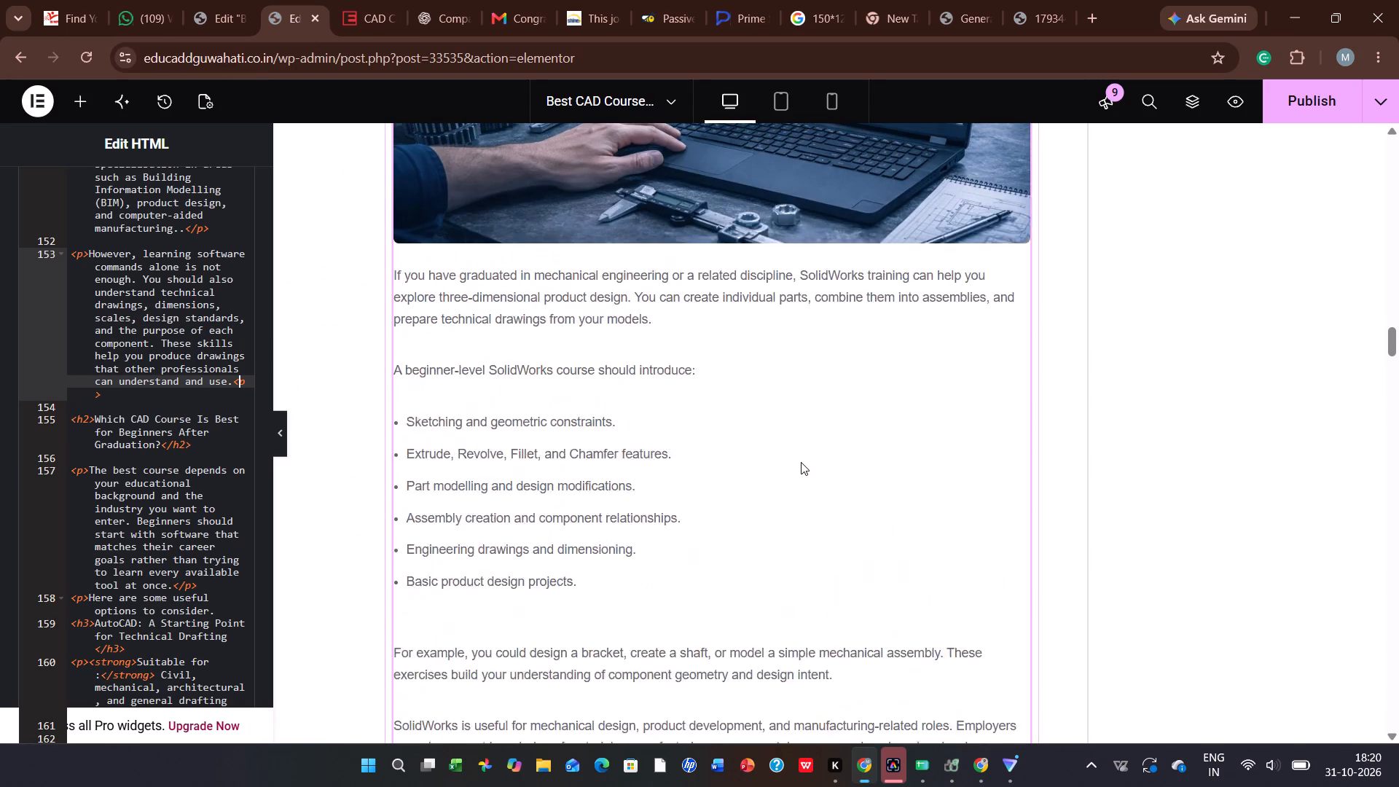
pyautogui.scroll(-5, 801, 462)
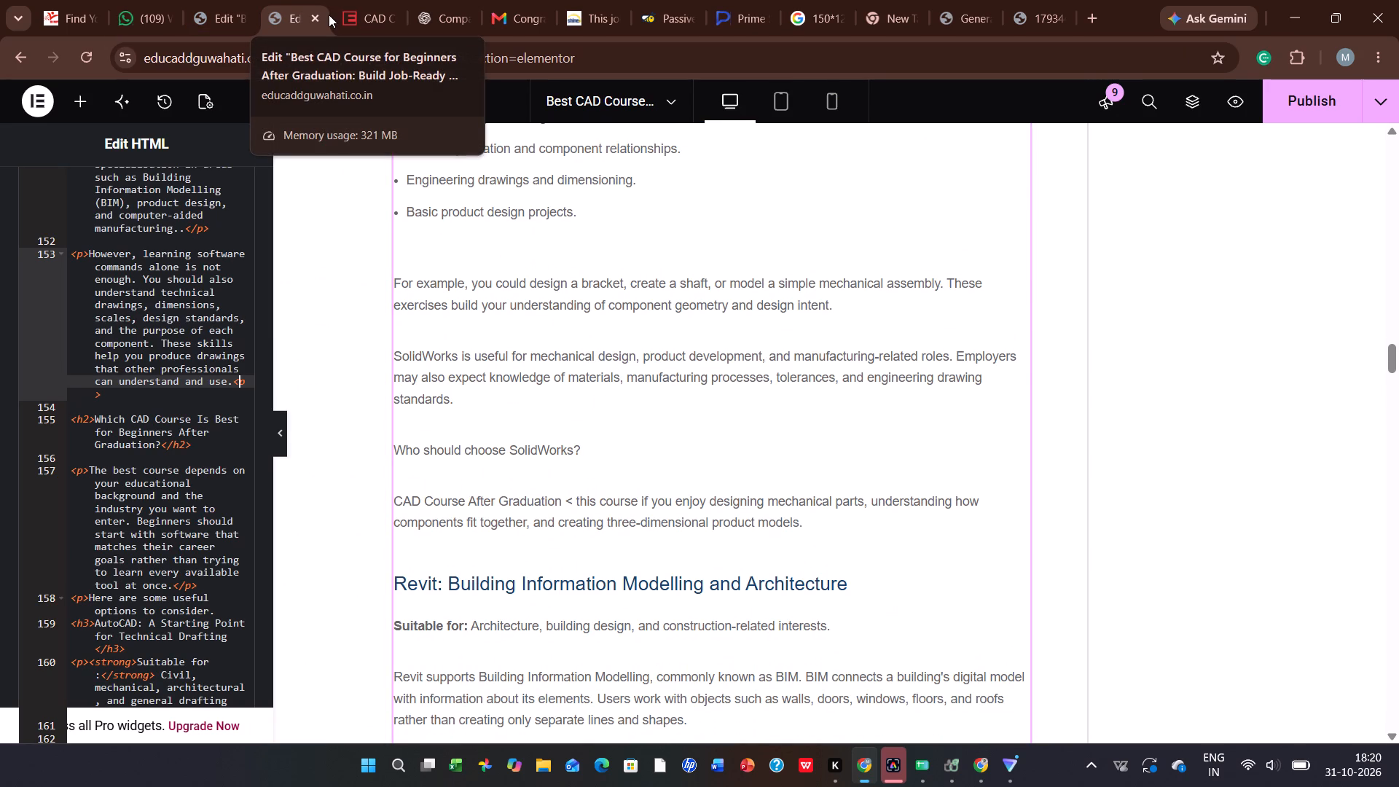
pyautogui.click(361, 0)
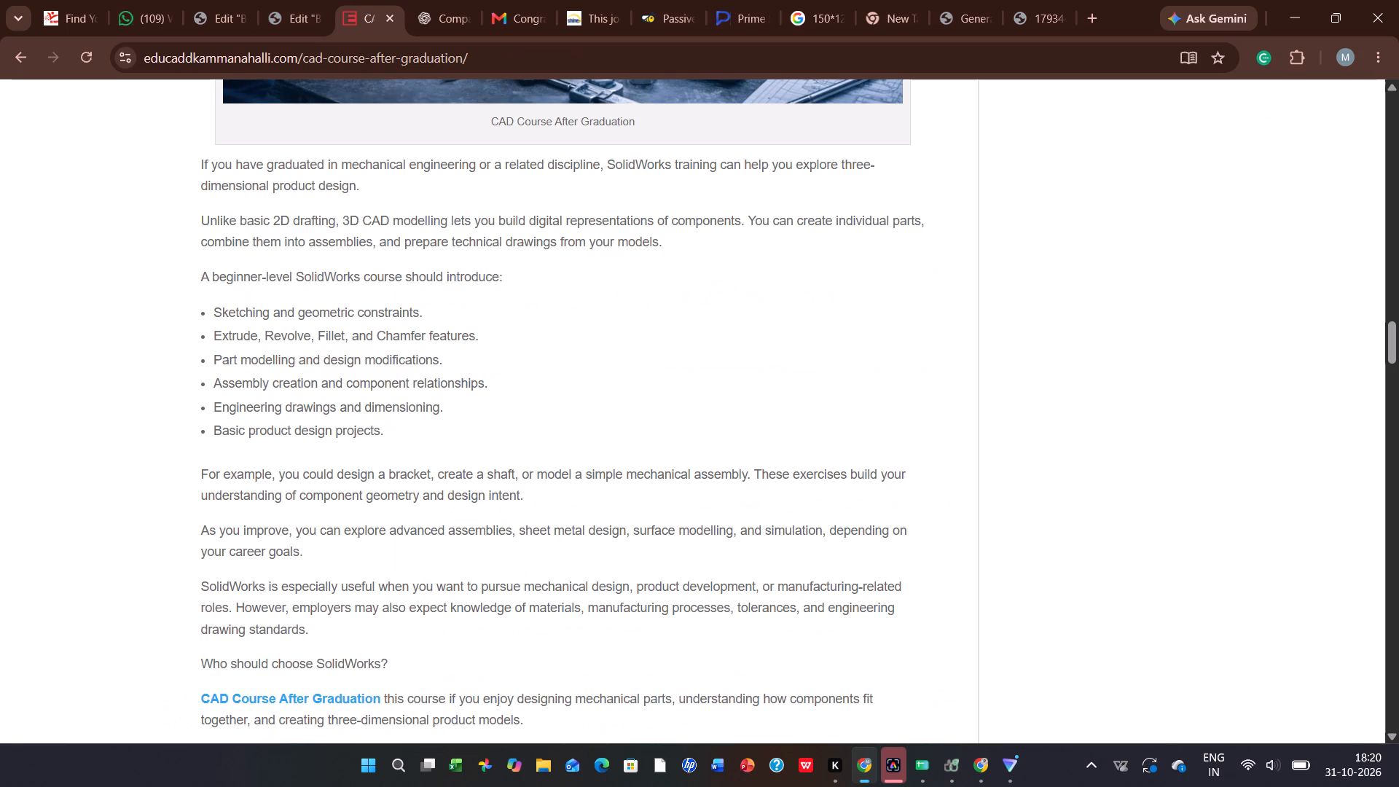
pyautogui.scroll(-1, 523, 465)
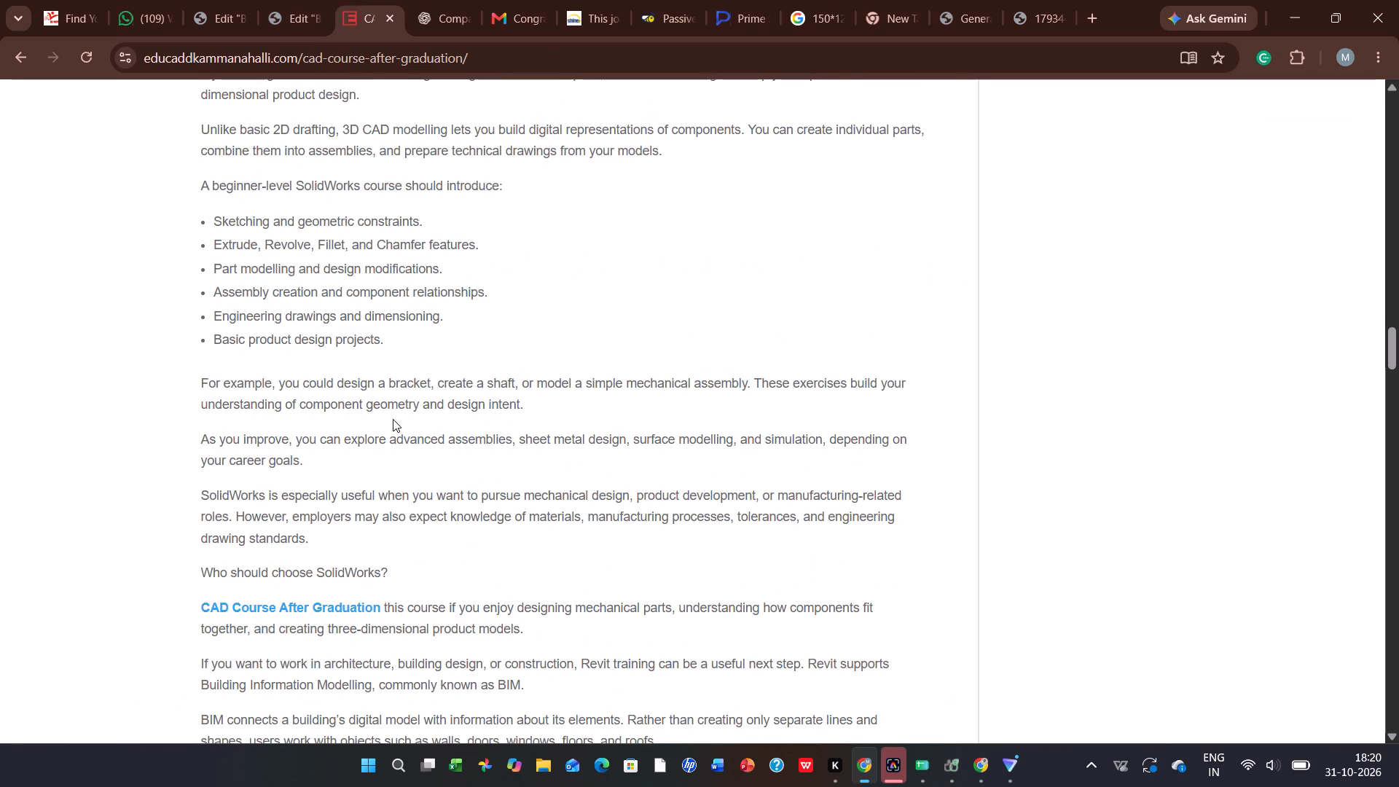
pyautogui.scroll(-1, 685, 440)
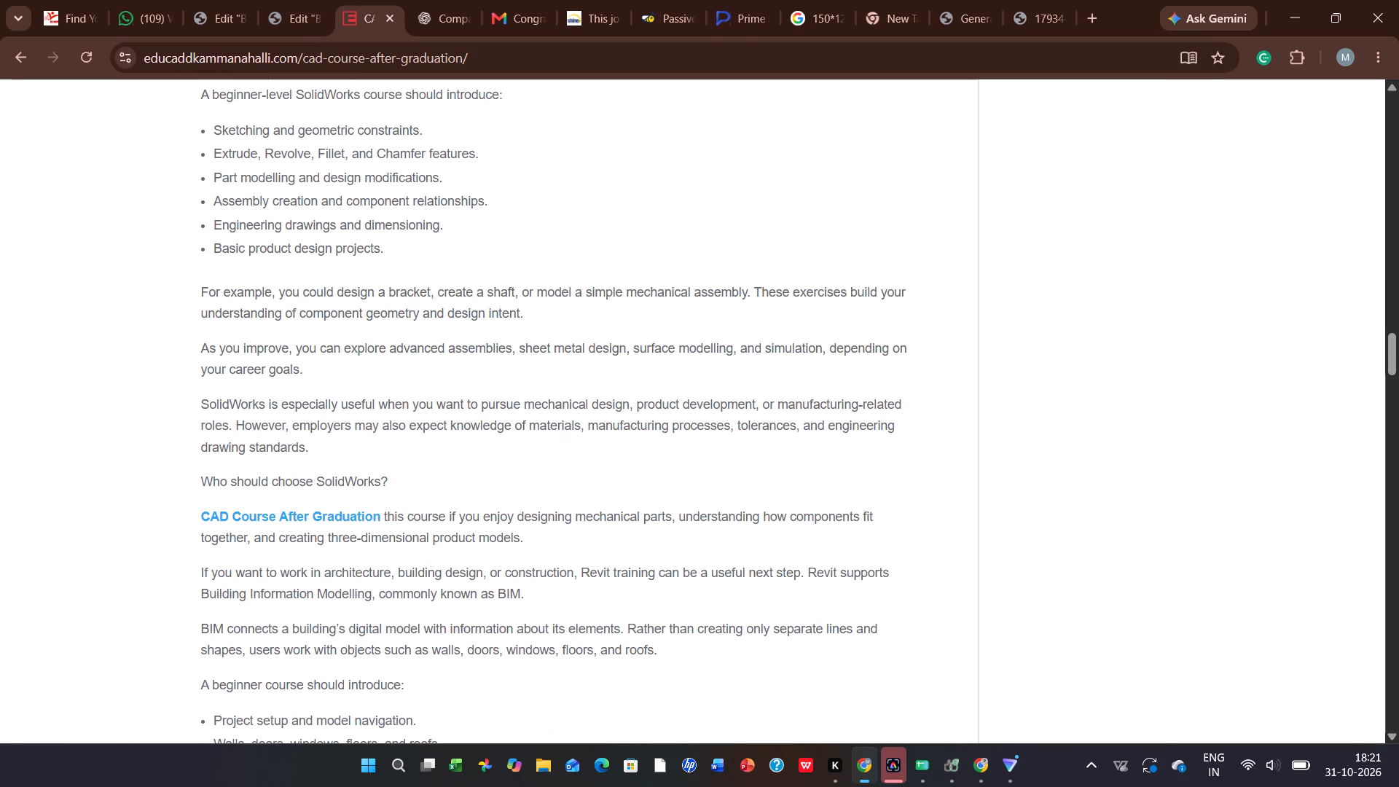
pyautogui.click(291, 0)
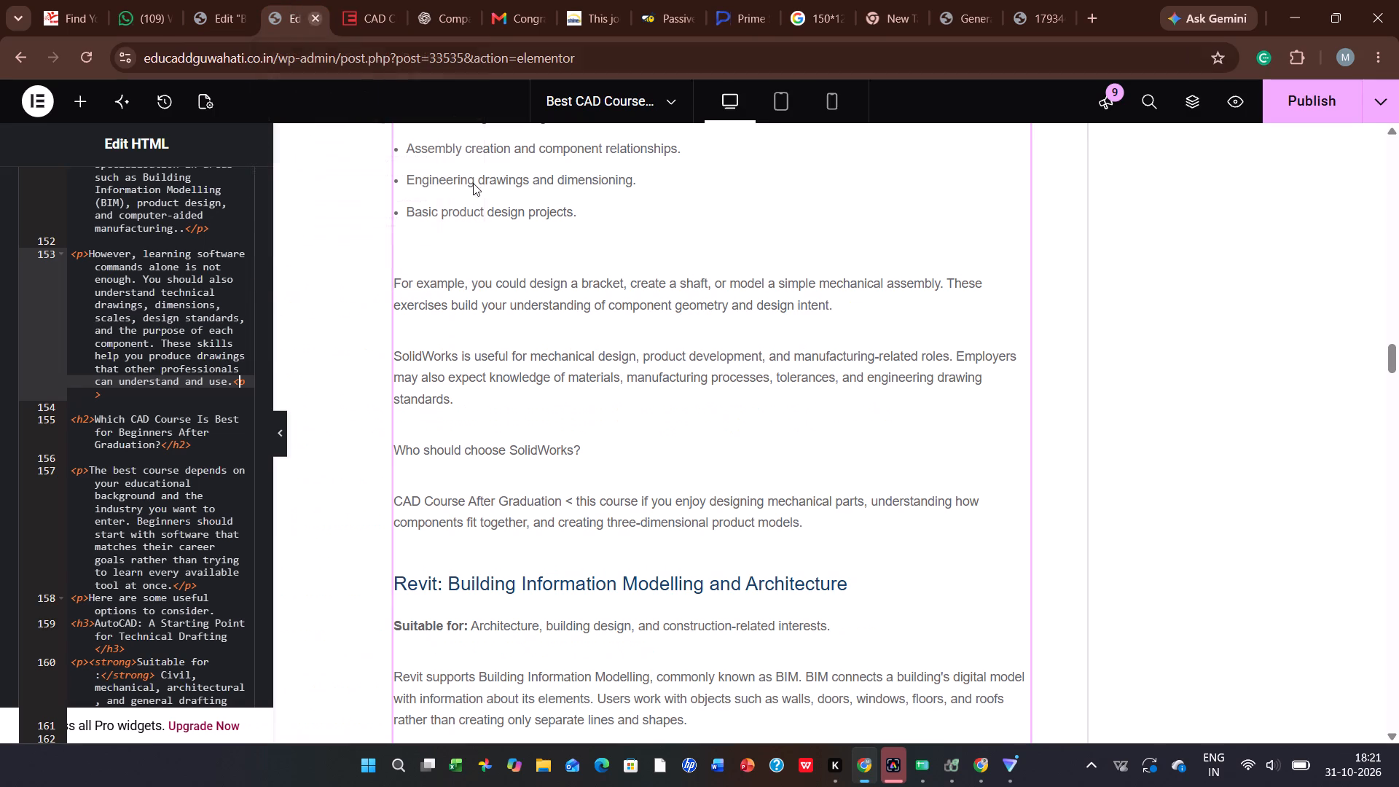
pyautogui.scroll(1, 803, 485)
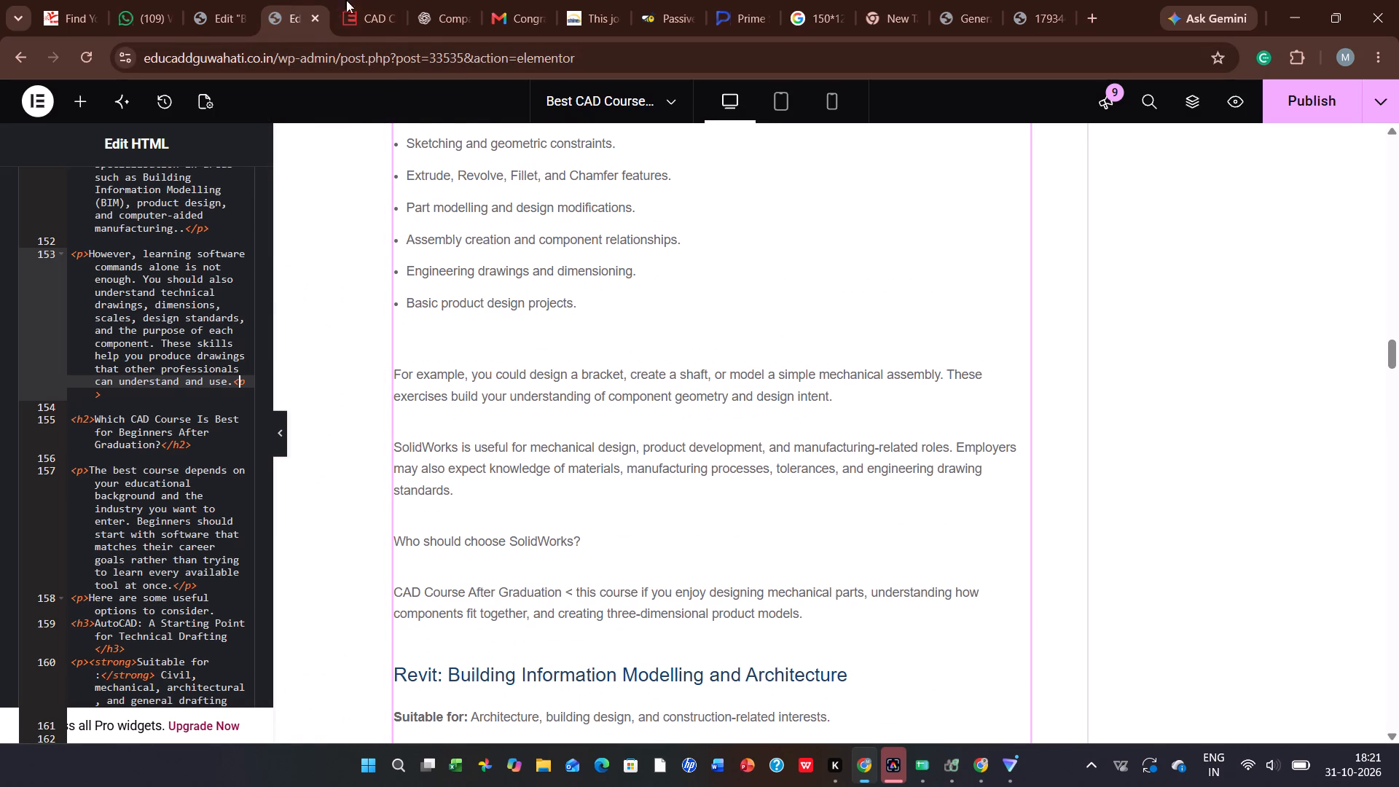
pyautogui.click(367, 0)
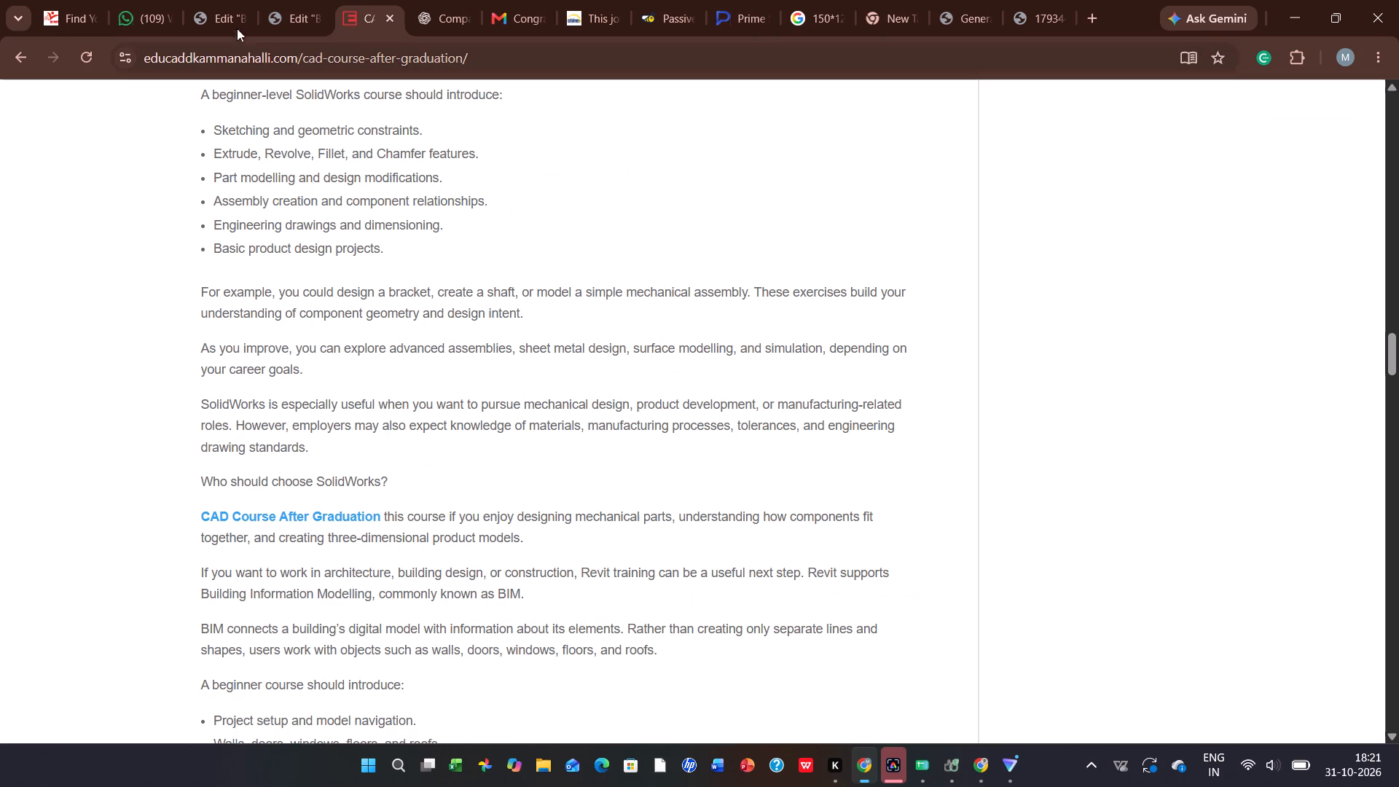
pyautogui.click(294, 0)
pyautogui.scroll(-1, 463, 435)
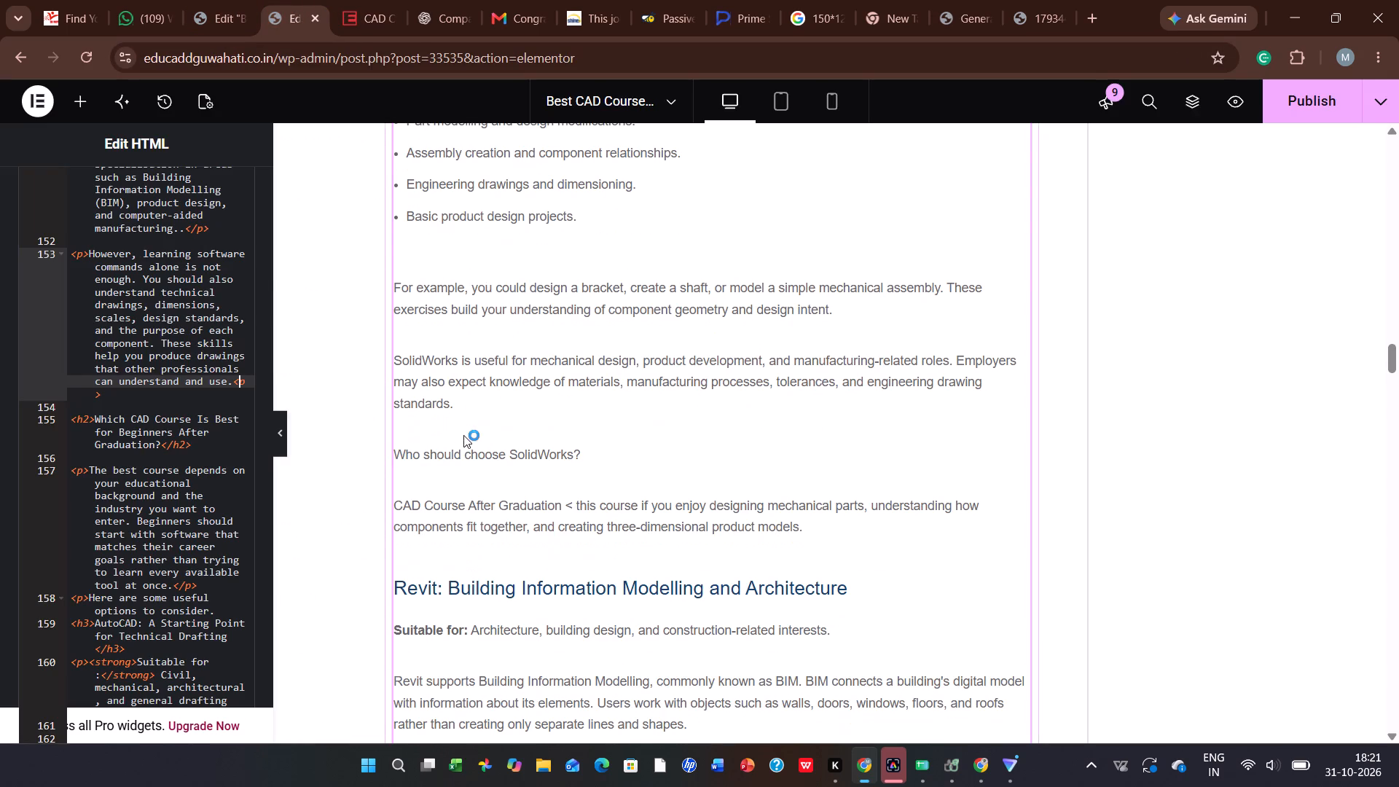
pyautogui.scroll(-2, 136, 445)
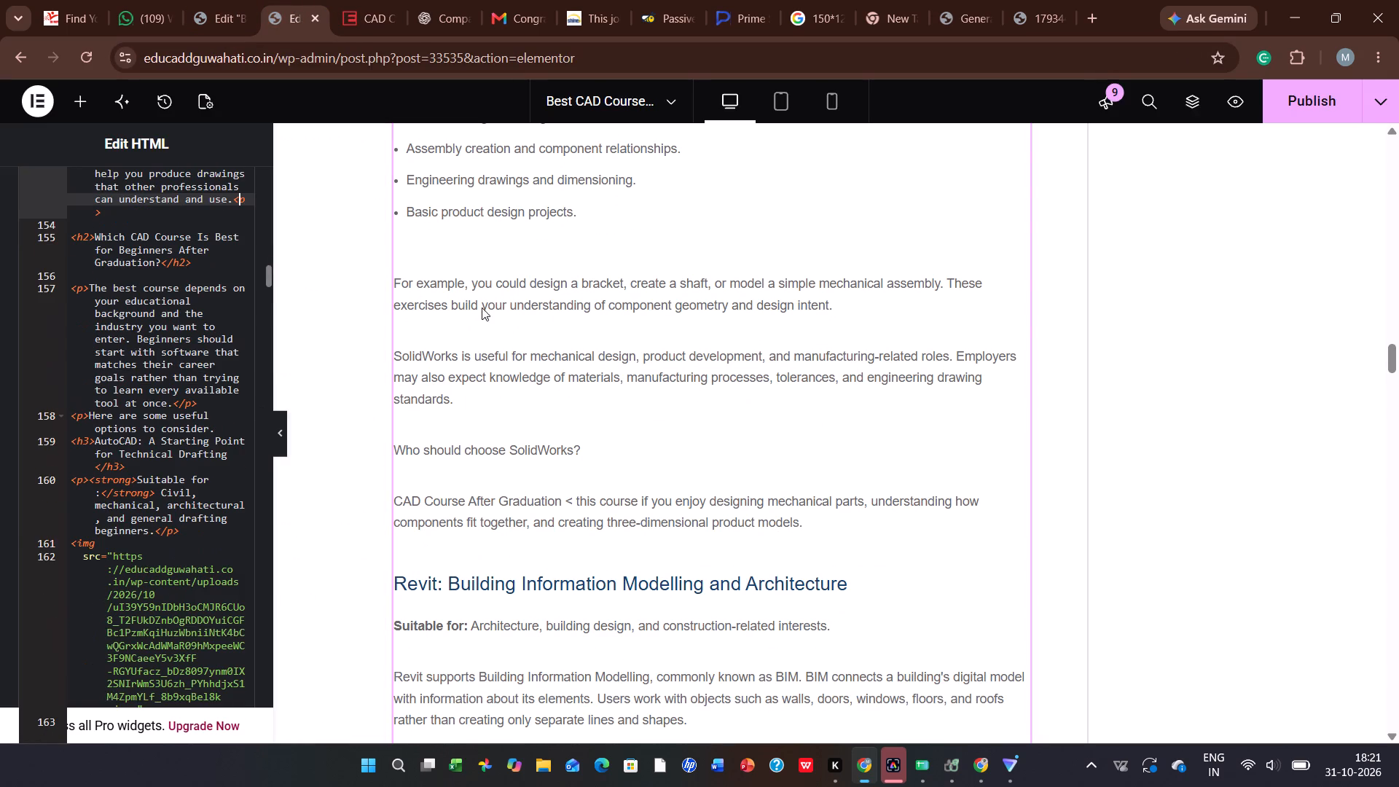
# Review the AutoCAD and SolidWorks sections of the Guwahati draft in both the HTML code and the page preview.
pyautogui.scroll(2, 742, 420)
pyautogui.scroll(7, 858, 473)
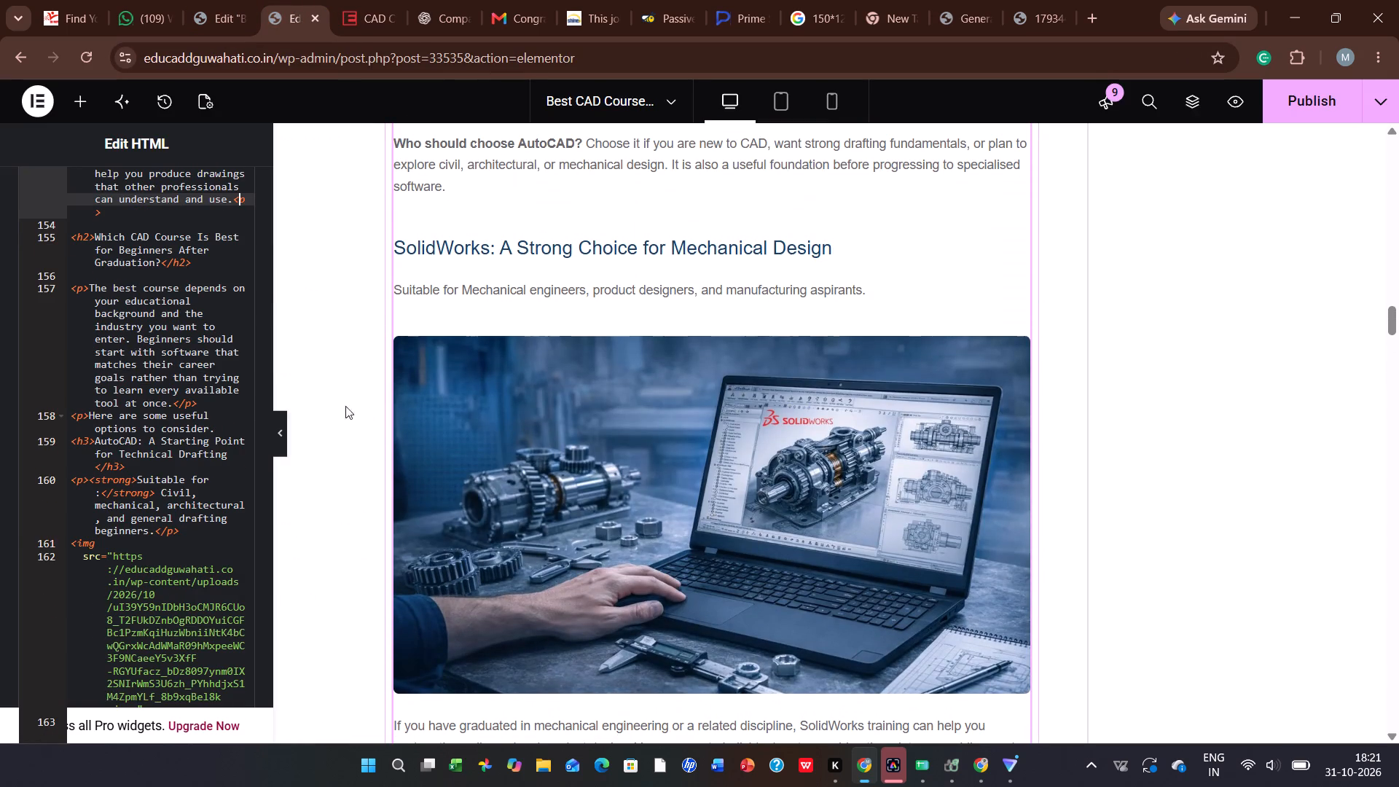
pyautogui.scroll(-4, 147, 423)
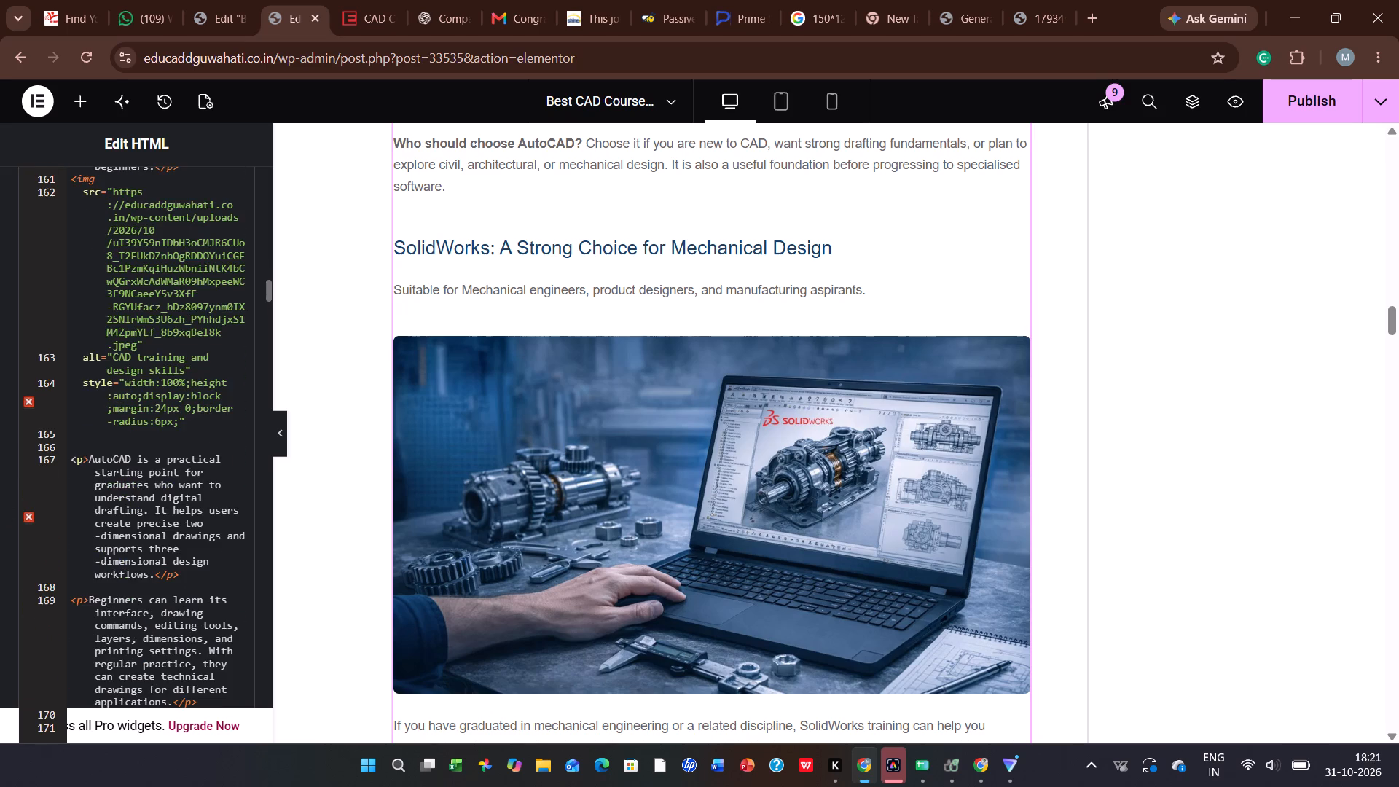
pyautogui.scroll(-4, 148, 421)
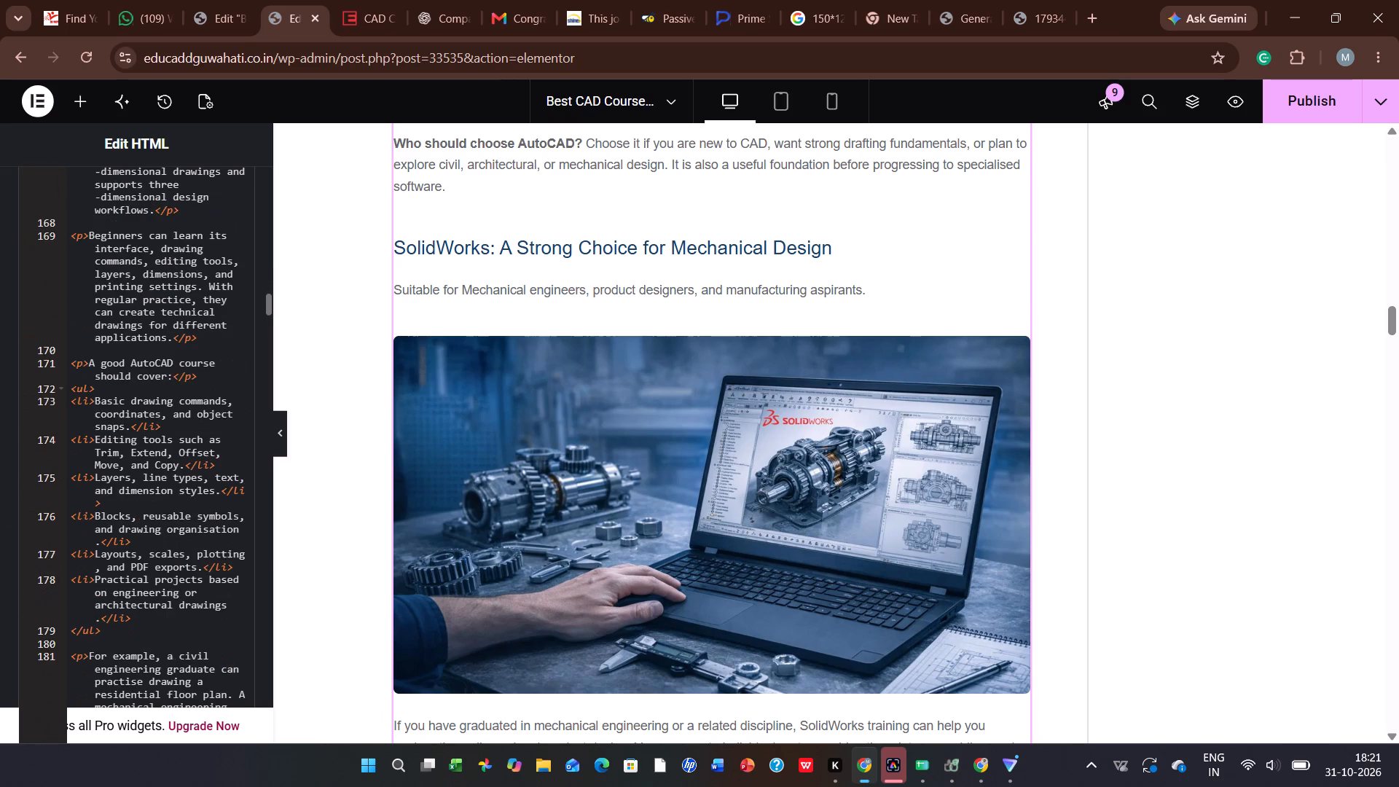
pyautogui.scroll(-3, 148, 420)
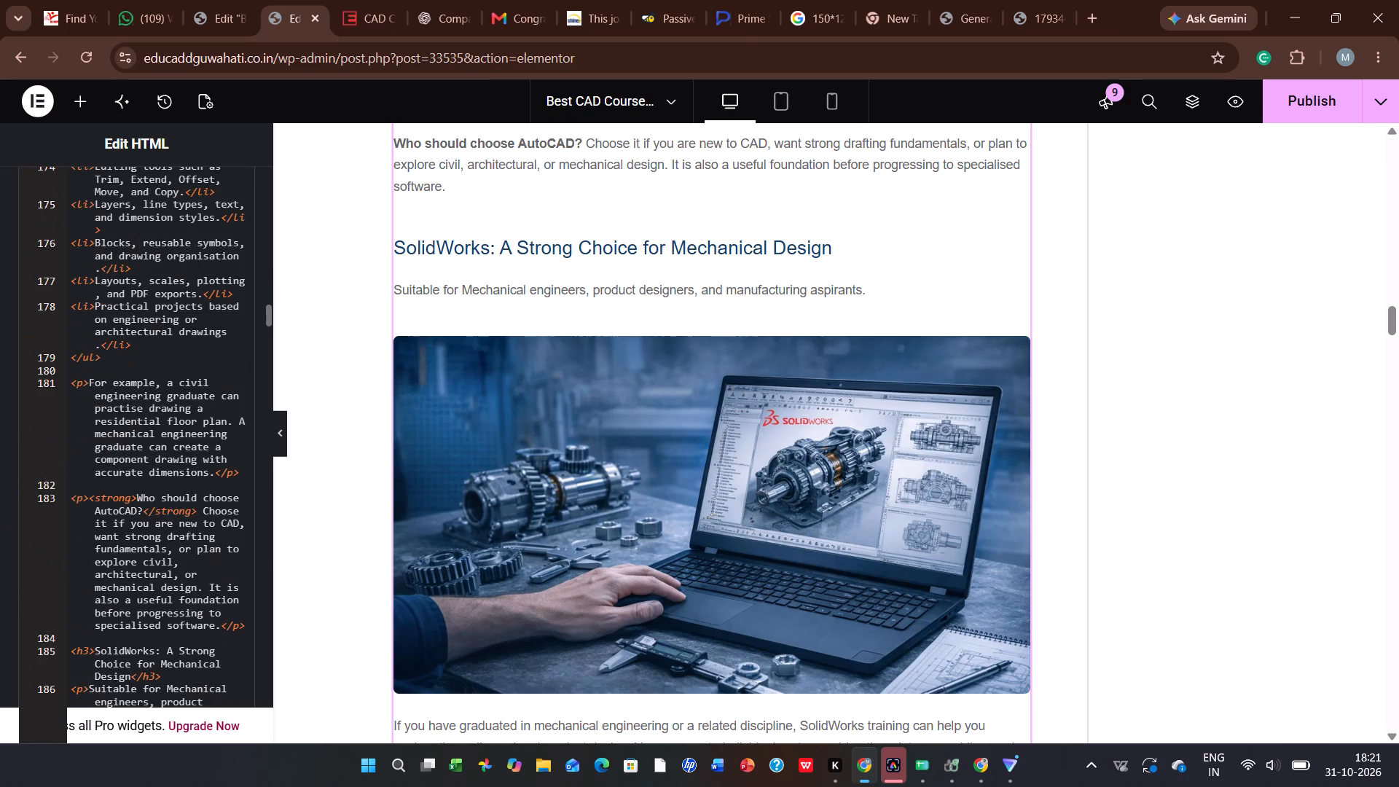
pyautogui.scroll(-2, 162, 440)
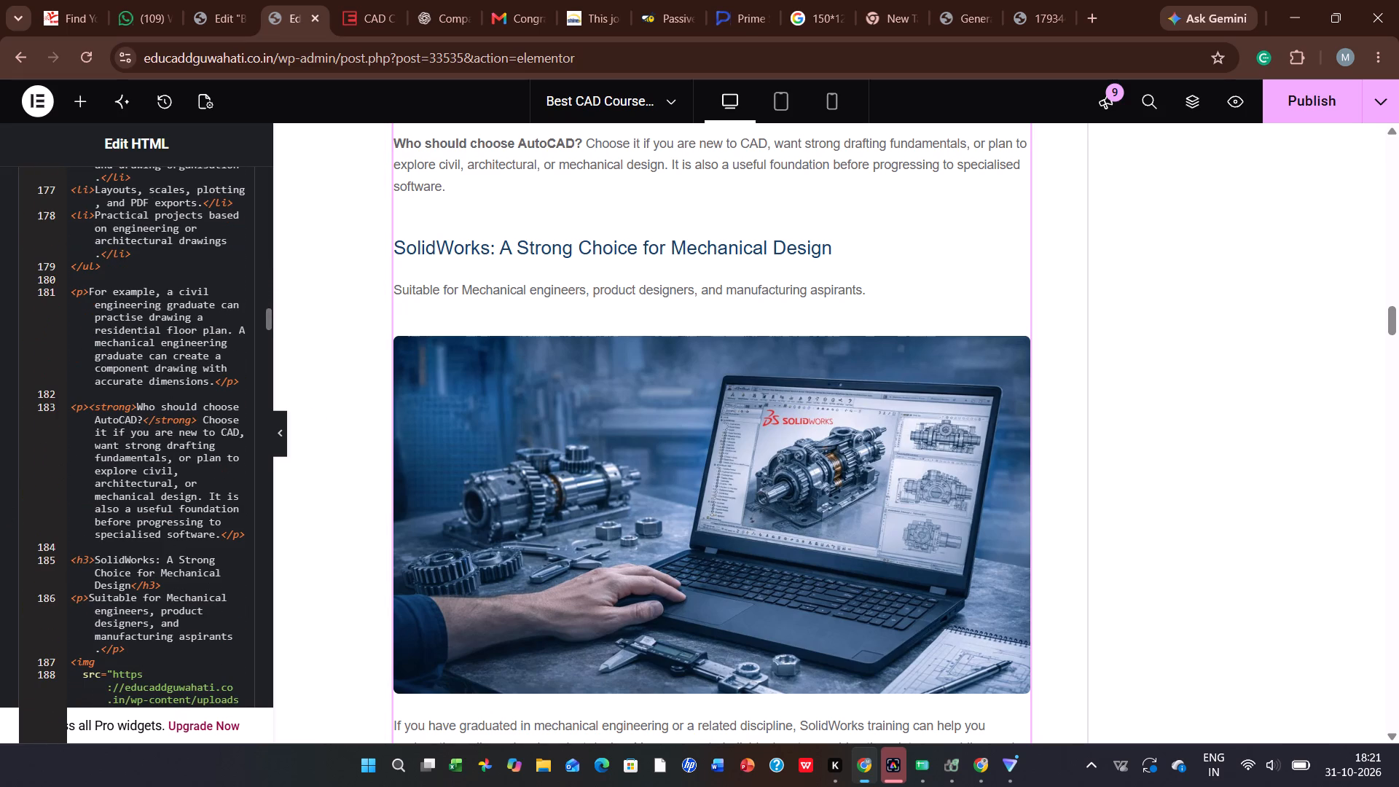
pyautogui.scroll(7, 162, 441)
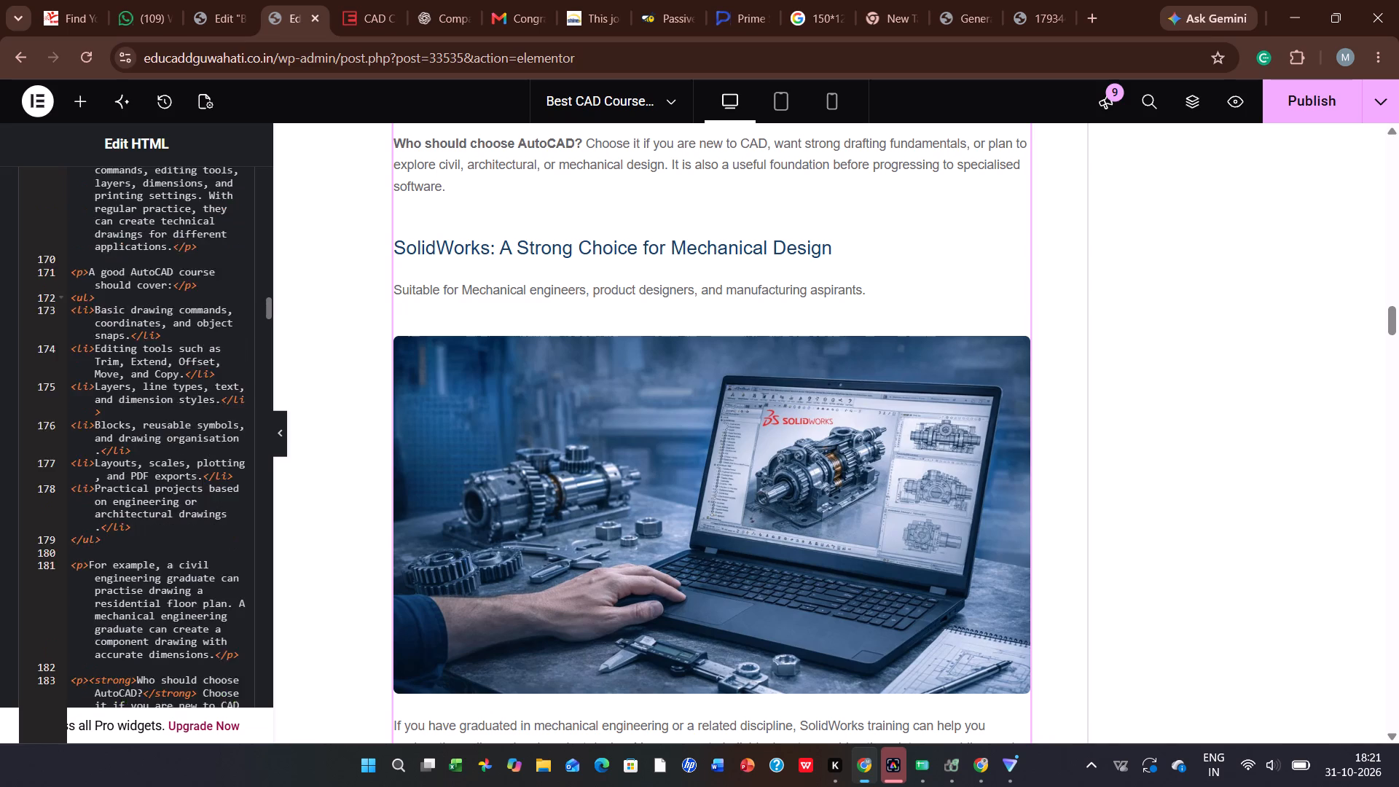
pyautogui.scroll(11, 162, 441)
pyautogui.scroll(-2, 162, 441)
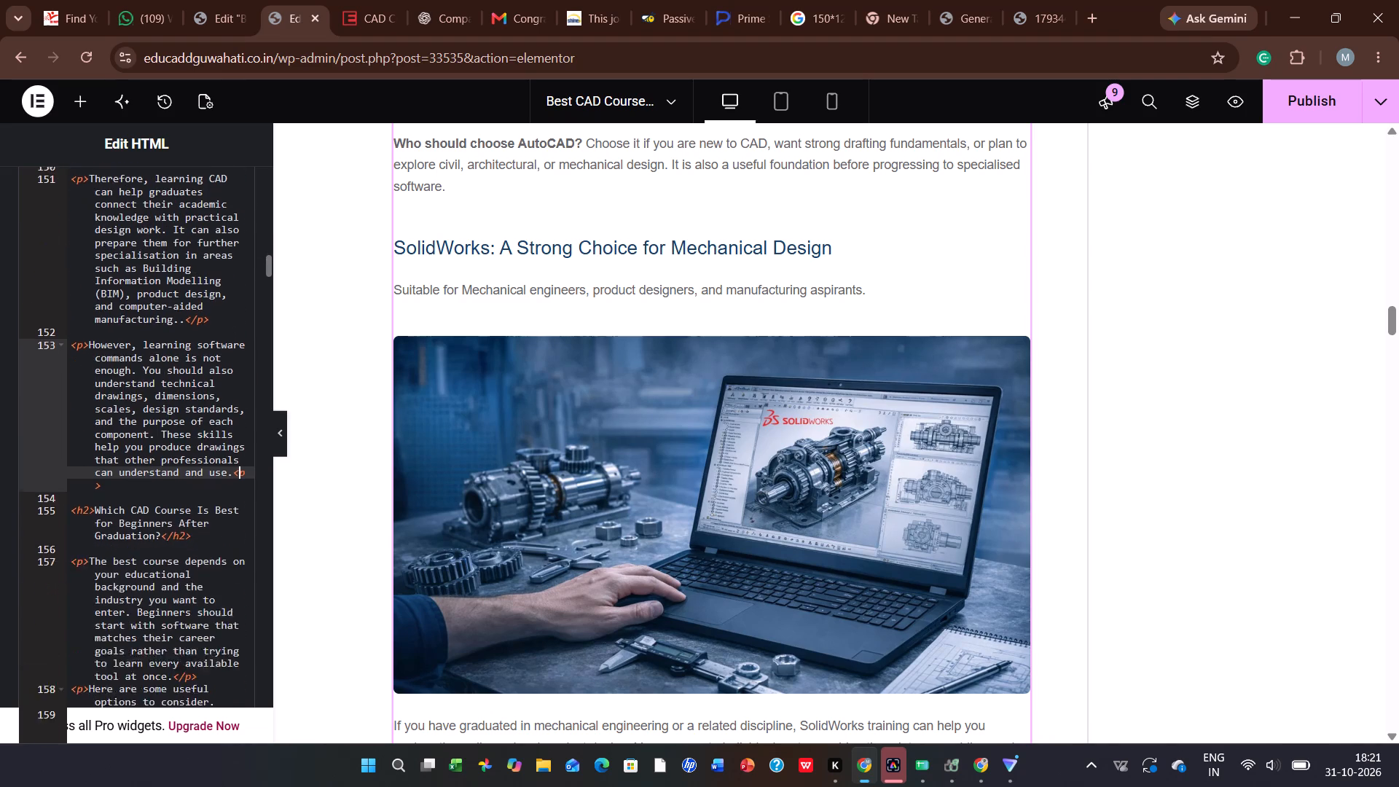
pyautogui.scroll(-2, 162, 441)
pyautogui.scroll(12, 721, 299)
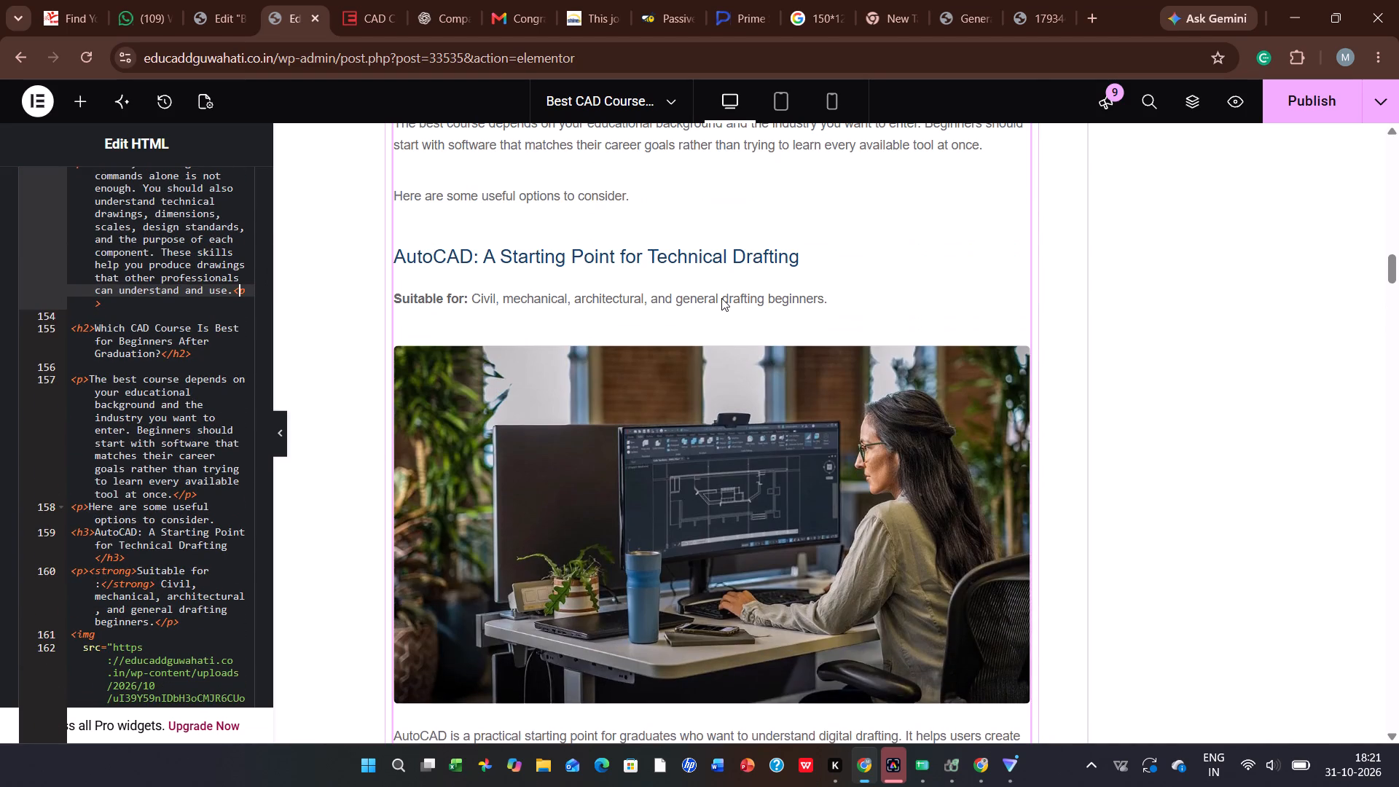
pyautogui.scroll(3, 721, 298)
pyautogui.scroll(-7, 721, 298)
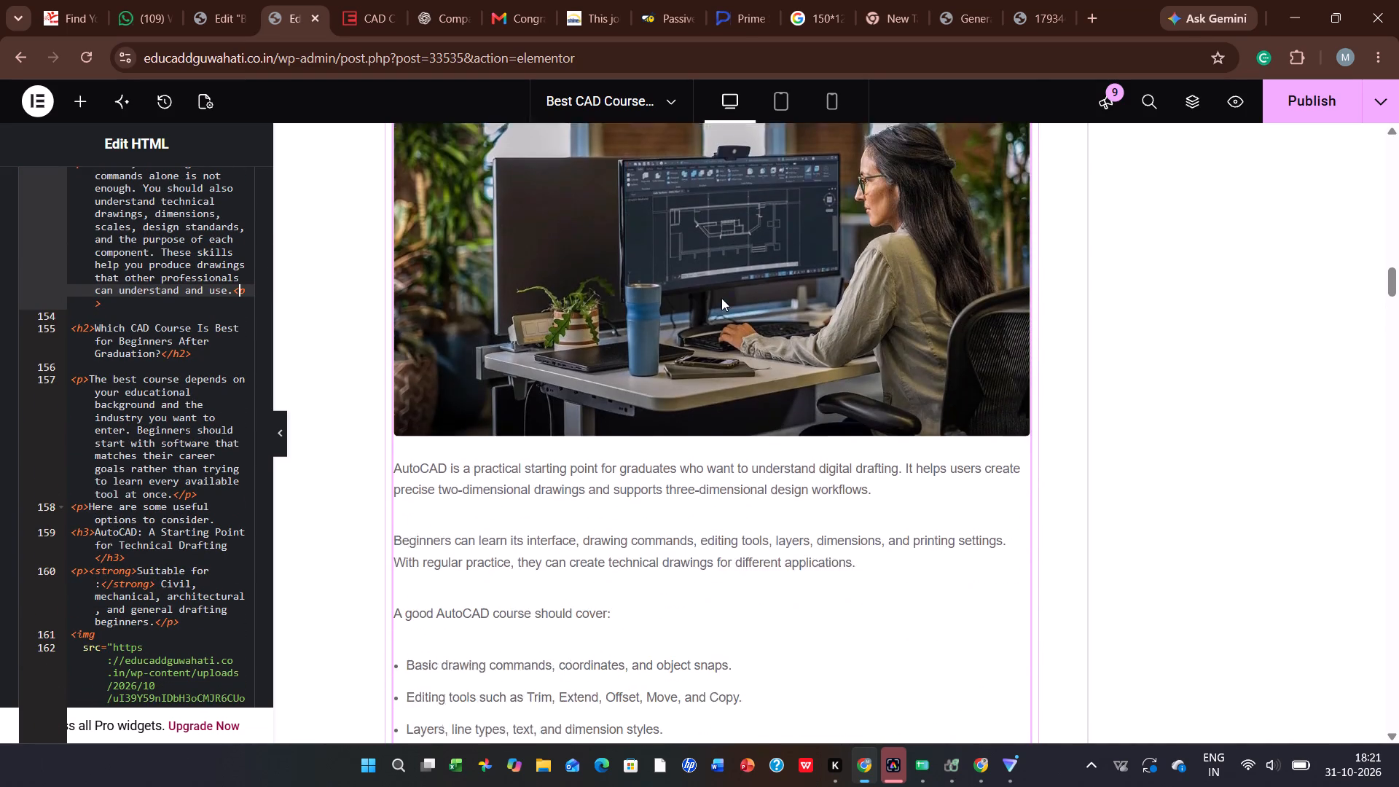
pyautogui.scroll(18, 721, 298)
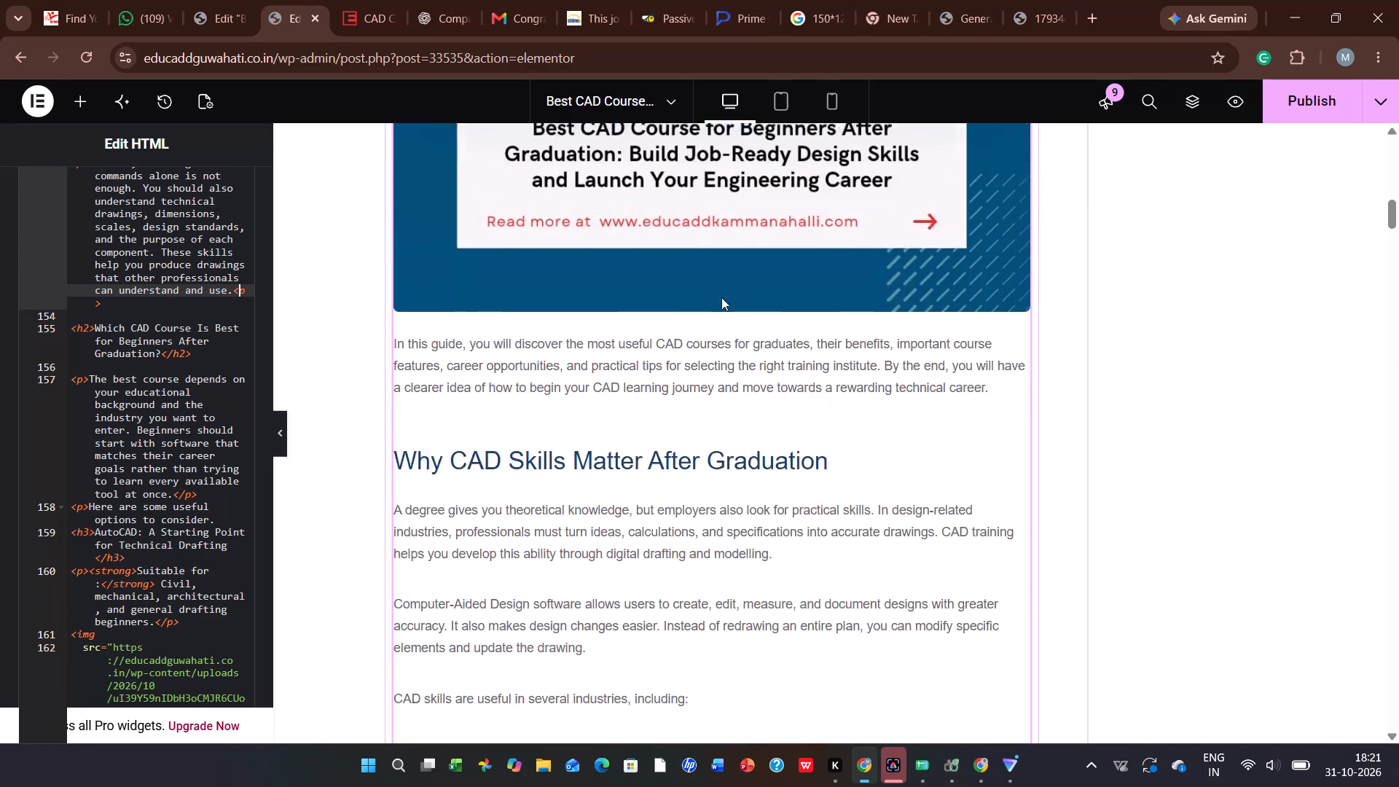
pyautogui.scroll(-14, 710, 311)
pyautogui.scroll(-2, 745, 442)
pyautogui.scroll(5, 745, 442)
pyautogui.scroll(-1, 752, 427)
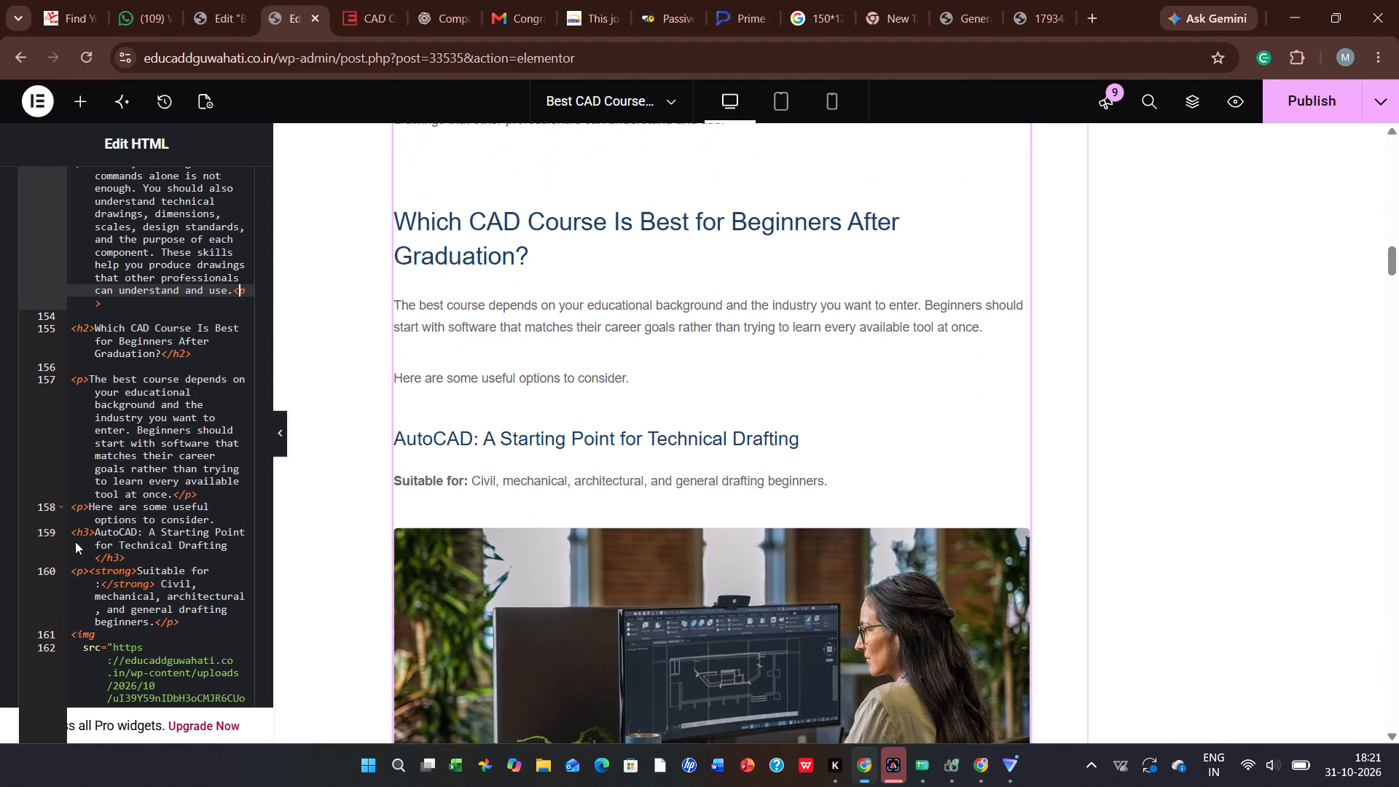
# Locate the SolidWorks section's closing paragraphs in the draft's HTML code and examine them alongside the preview.
pyautogui.scroll(-7, 149, 487)
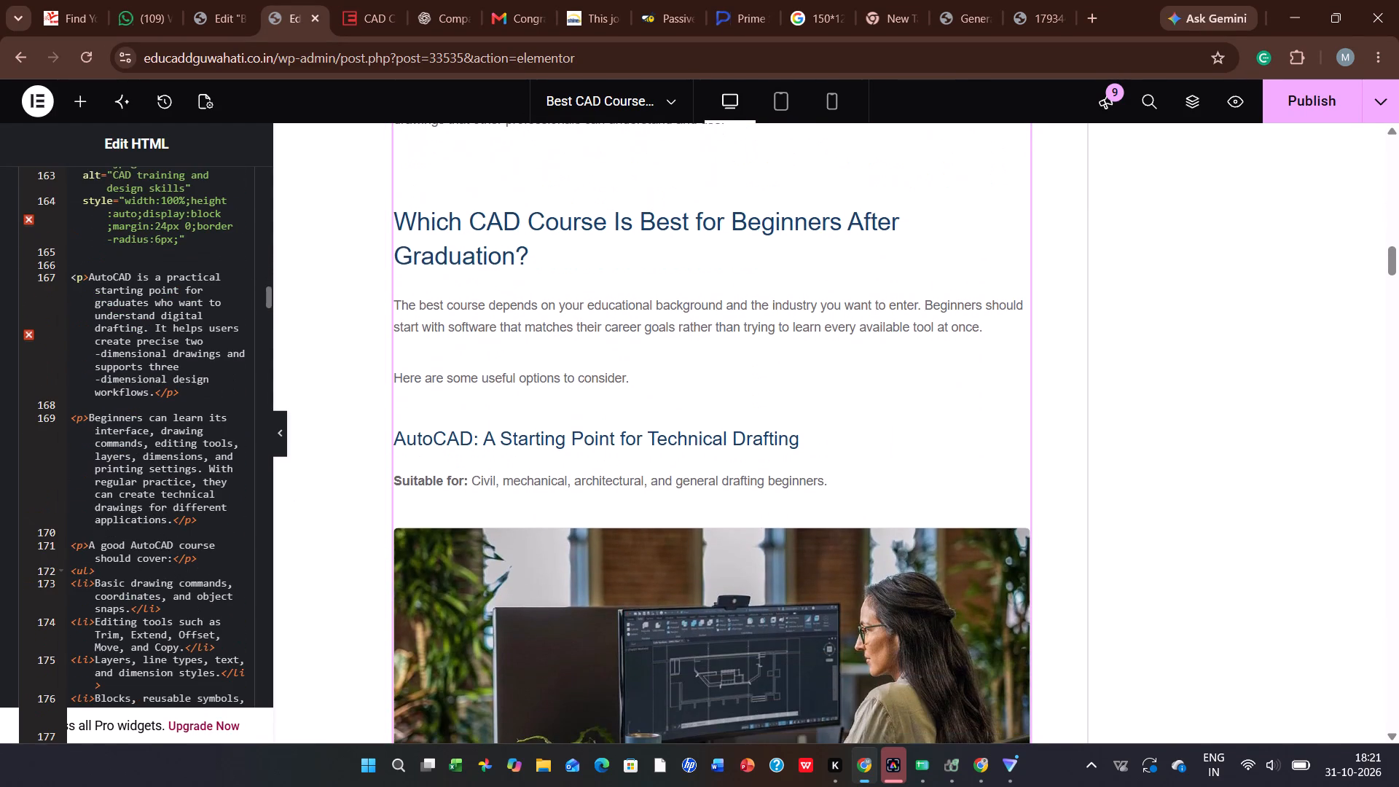
pyautogui.scroll(-2, 149, 487)
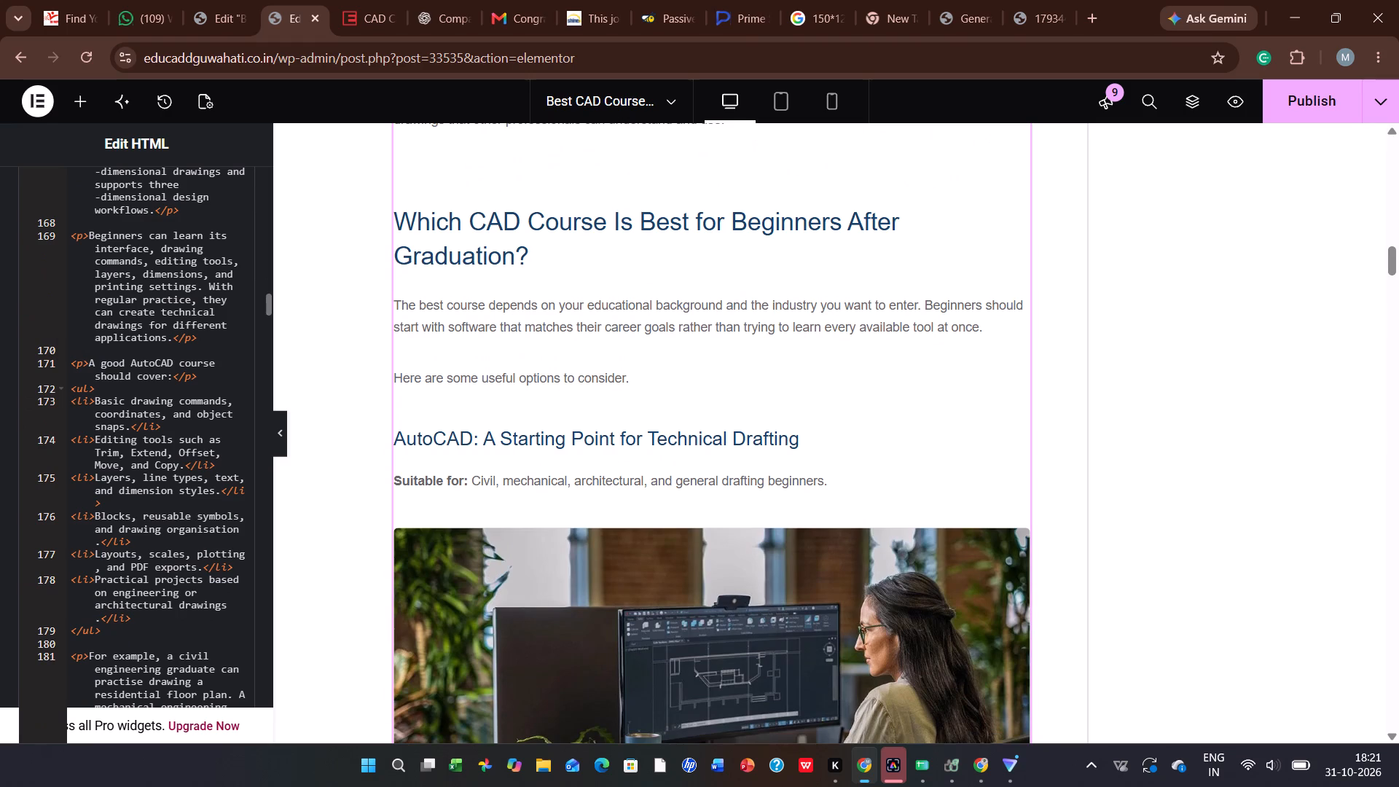
pyautogui.scroll(-15, 623, 486)
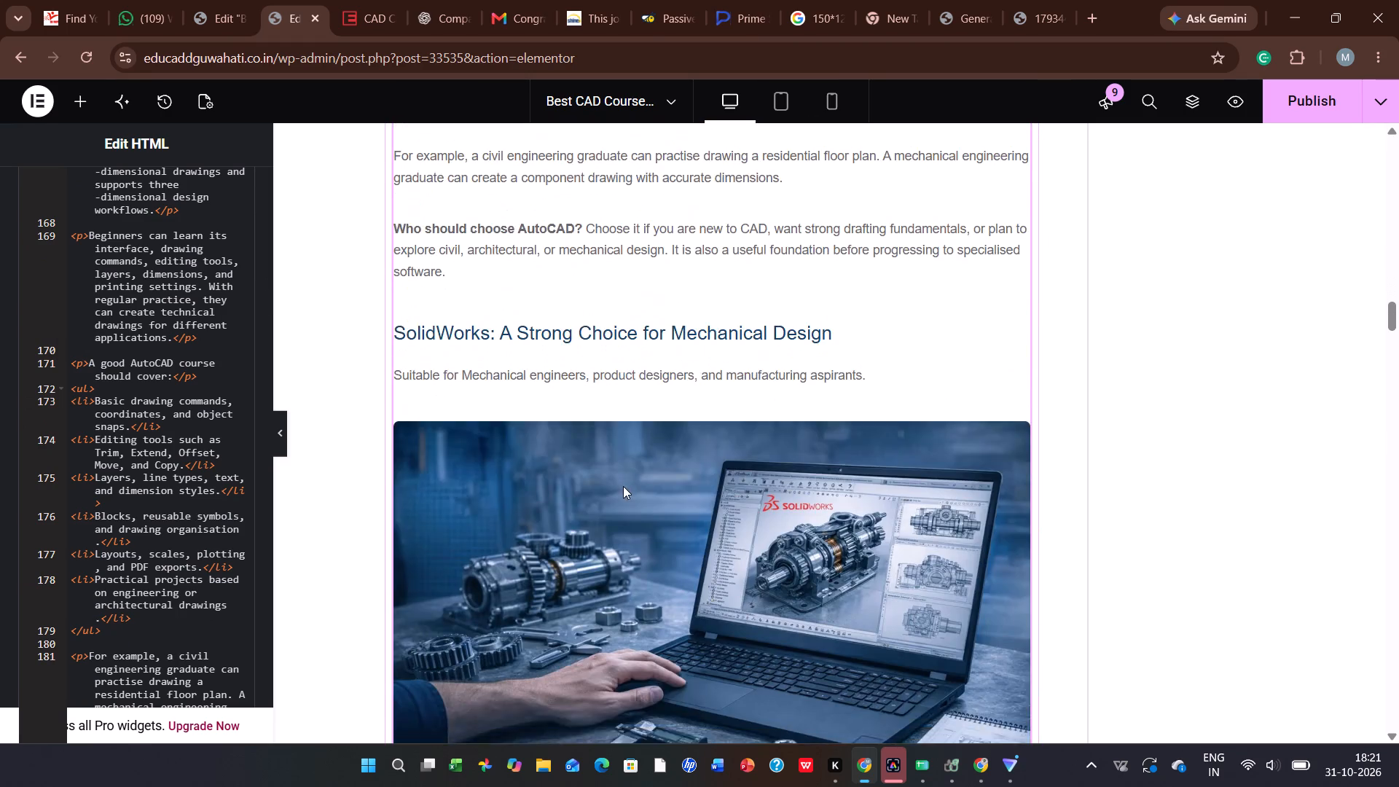
pyautogui.scroll(-2, 623, 486)
pyautogui.scroll(4, 623, 486)
pyautogui.scroll(-3, 77, 411)
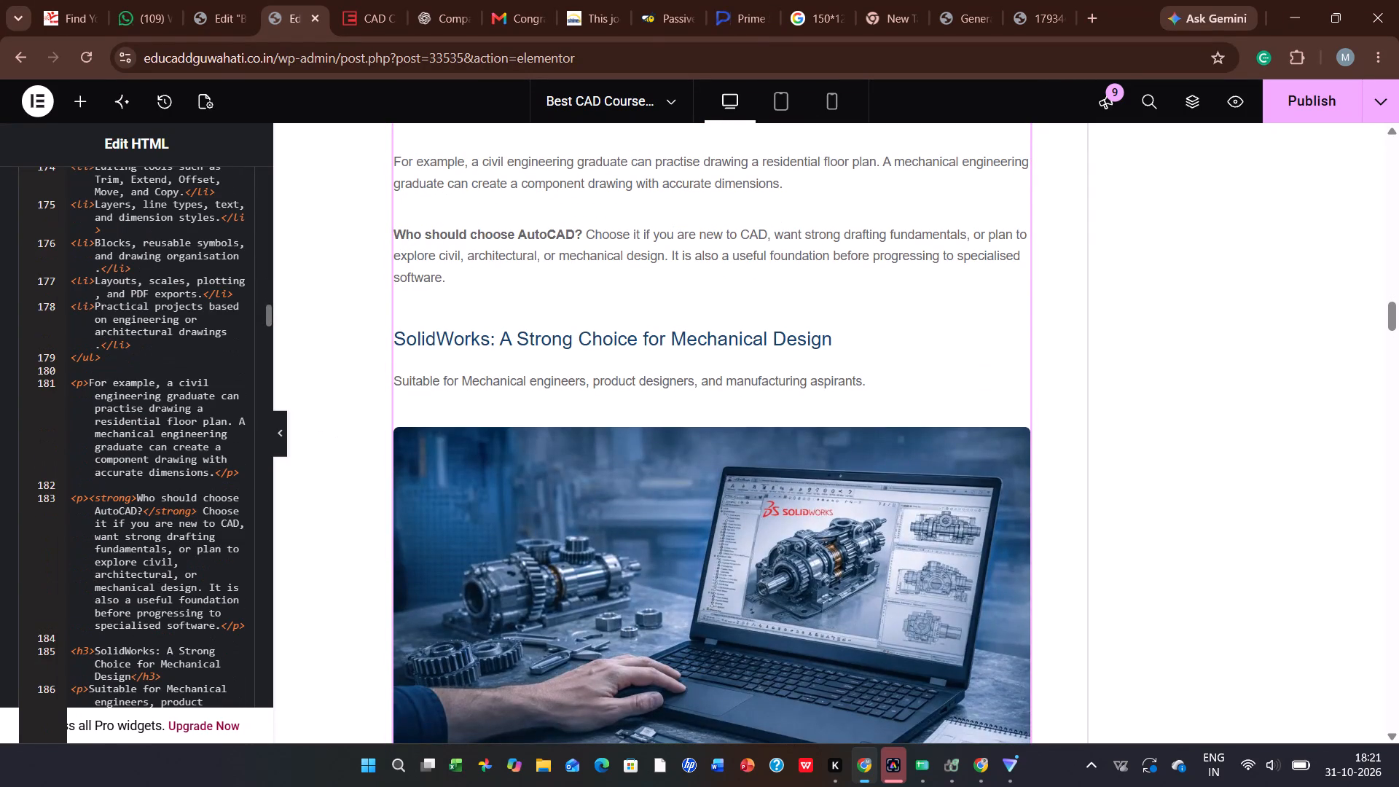
pyautogui.scroll(-3, 158, 388)
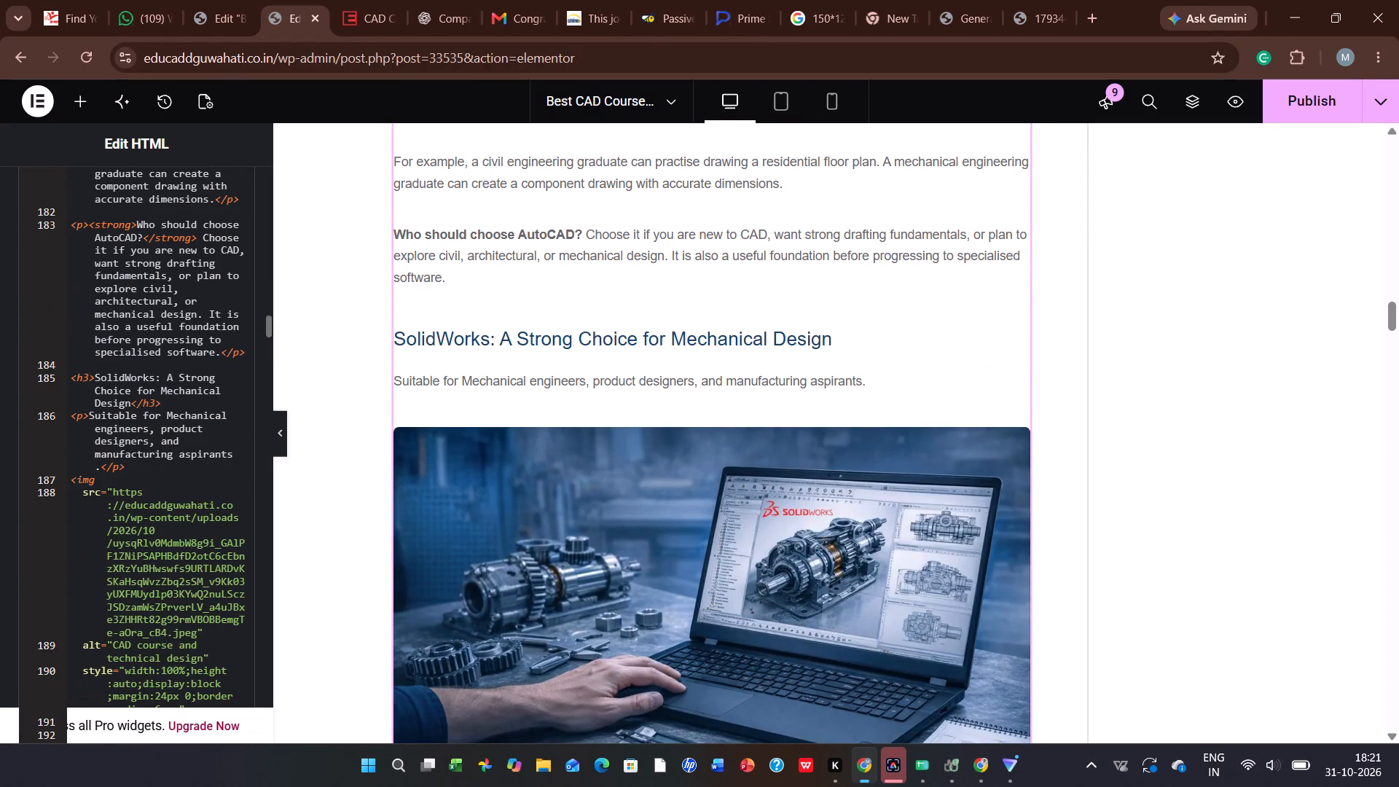
pyautogui.scroll(-4, 638, 383)
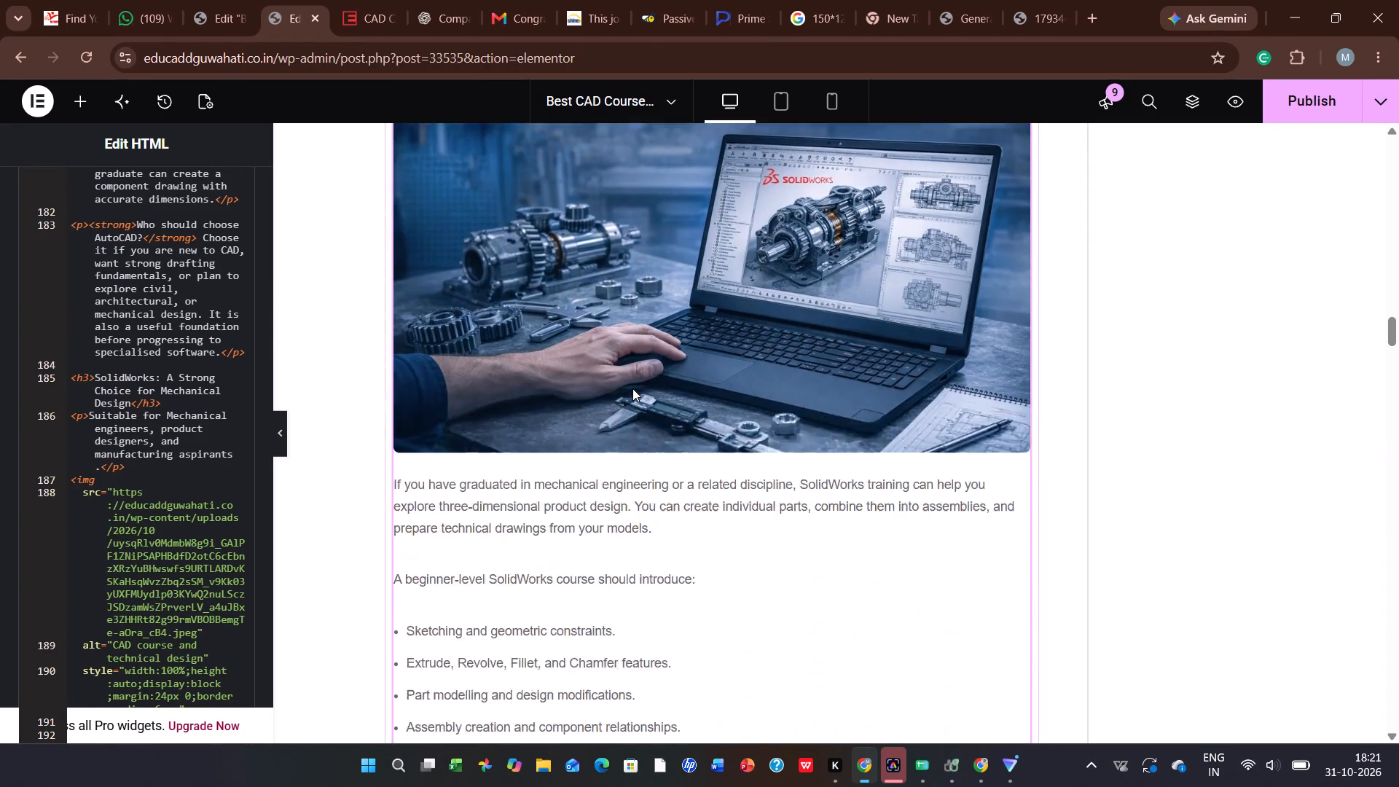
pyautogui.scroll(-6, 632, 388)
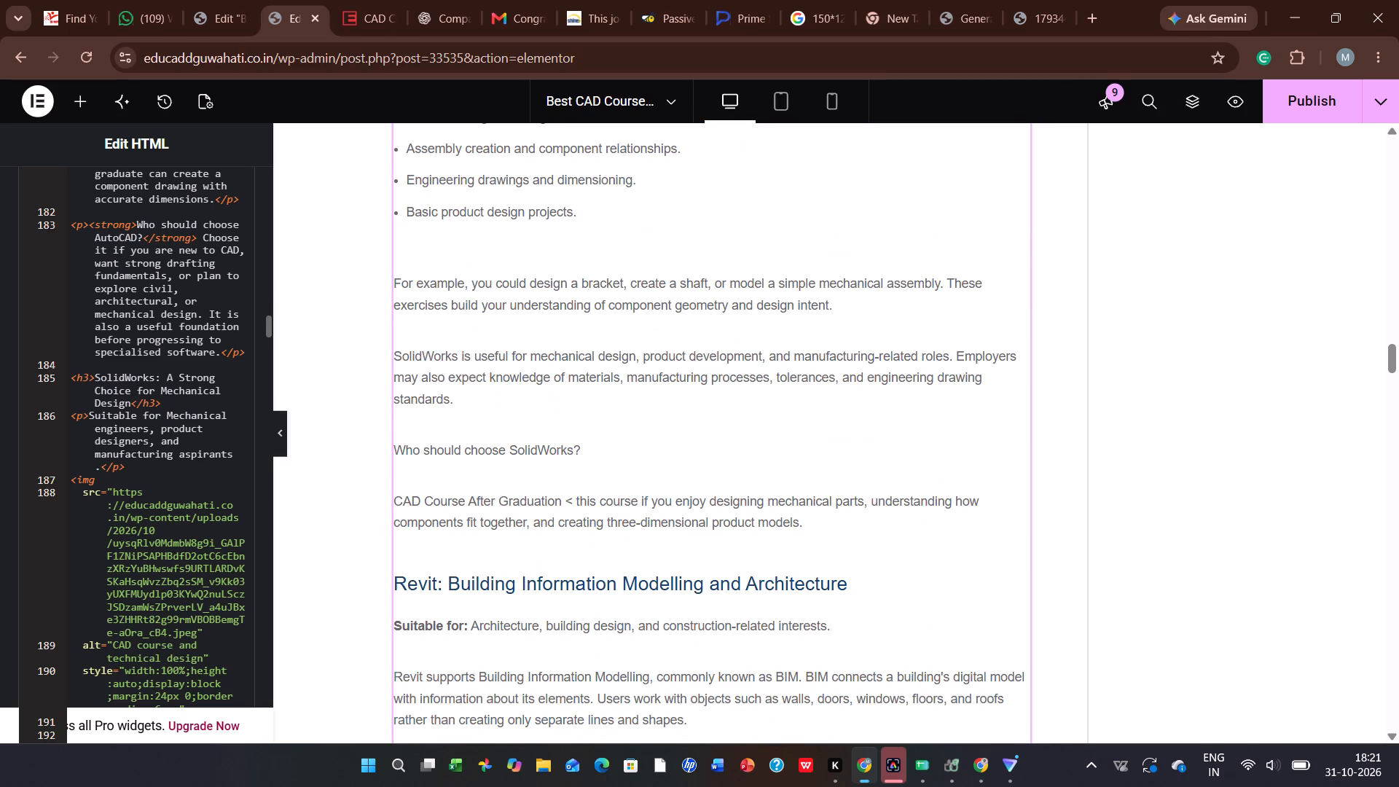
pyautogui.scroll(-1, 165, 349)
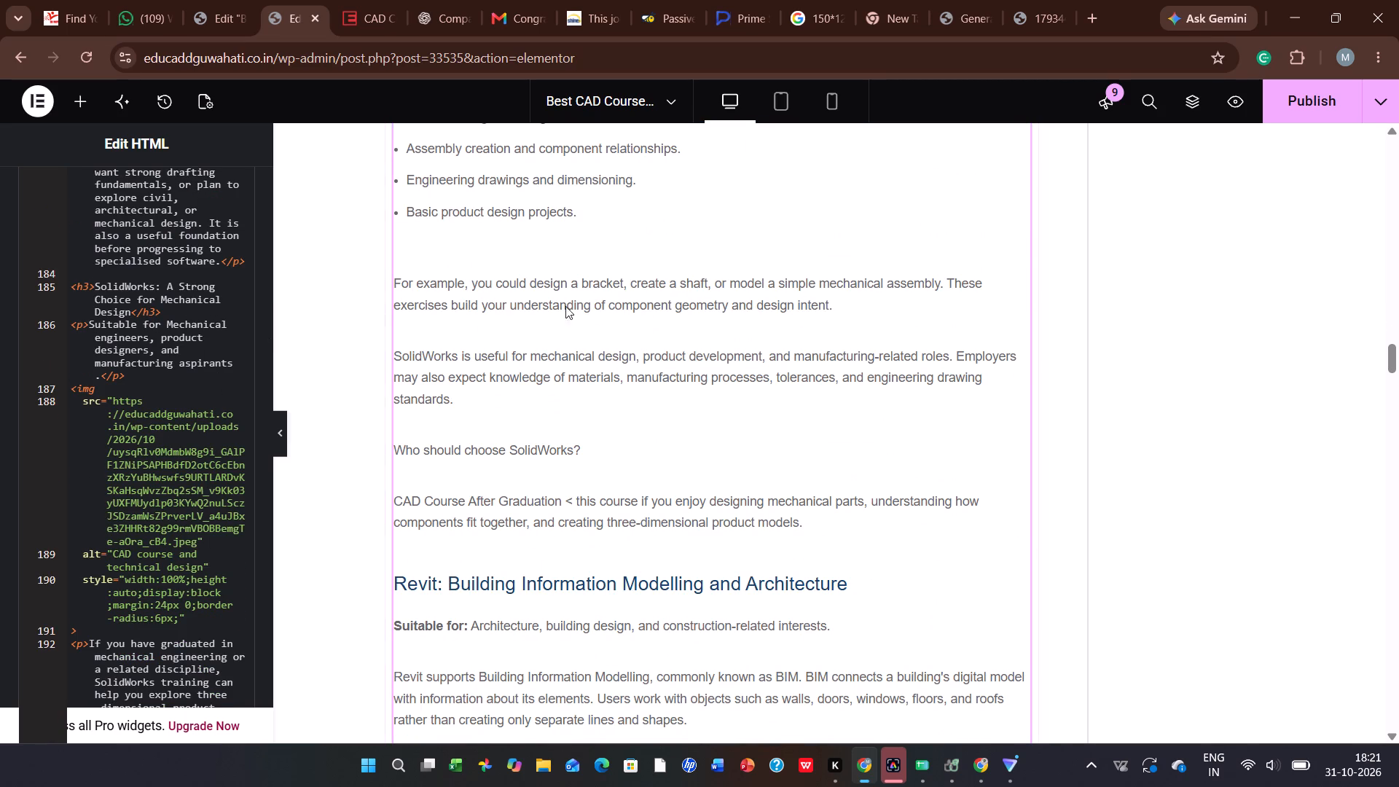
pyautogui.scroll(-1, 114, 532)
pyautogui.scroll(2, 383, 356)
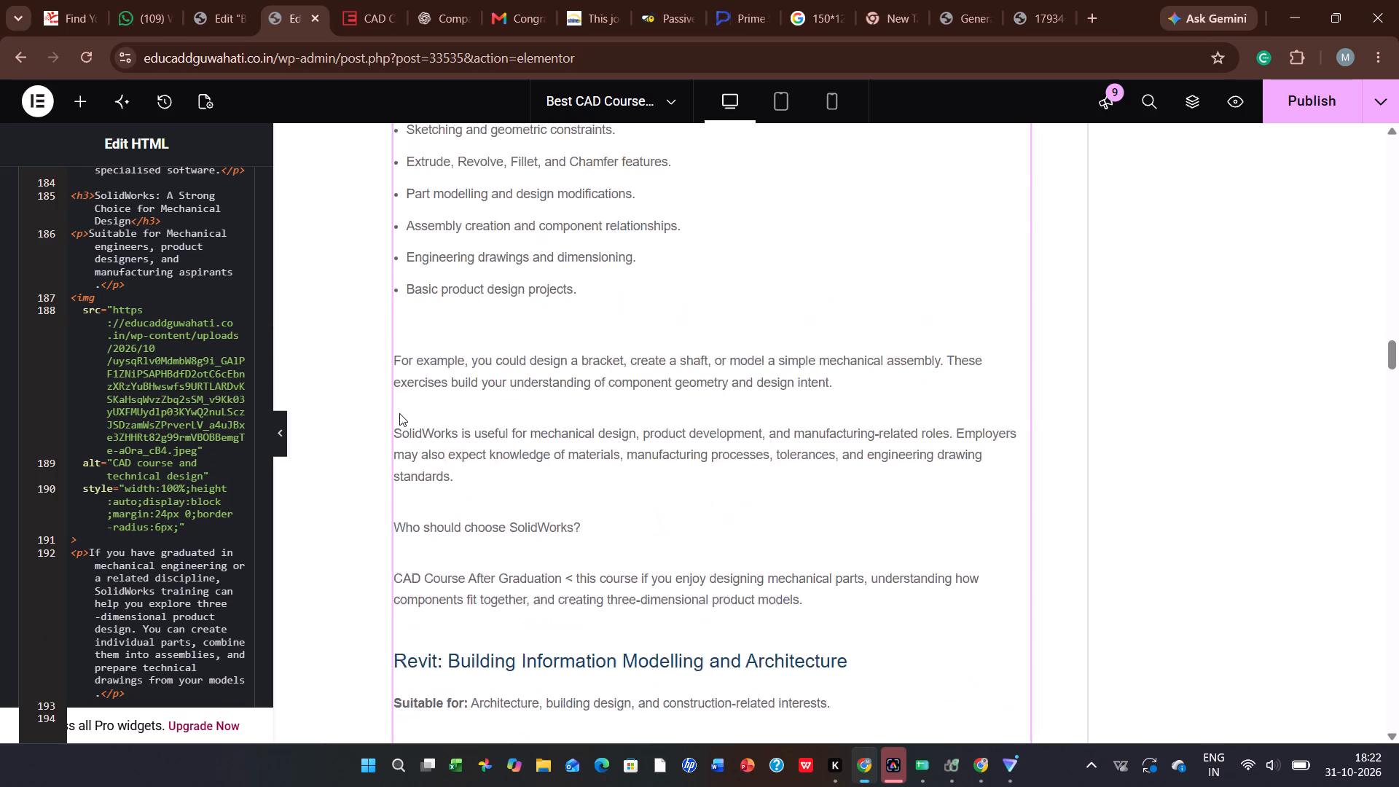
pyautogui.scroll(4, 399, 413)
pyautogui.scroll(-5, 947, 518)
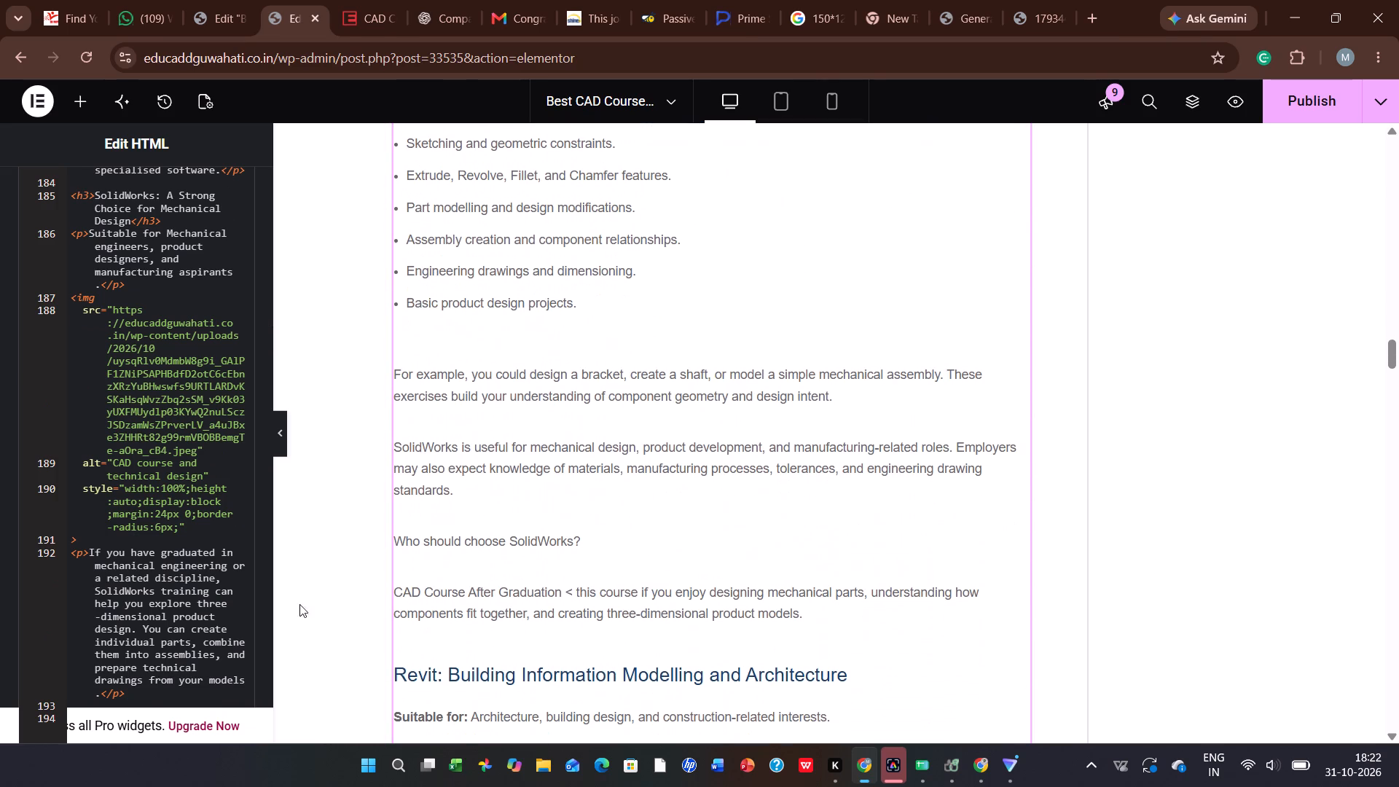
pyautogui.scroll(-4, 181, 549)
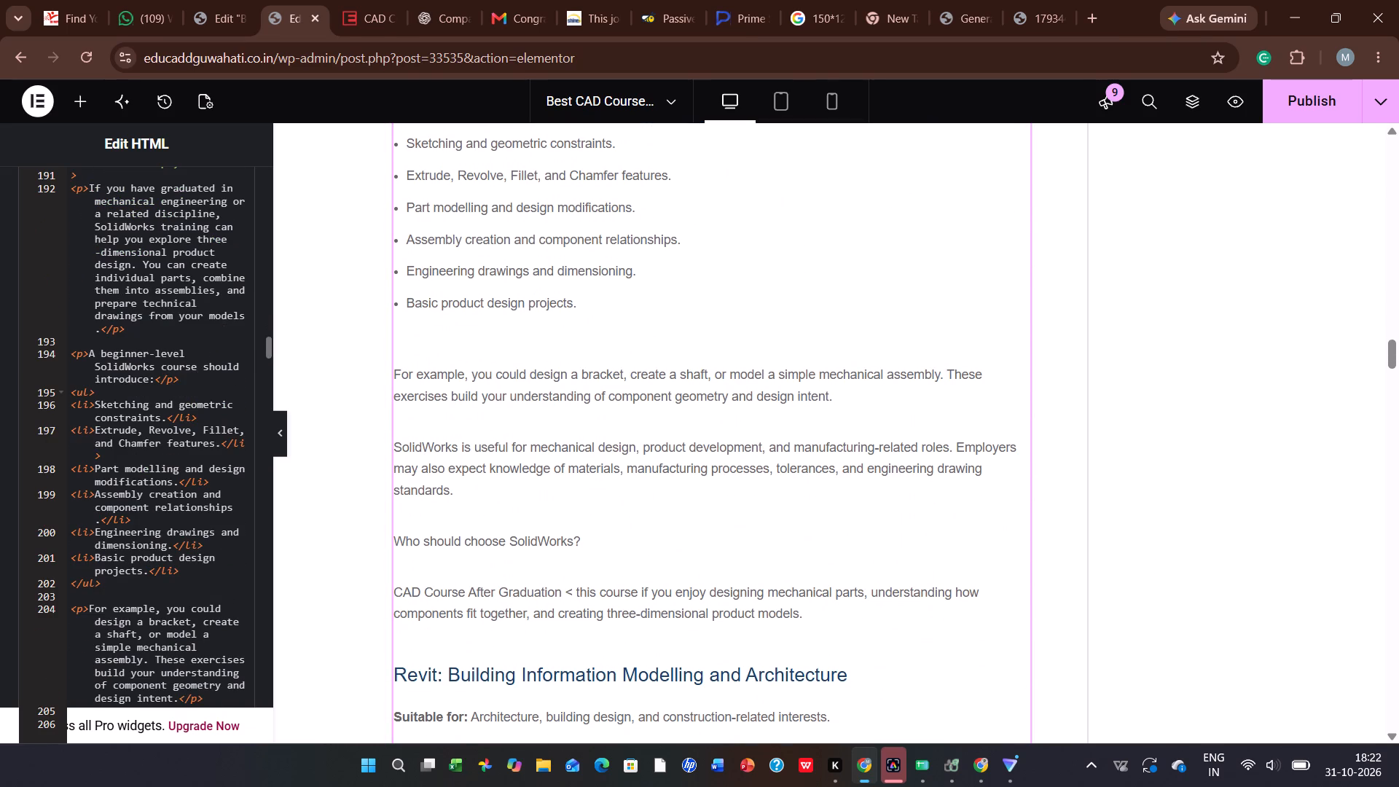
pyautogui.scroll(-2, 157, 439)
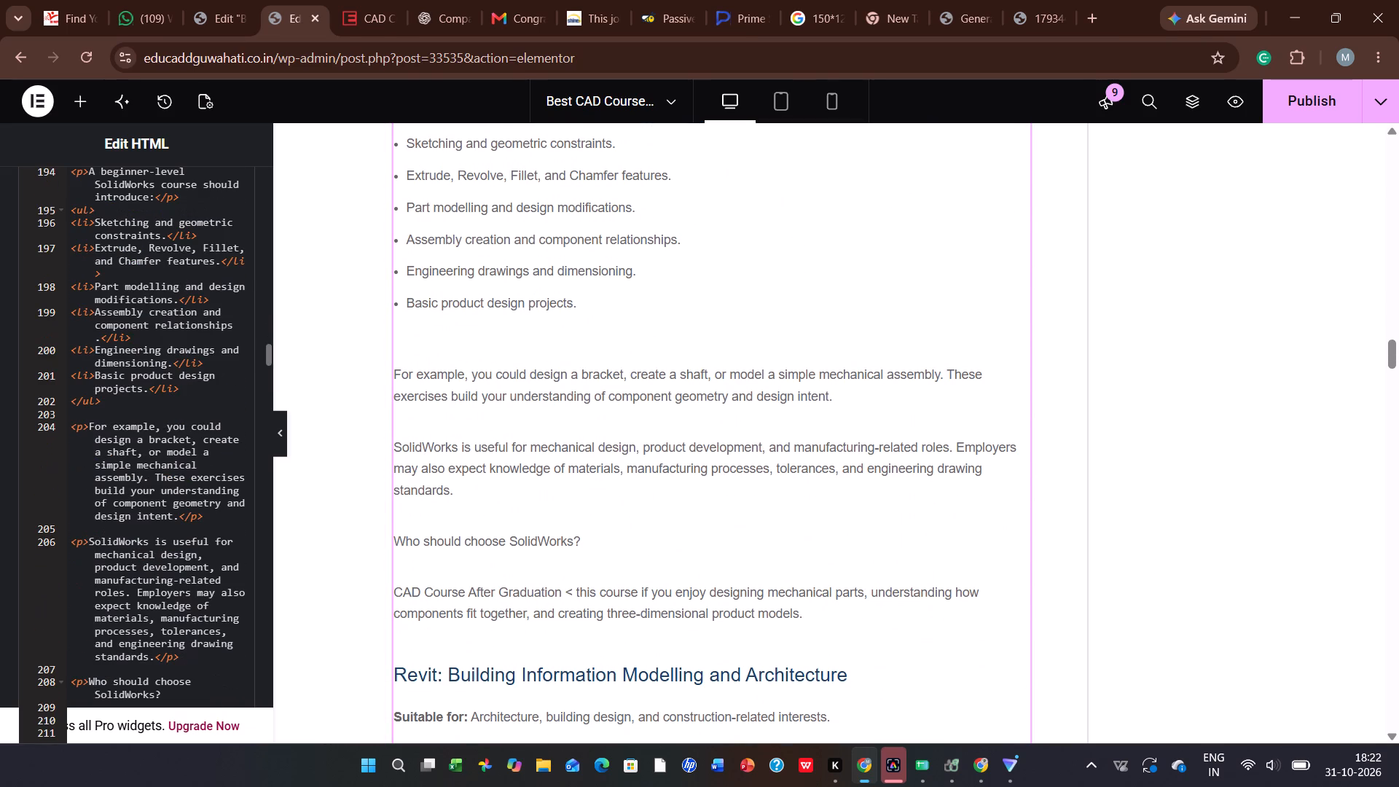
pyautogui.scroll(-2, 157, 440)
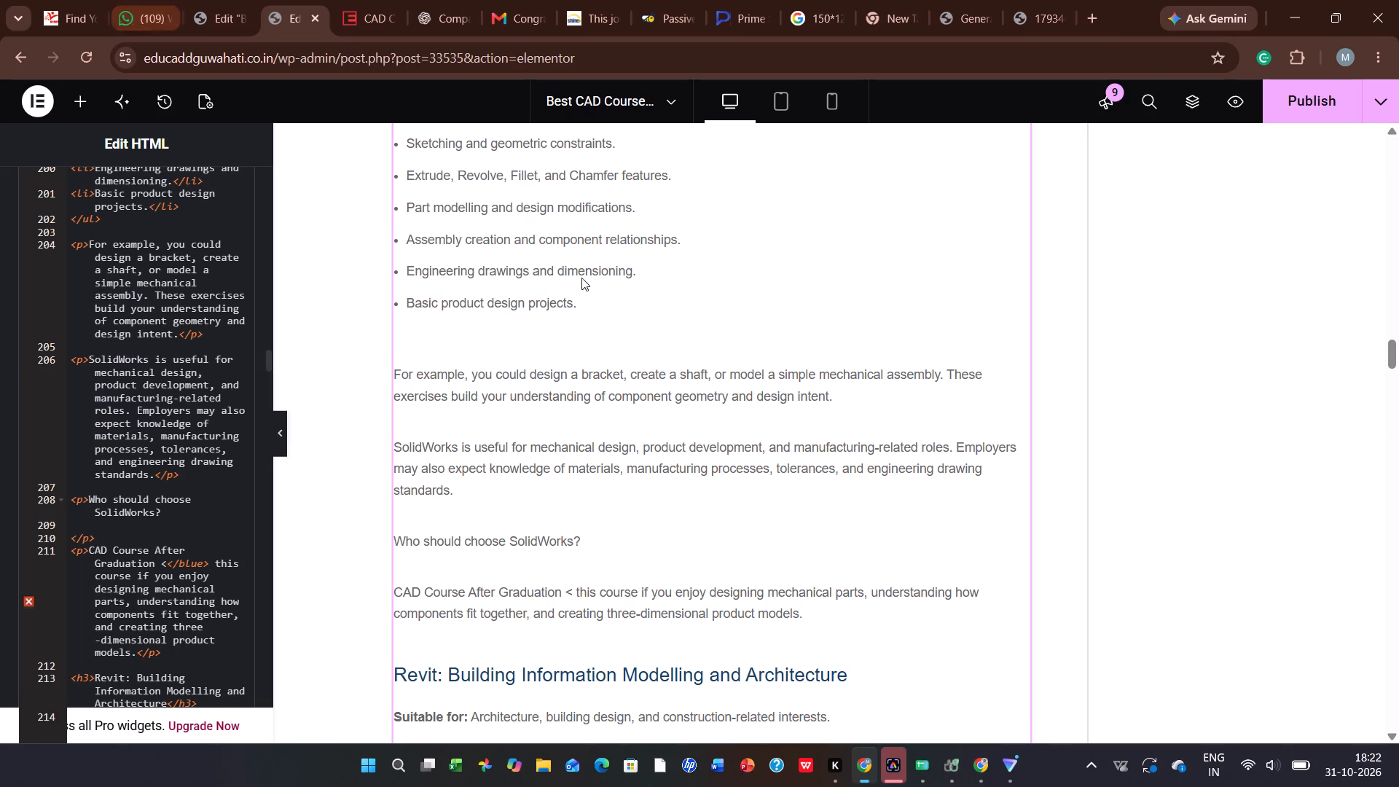
# Copy the SolidWorks paragraph beginning "As you improve, you can explore advanced assemblies" from the published Kammanahalli article.
pyautogui.click(361, 9)
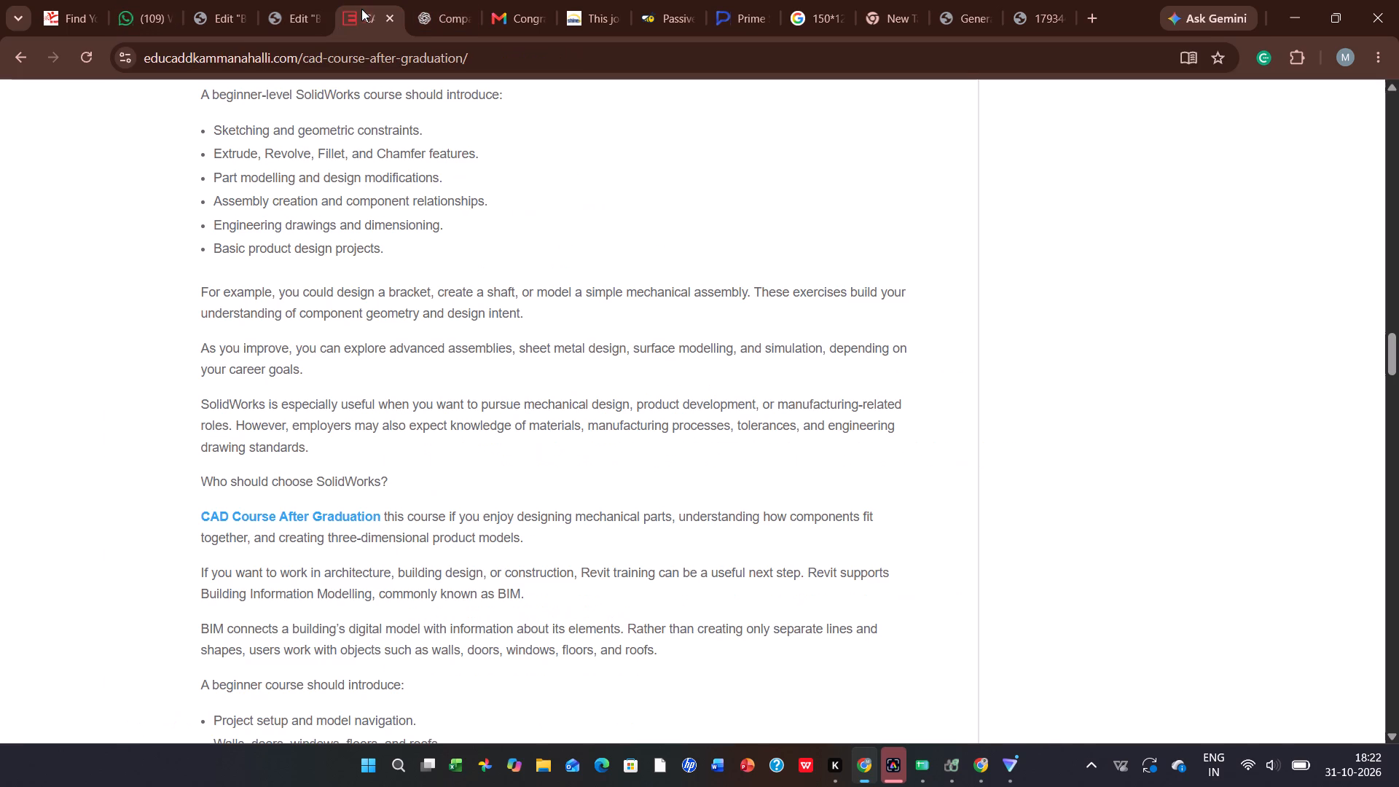
pyautogui.moveTo(196, 350); pyautogui.dragTo(304, 354)
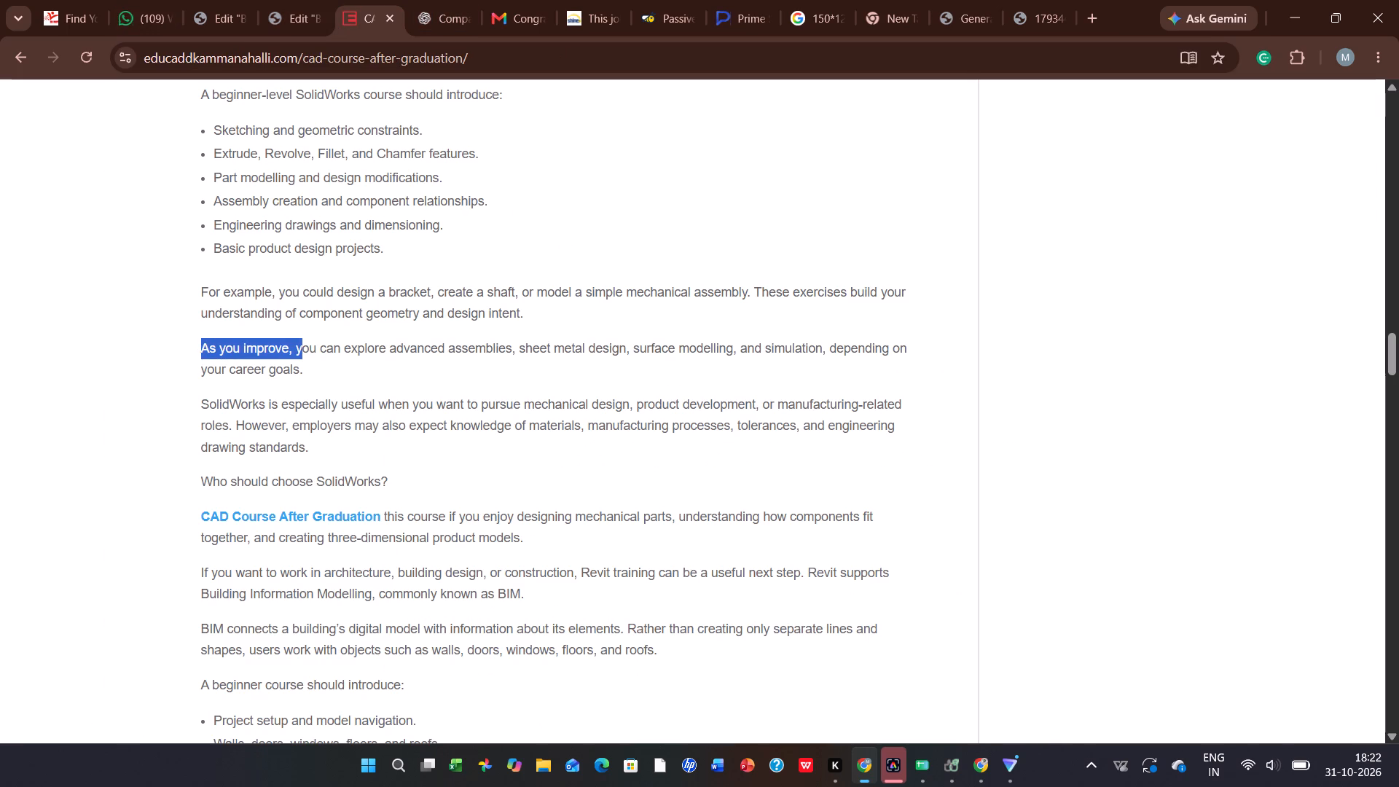
pyautogui.moveTo(304, 354); pyautogui.dragTo(324, 381)
pyautogui.hotkey('ctrl', 'c')
# Select the text of the "SolidWorks is useful for mechanical design" paragraph in the Guwahati draft's HTML code.
pyautogui.click(304, 0)
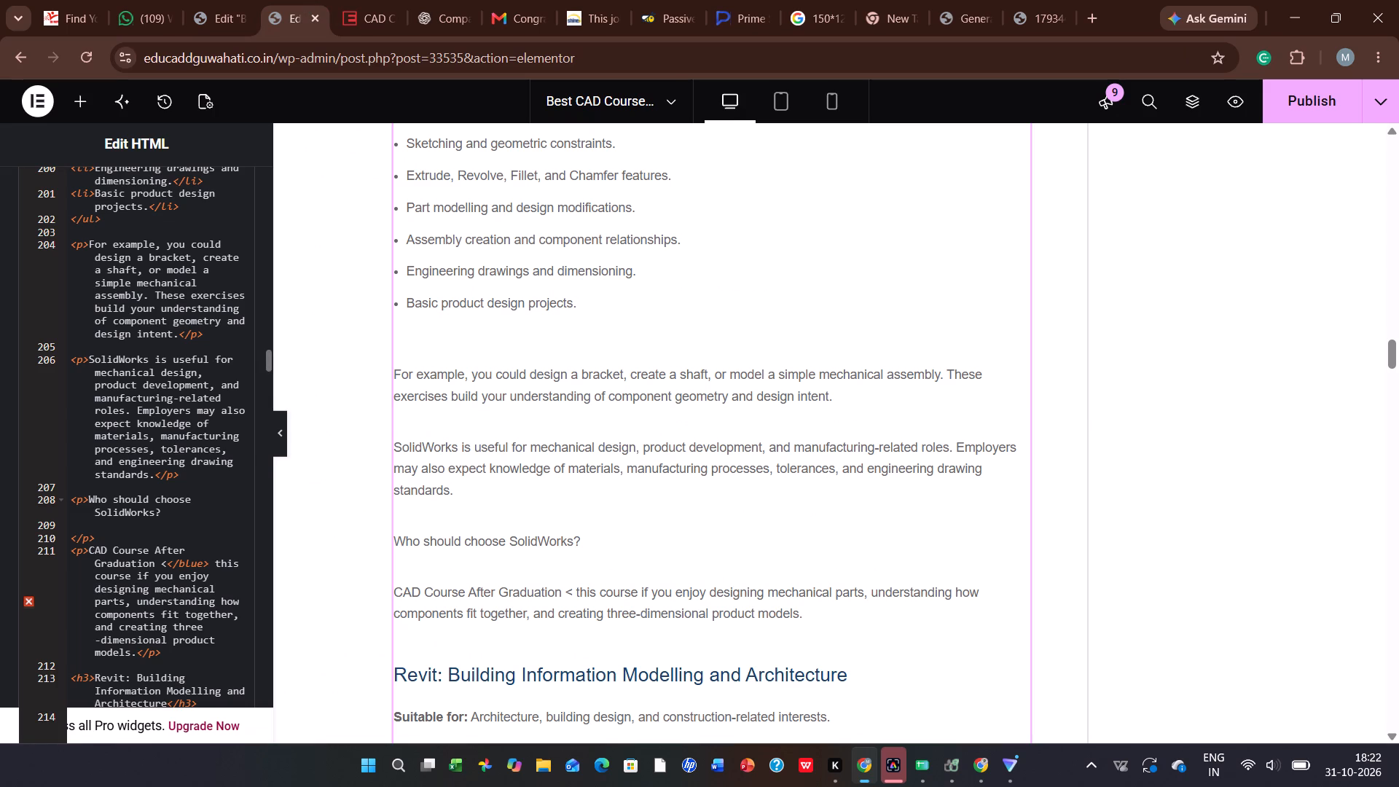
pyautogui.click(88, 358)
pyautogui.moveTo(88, 358); pyautogui.dragTo(147, 473)
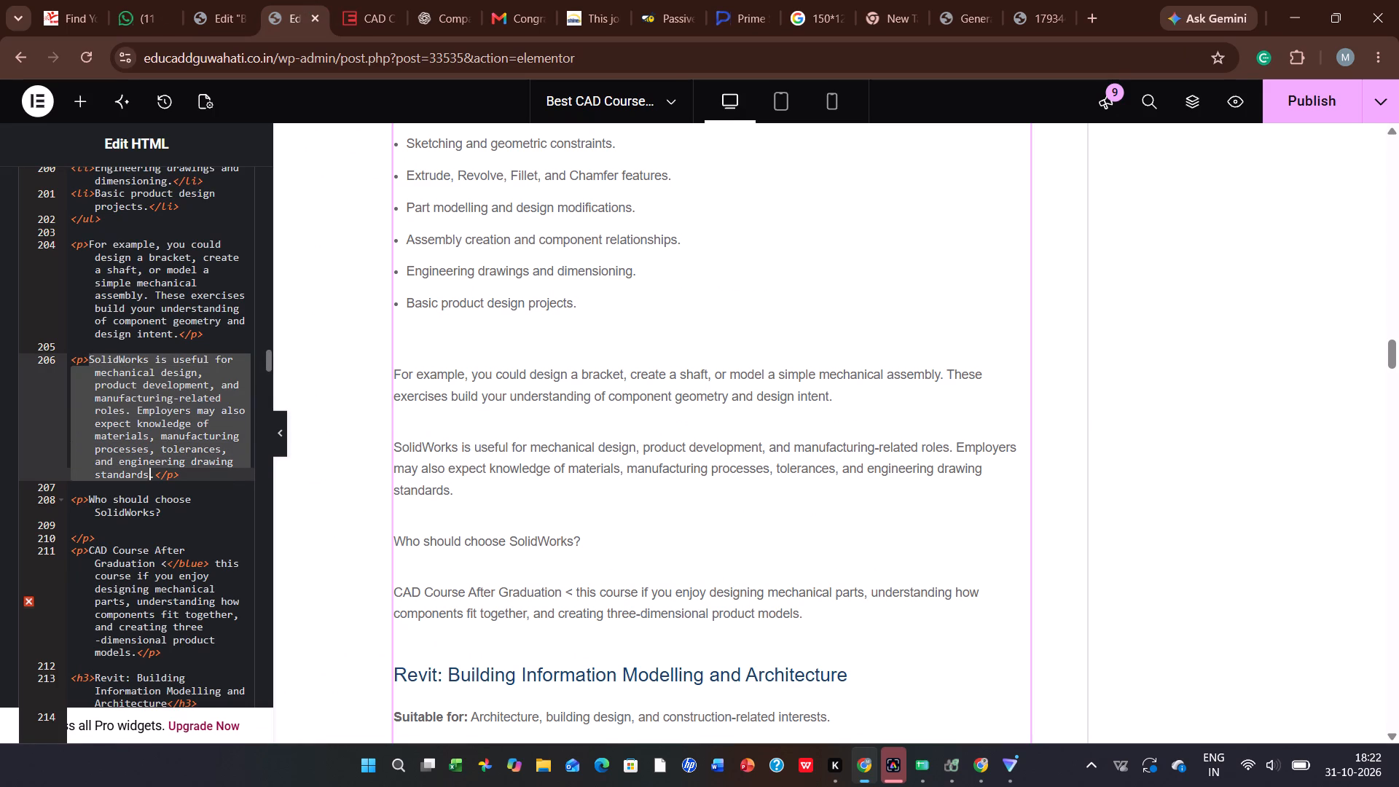
# Replace the selected "SolidWorks is useful for mechanical design" text with the copied "As you improve, you can explore advanced assemblies" paragraph.
pyautogui.moveTo(147, 473); pyautogui.dragTo(150, 474)
pyautogui.hotkey('ctrl', 'v')
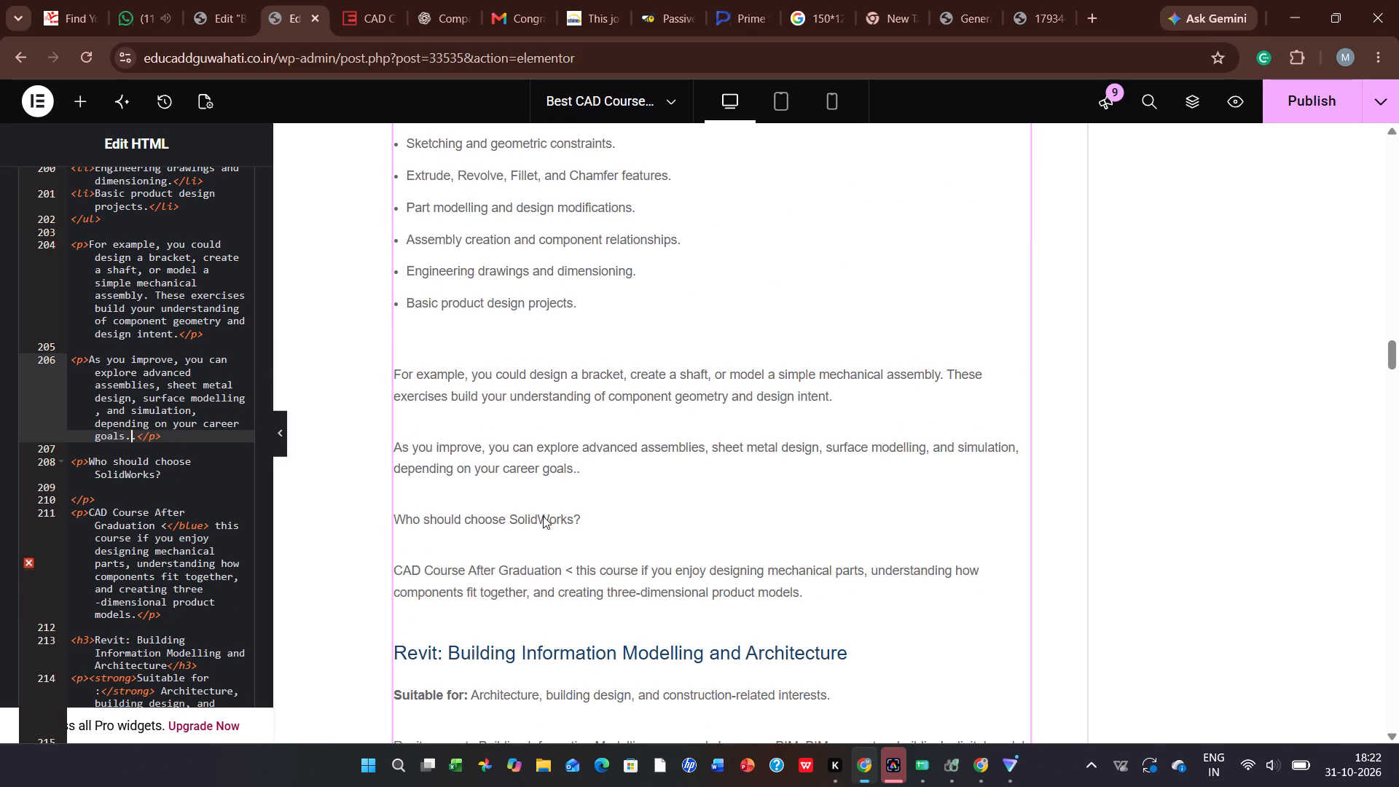
# Copy the full paragraph beginning "SolidWorks is especially useful when you want to pursue mechanical design" from the published Kammanahalli article.
pyautogui.click(364, 0)
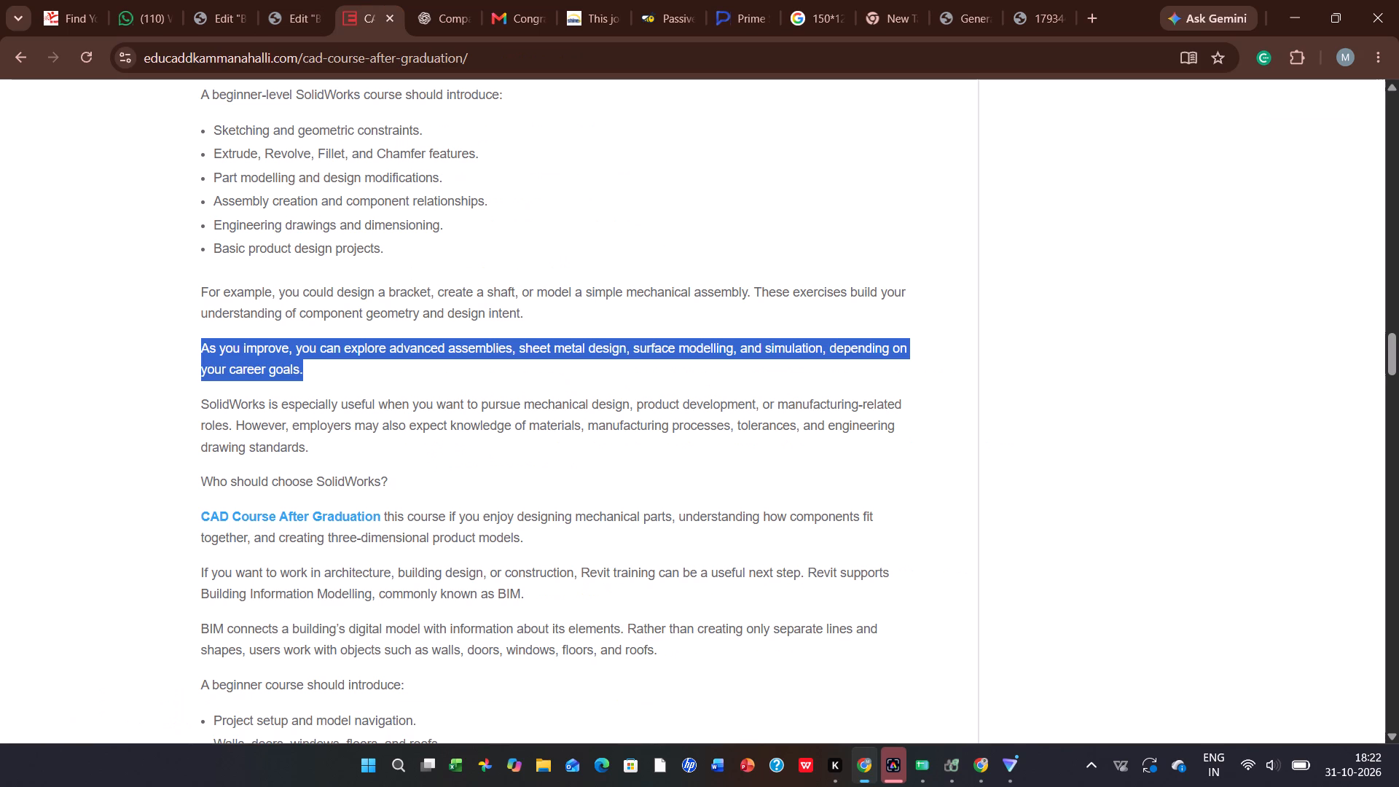
pyautogui.click(197, 396)
pyautogui.moveTo(197, 396); pyautogui.dragTo(311, 427)
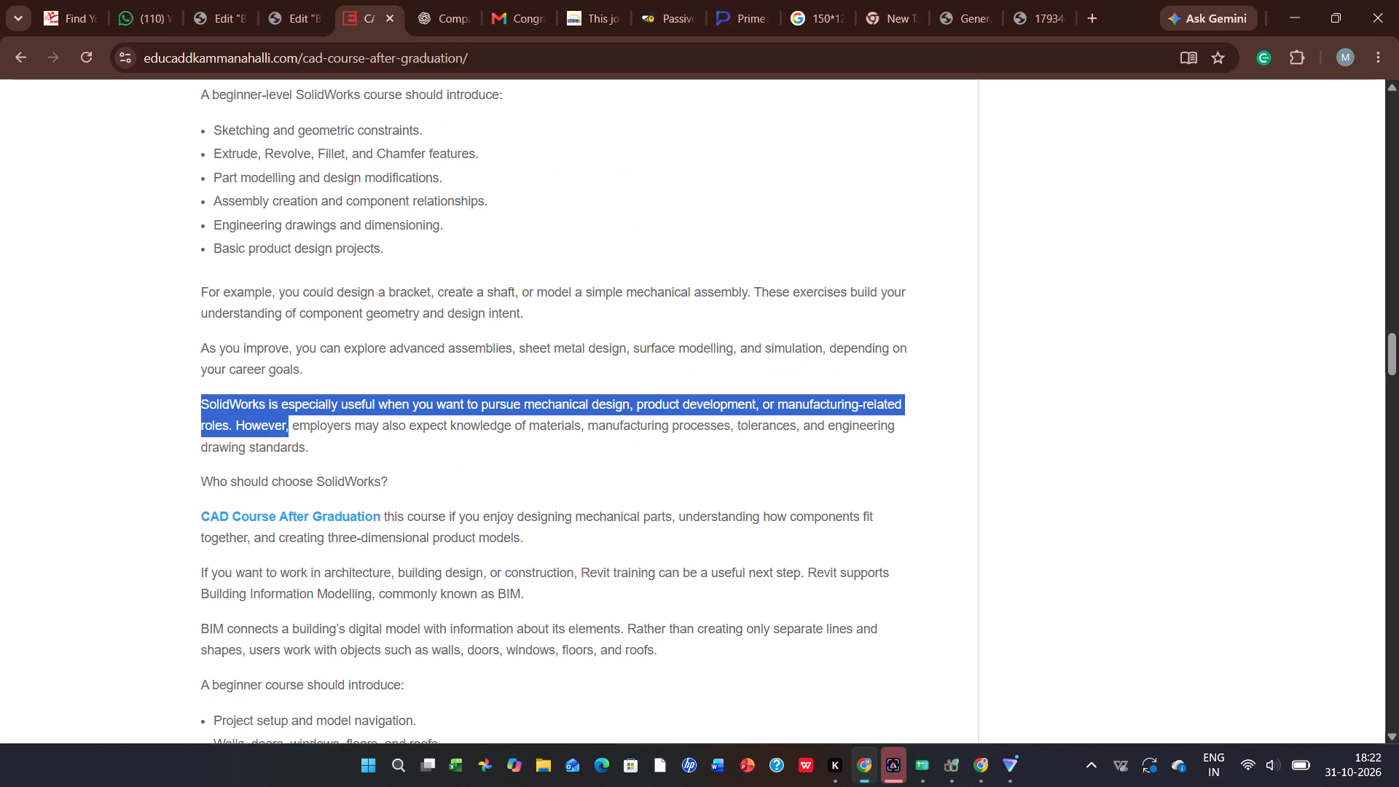
pyautogui.moveTo(311, 427); pyautogui.dragTo(324, 440)
pyautogui.hotkey('ctrl', 'c')
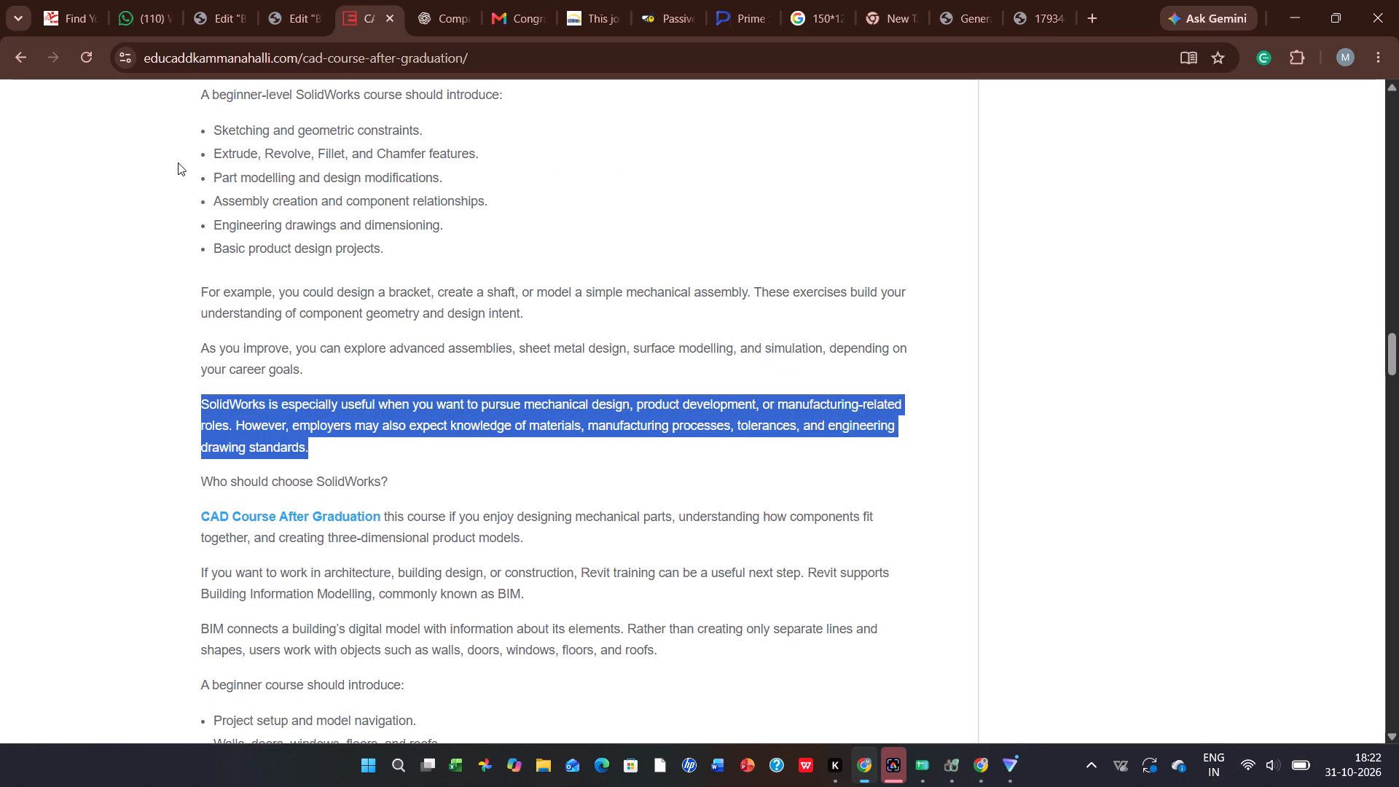
pyautogui.hotkey('ctrl', 'c')
# In the Guwahati draft's HTML code, add an empty <p></p> element on line 207, before "Who should choose SolidWorks?".
pyautogui.click(292, 0)
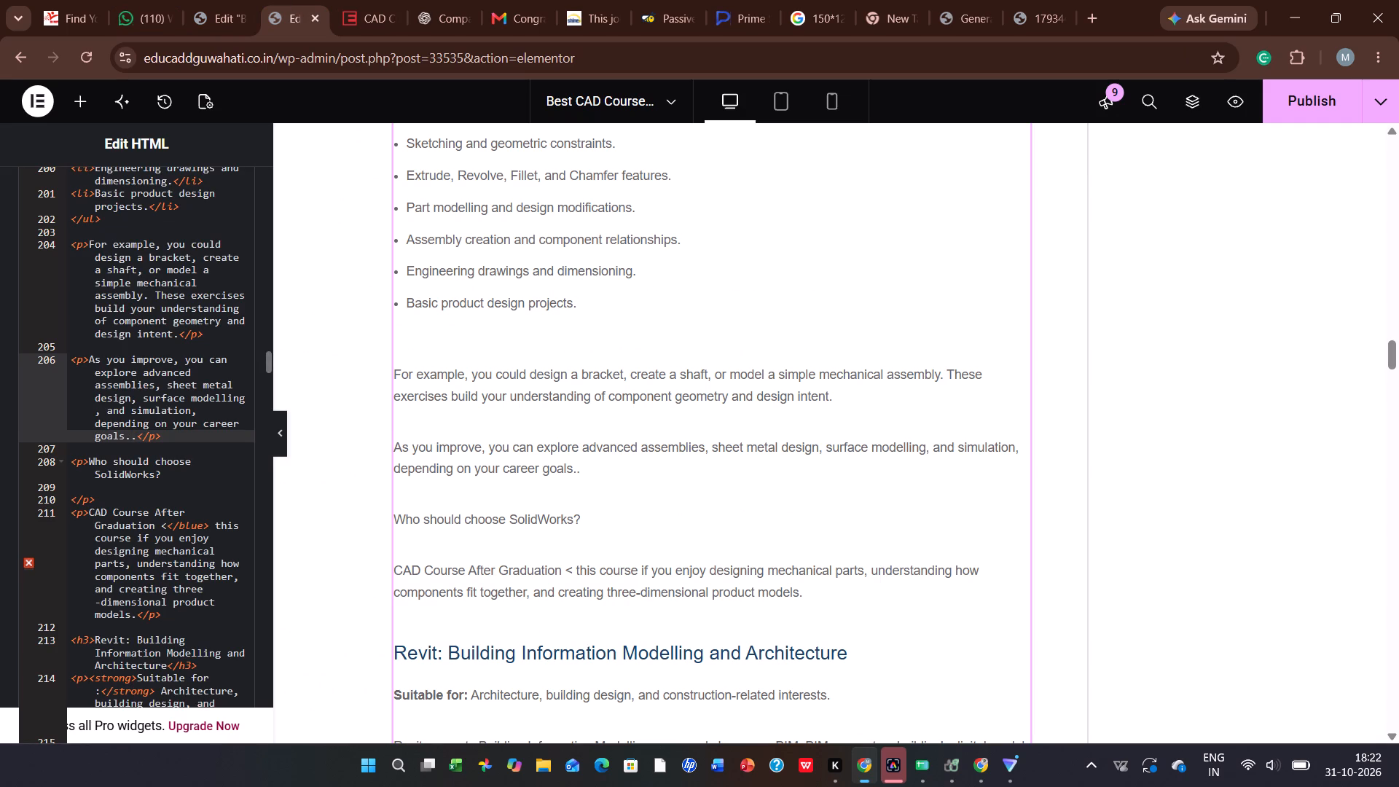
pyautogui.click(130, 458)
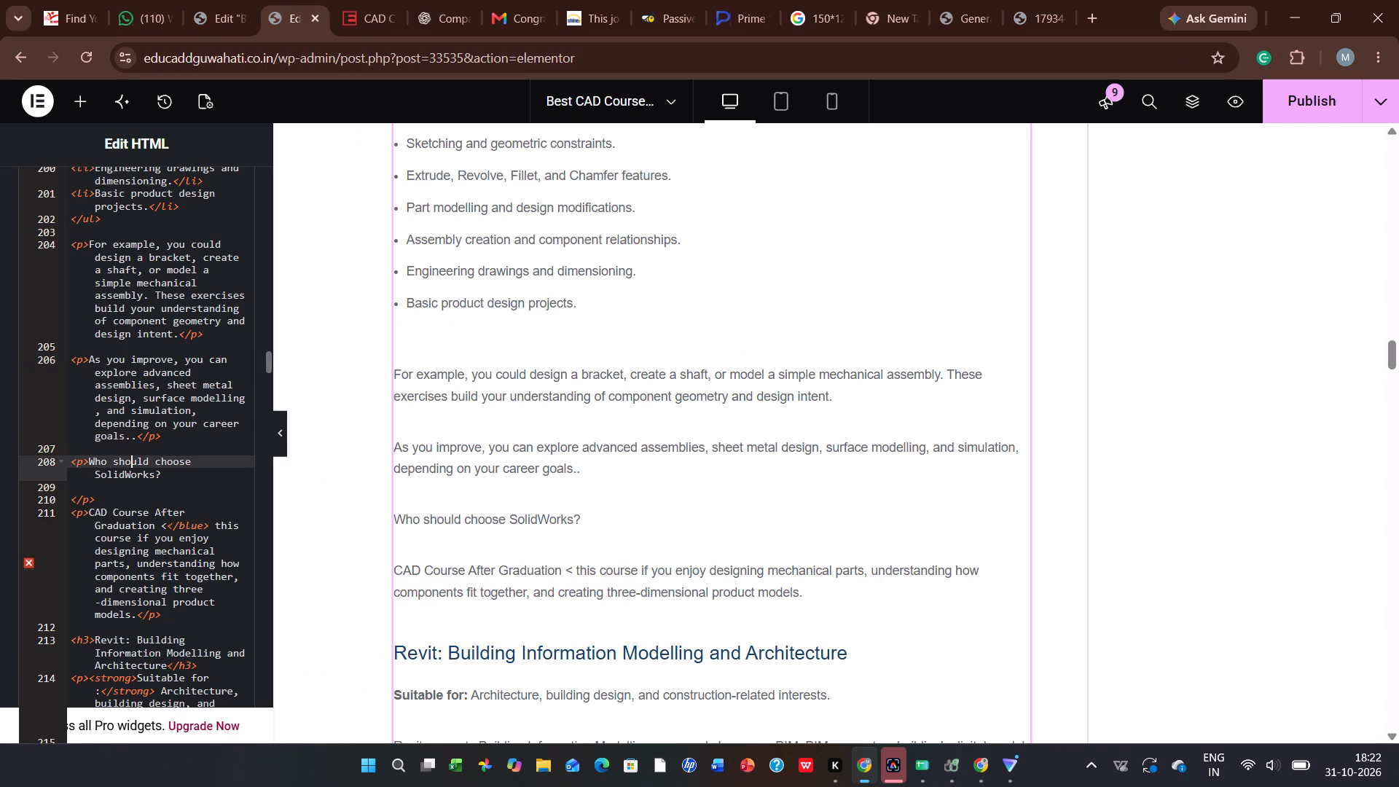
pyautogui.click(128, 445)
pyautogui.press('shift+less')
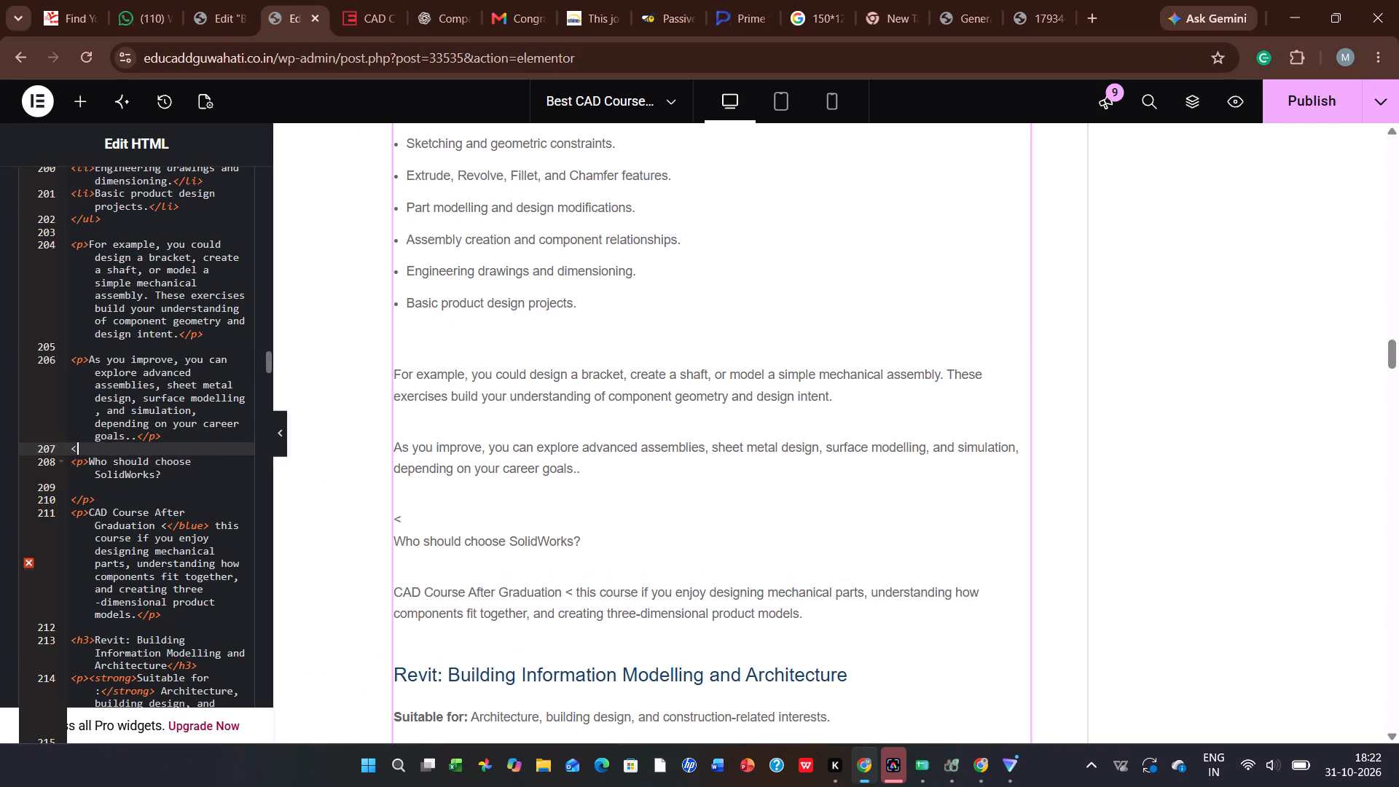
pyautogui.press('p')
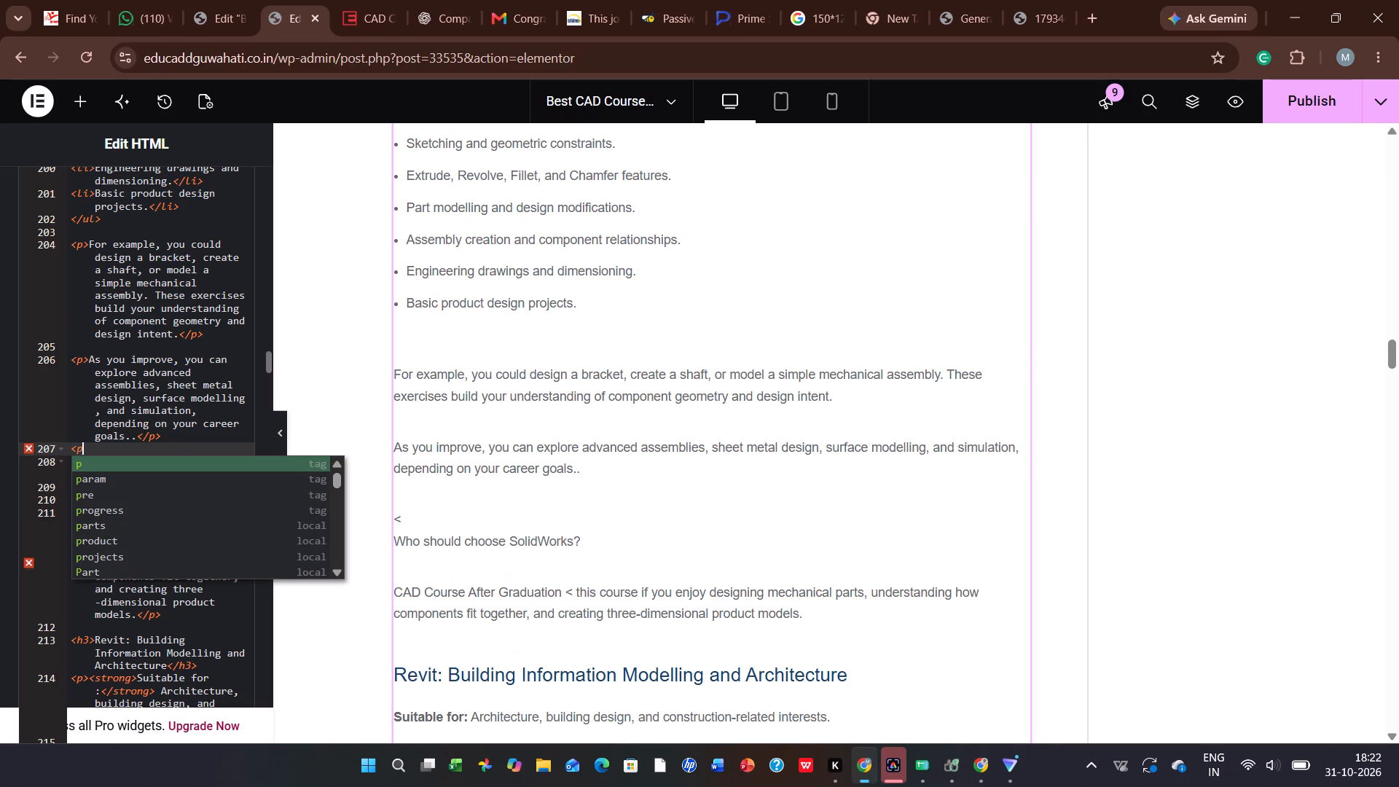
pyautogui.hotkey('shift', '>')
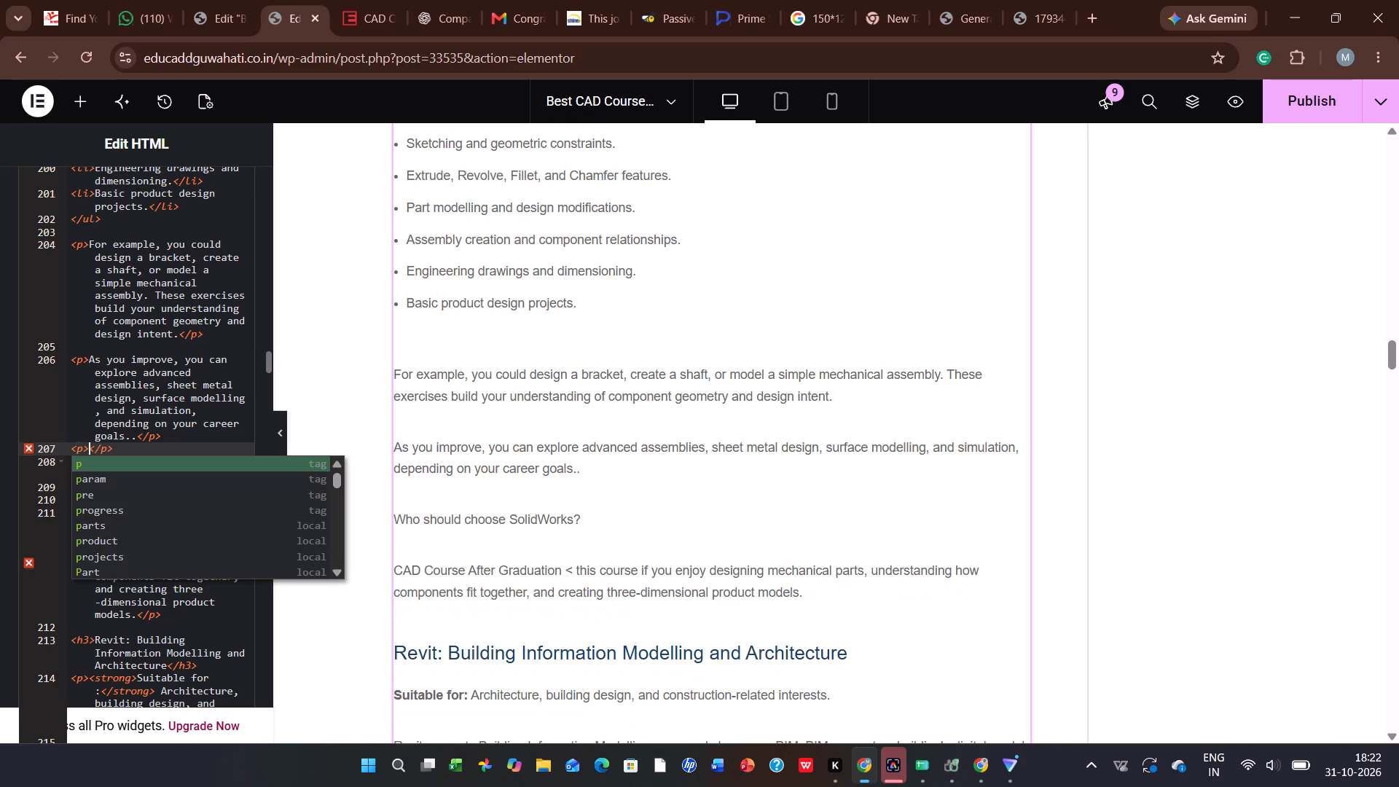
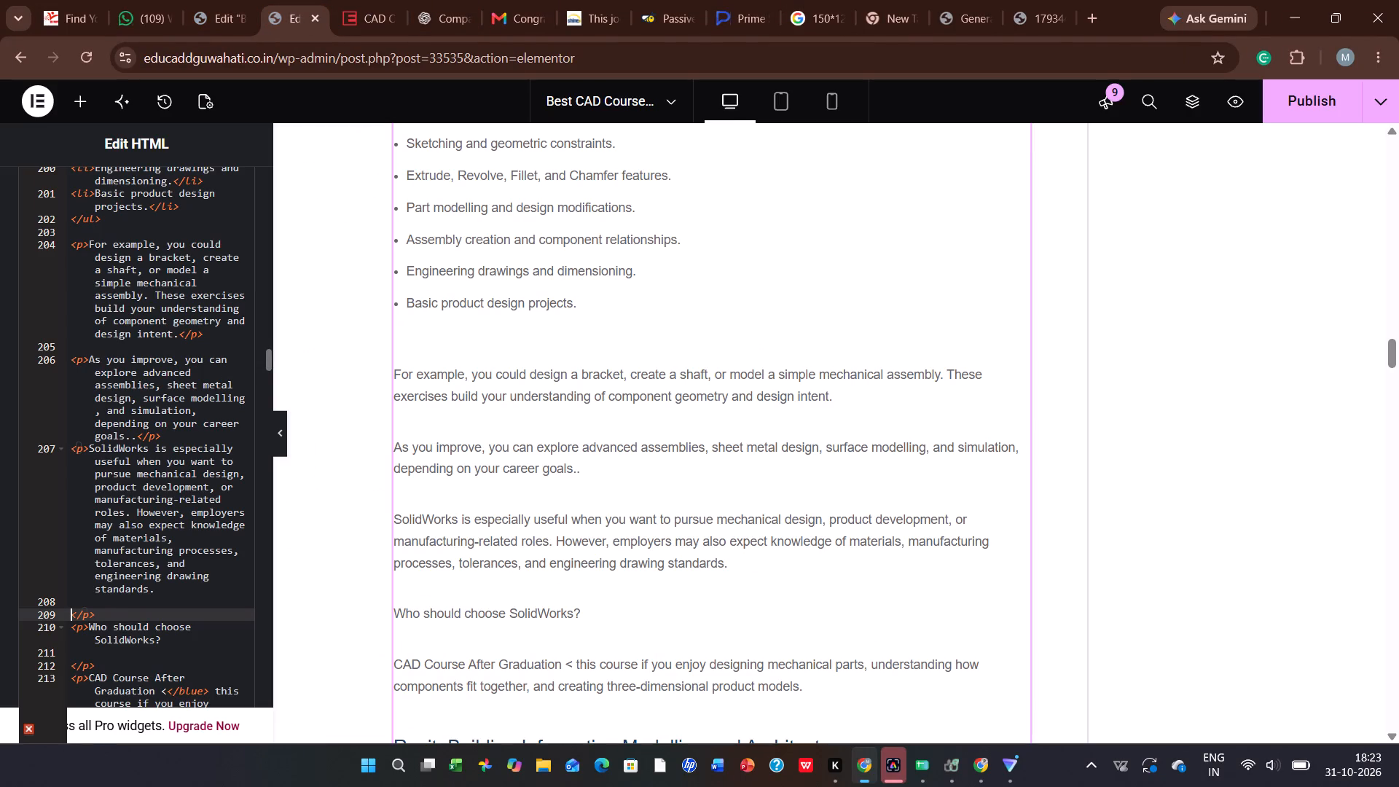
# Check the end of the SolidWorks section in the Guwahati draft preview against the published Kammanahalli article.
pyautogui.scroll(-1, 503, 393)
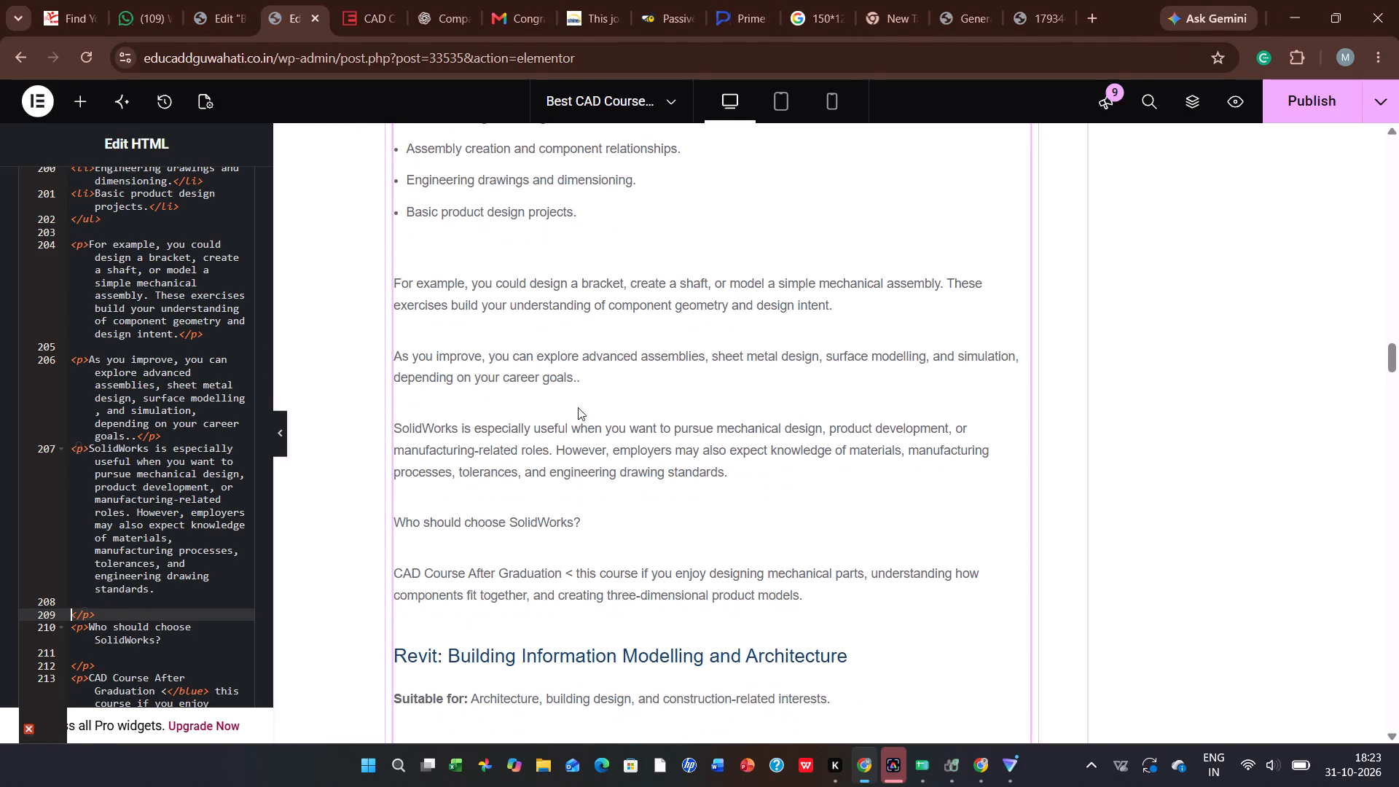
pyautogui.click(355, 1)
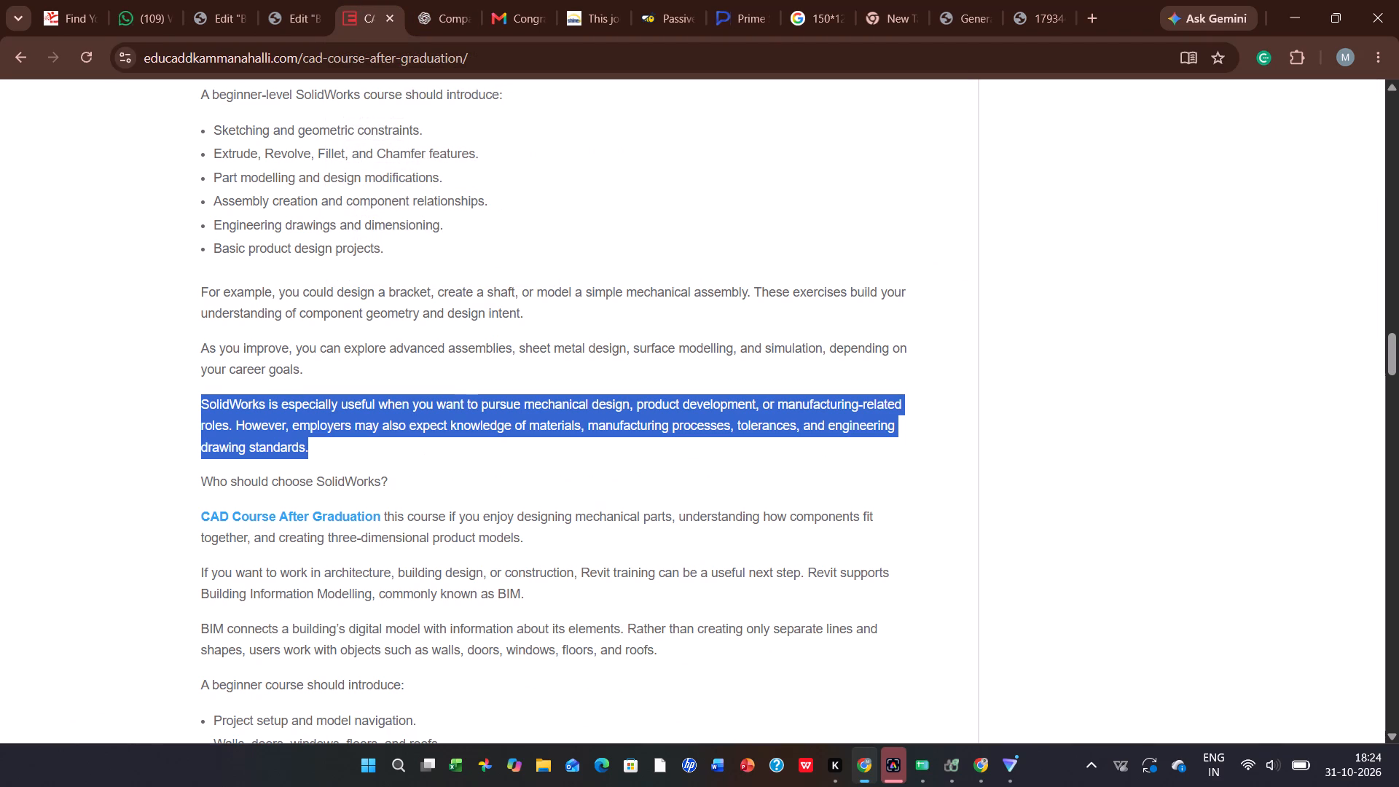
# Compare the end of the SolidWorks section and the Revit section in the published Kammanahalli article with those in the Guwahati draft.
pyautogui.scroll(-2, 405, 398)
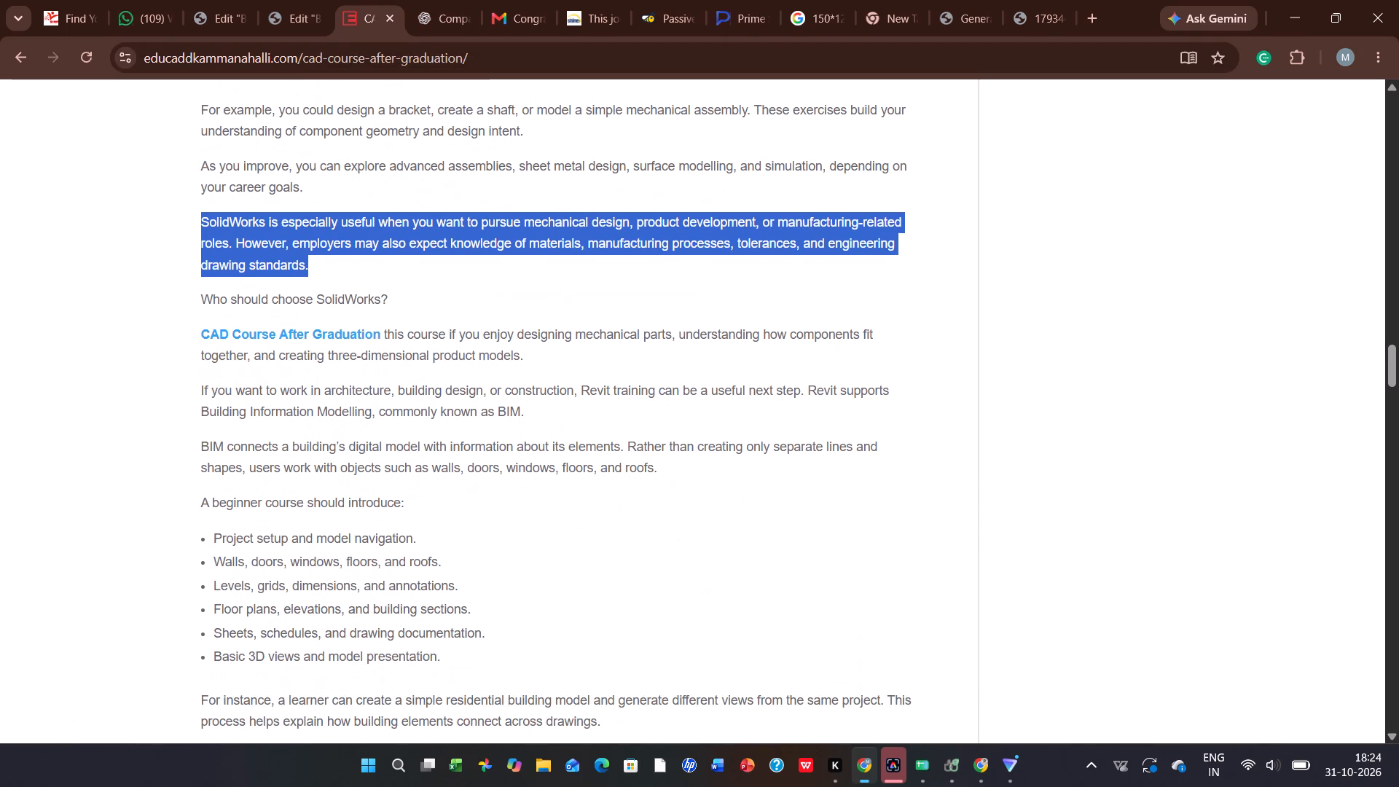
pyautogui.scroll(-1, 365, 243)
pyautogui.scroll(-2, 274, 70)
pyautogui.click(304, 0)
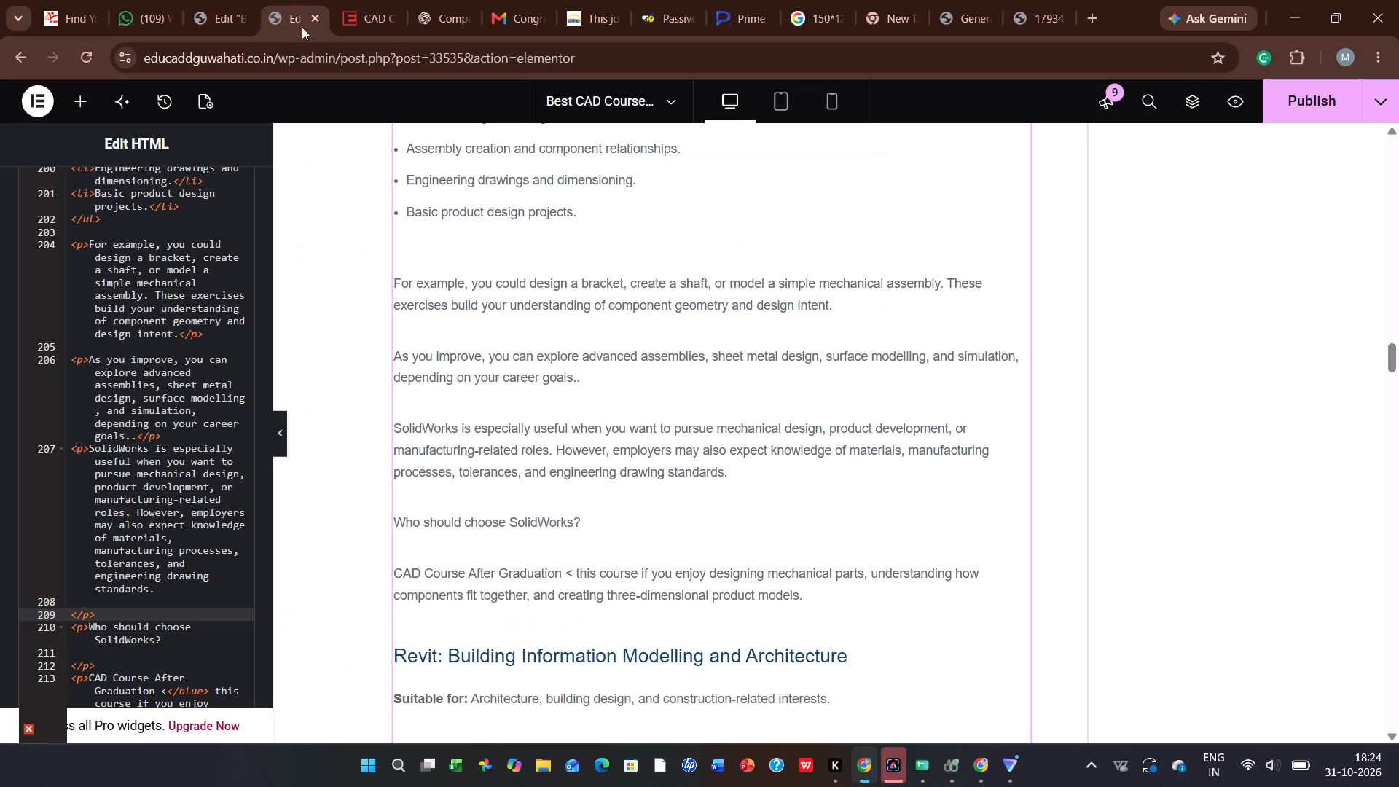
pyautogui.scroll(-2, 567, 480)
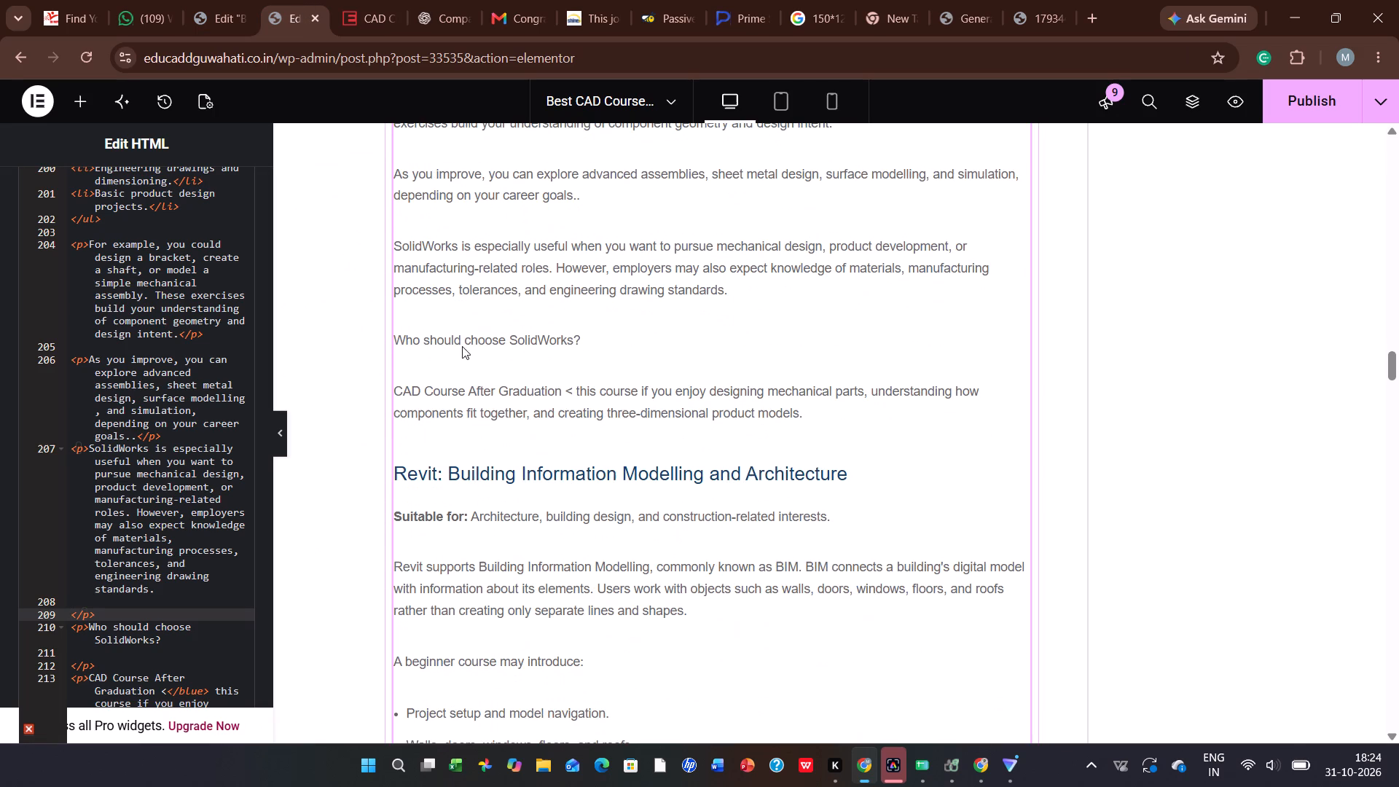
pyautogui.scroll(-2, 569, 428)
pyautogui.scroll(1, 523, 397)
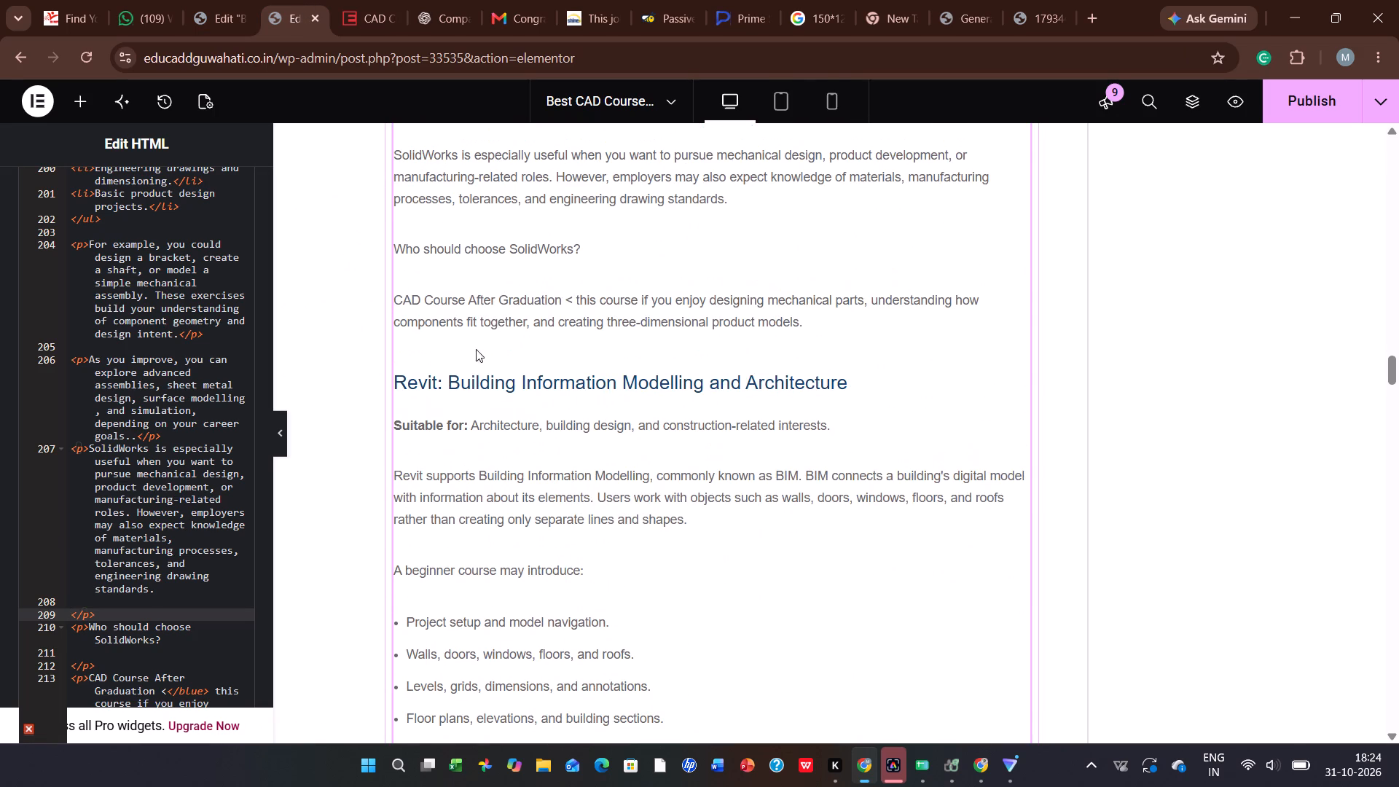
pyautogui.click(366, 1)
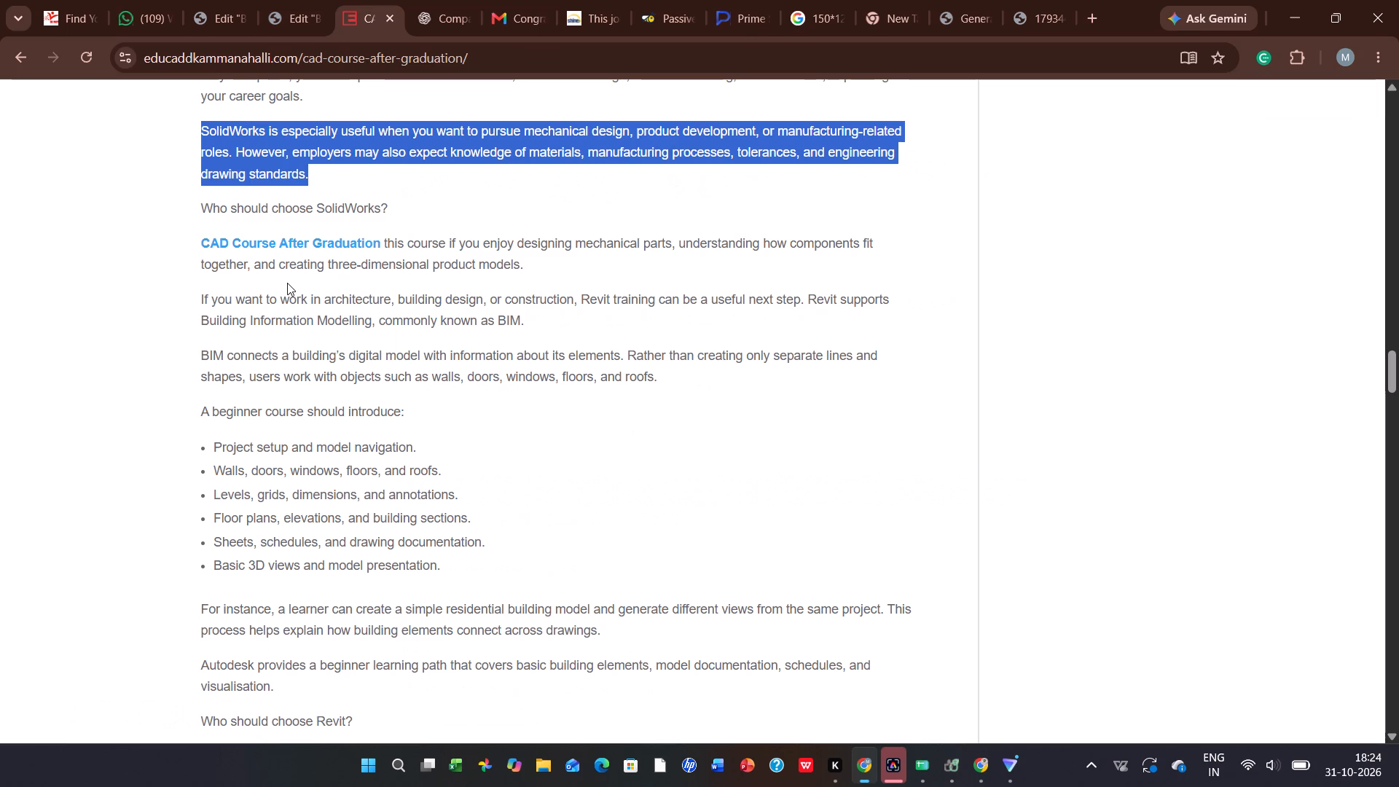
pyautogui.scroll(-1, 319, 329)
pyautogui.scroll(1, 297, 311)
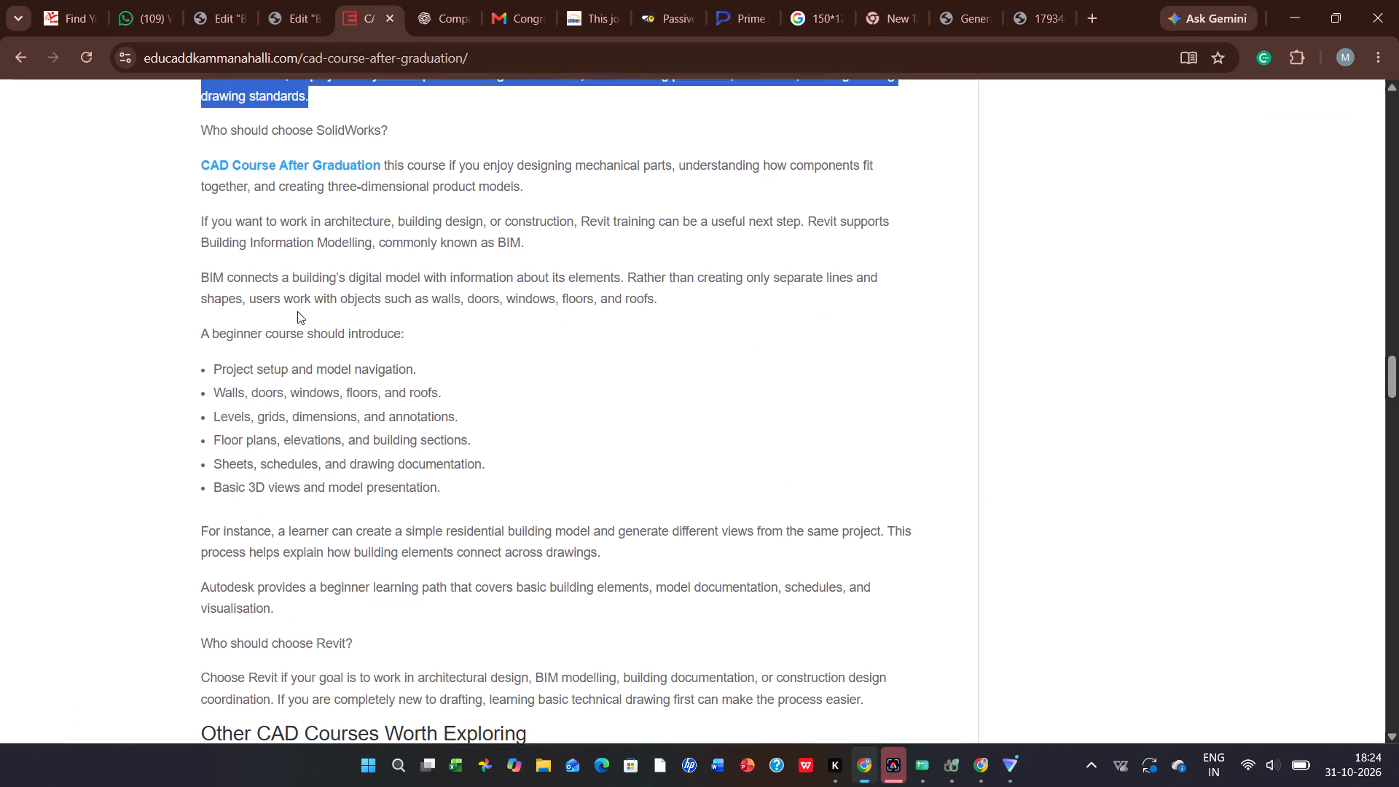
pyautogui.click(628, 513)
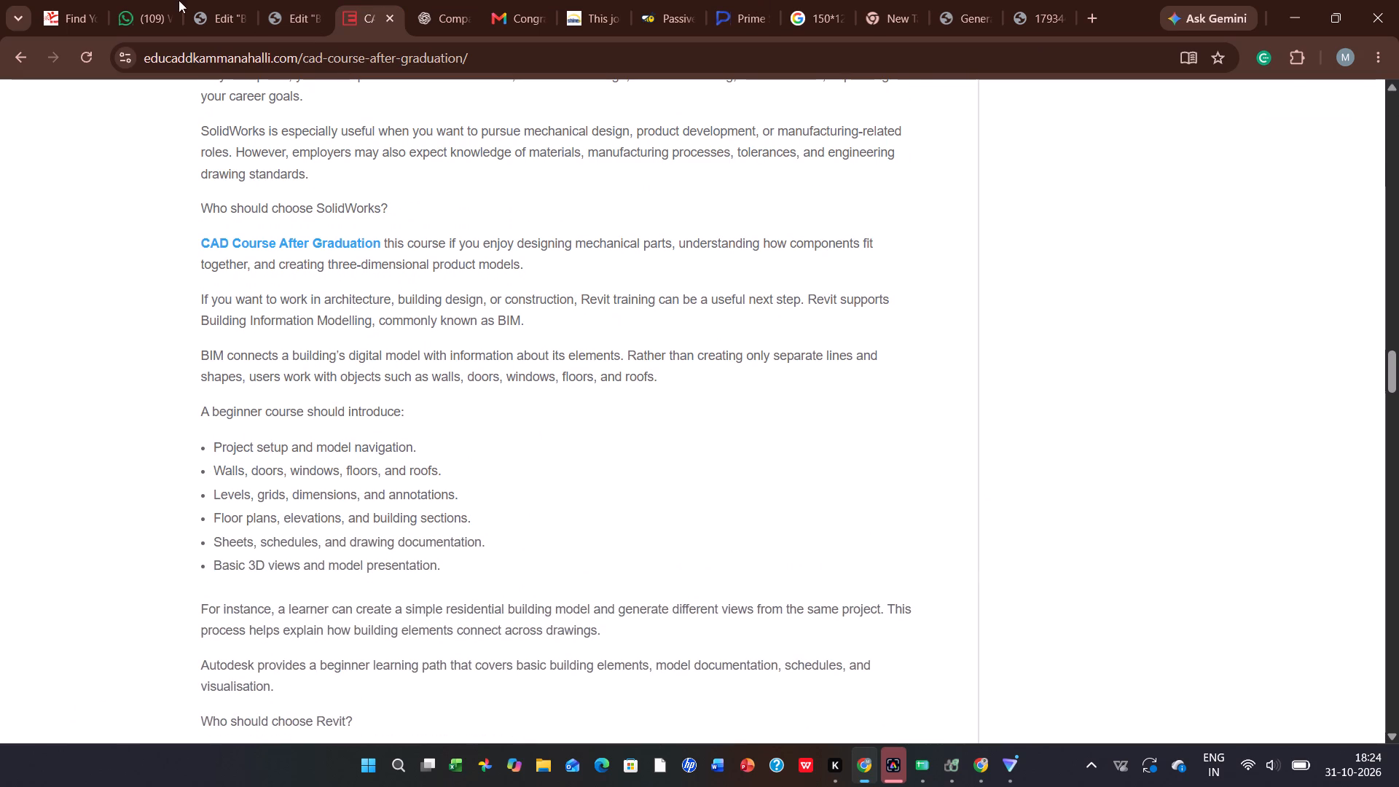
pyautogui.click(302, 0)
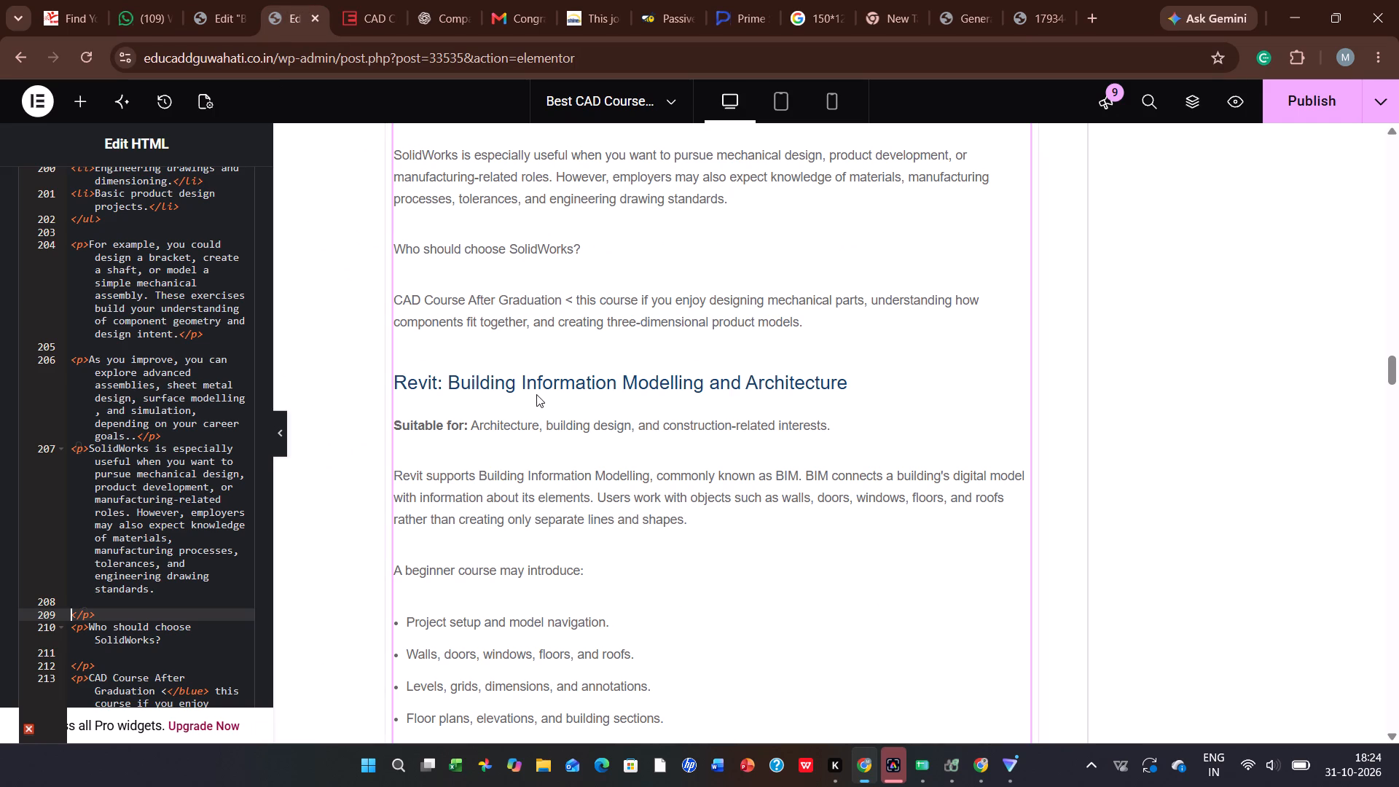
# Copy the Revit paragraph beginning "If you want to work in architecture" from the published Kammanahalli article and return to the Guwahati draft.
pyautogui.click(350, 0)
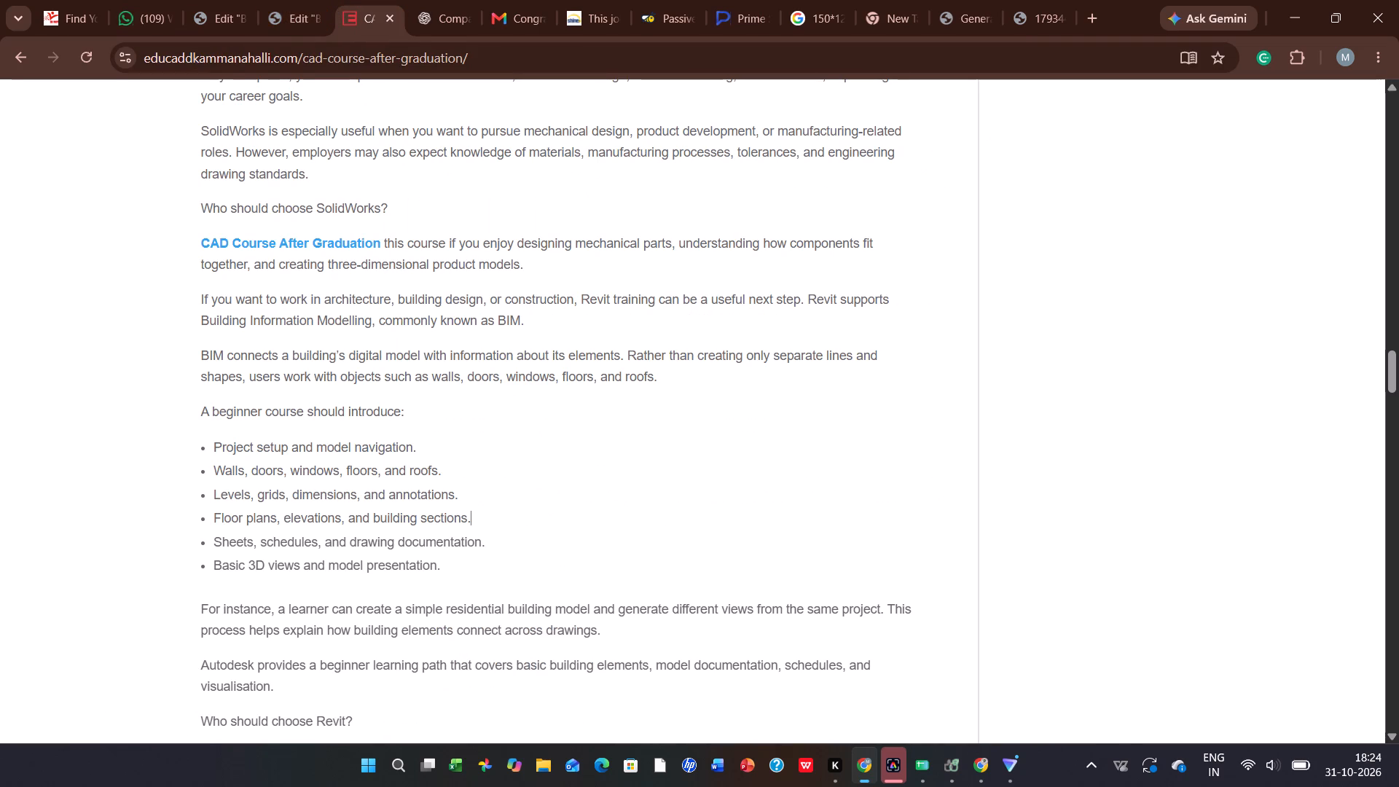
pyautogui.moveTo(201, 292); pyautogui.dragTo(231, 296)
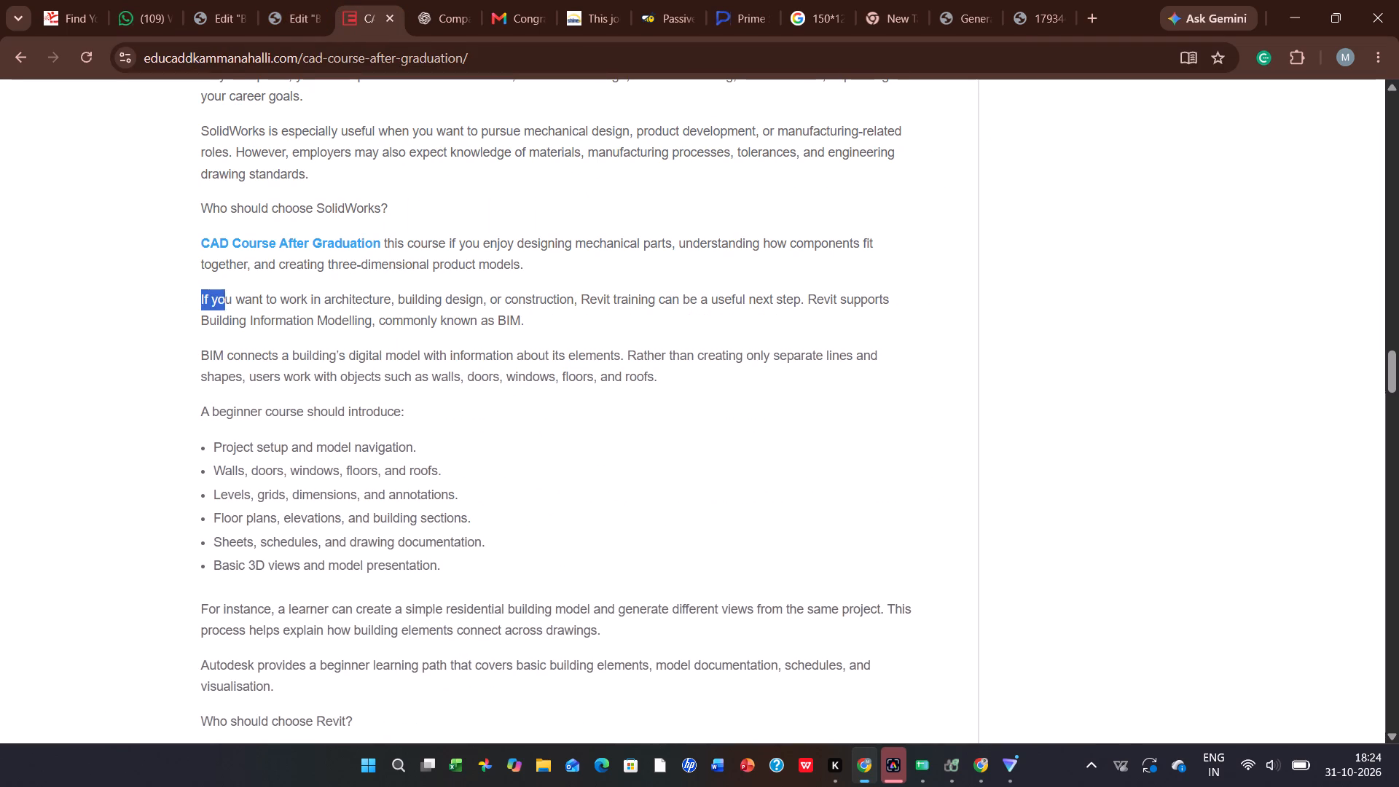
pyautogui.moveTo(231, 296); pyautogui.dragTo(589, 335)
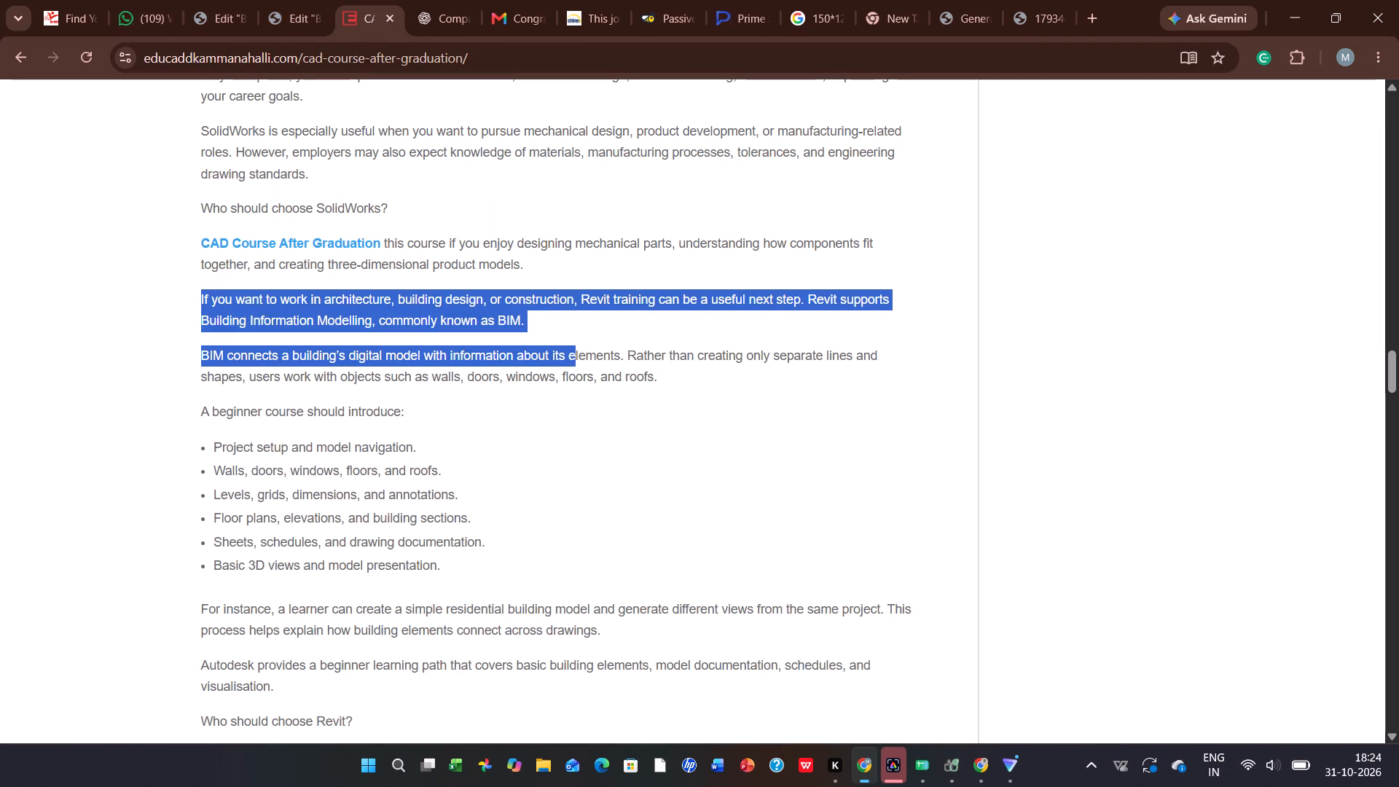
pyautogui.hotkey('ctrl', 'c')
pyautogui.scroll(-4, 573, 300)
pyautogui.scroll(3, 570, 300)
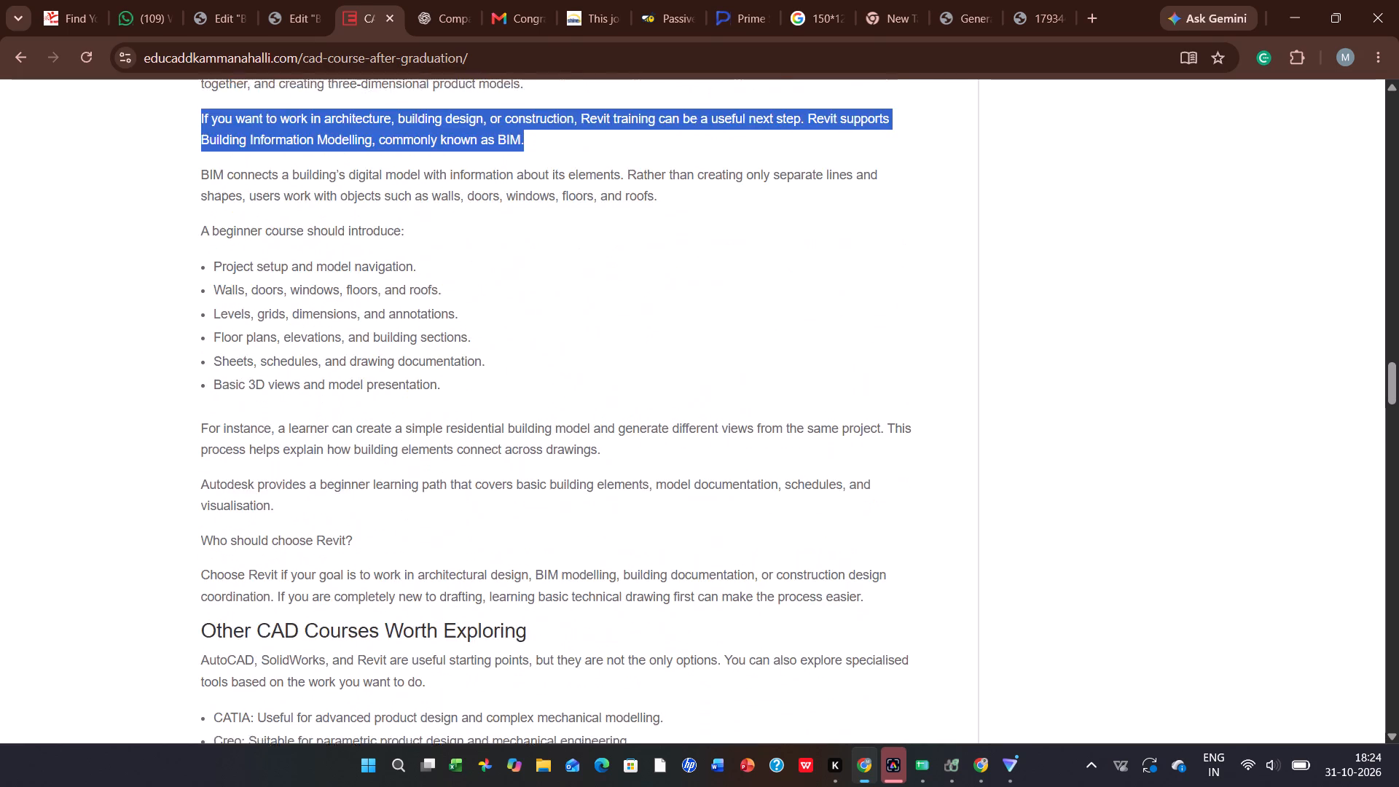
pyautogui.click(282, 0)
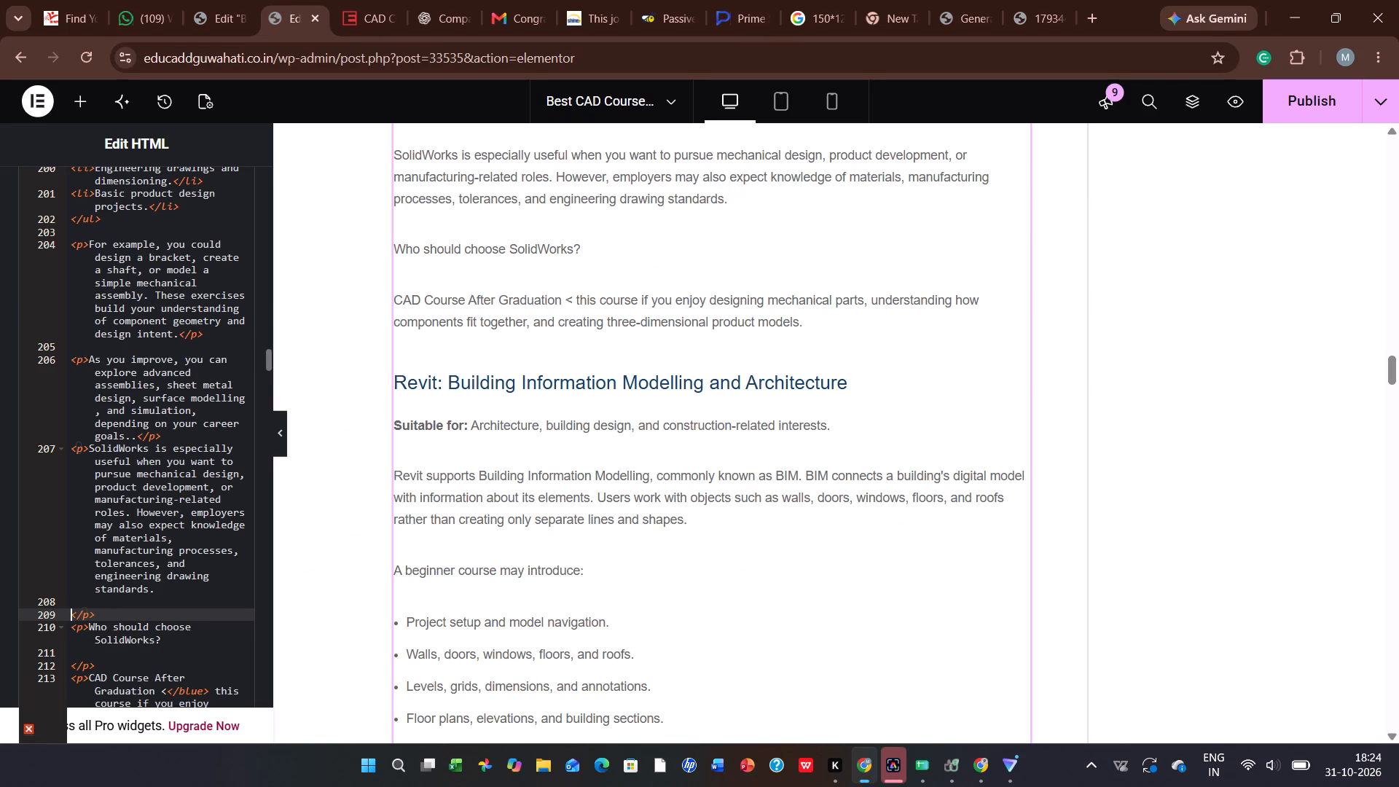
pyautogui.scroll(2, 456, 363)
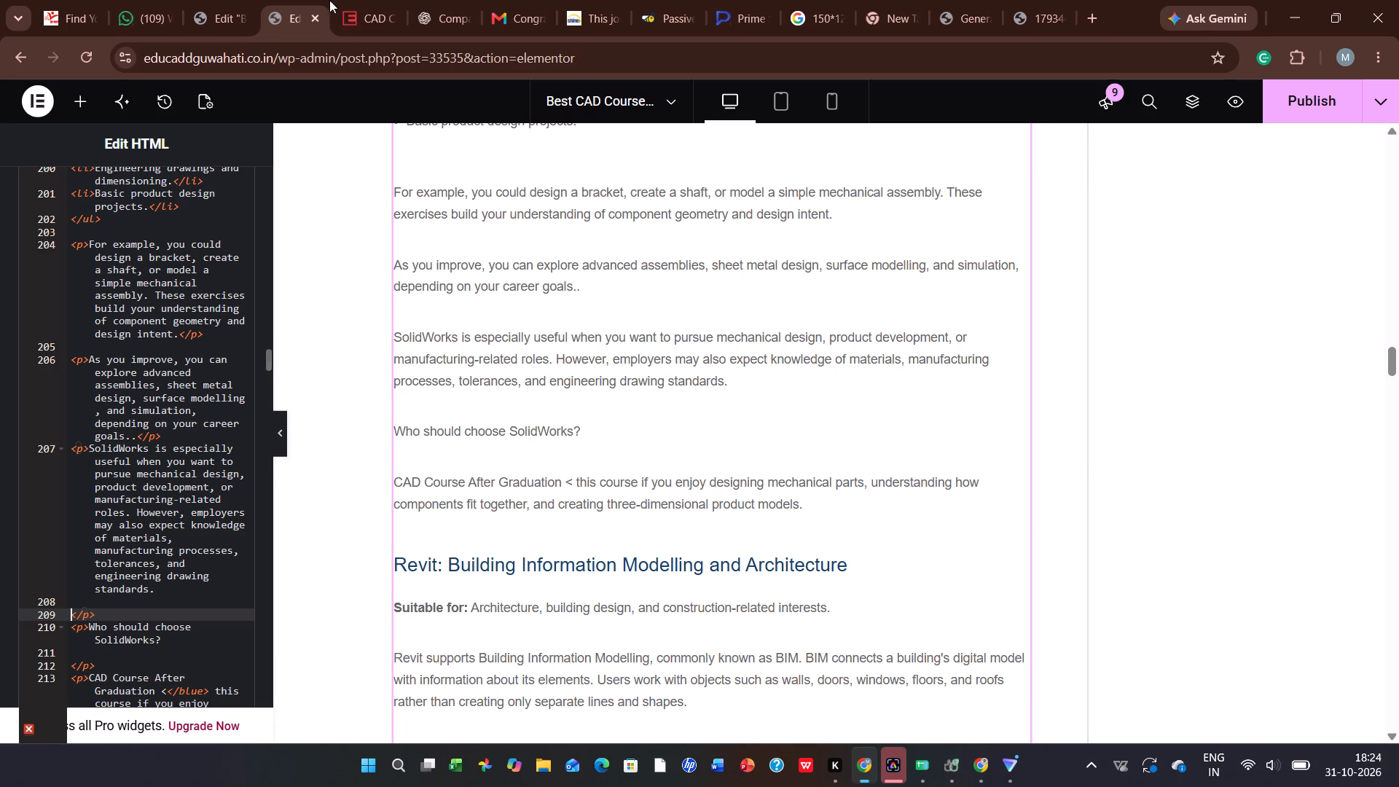
# Copy the whole paragraph "If you want to work in architecture … commonly known as BIM." from the published Kammanahalli article.
pyautogui.click(366, 0)
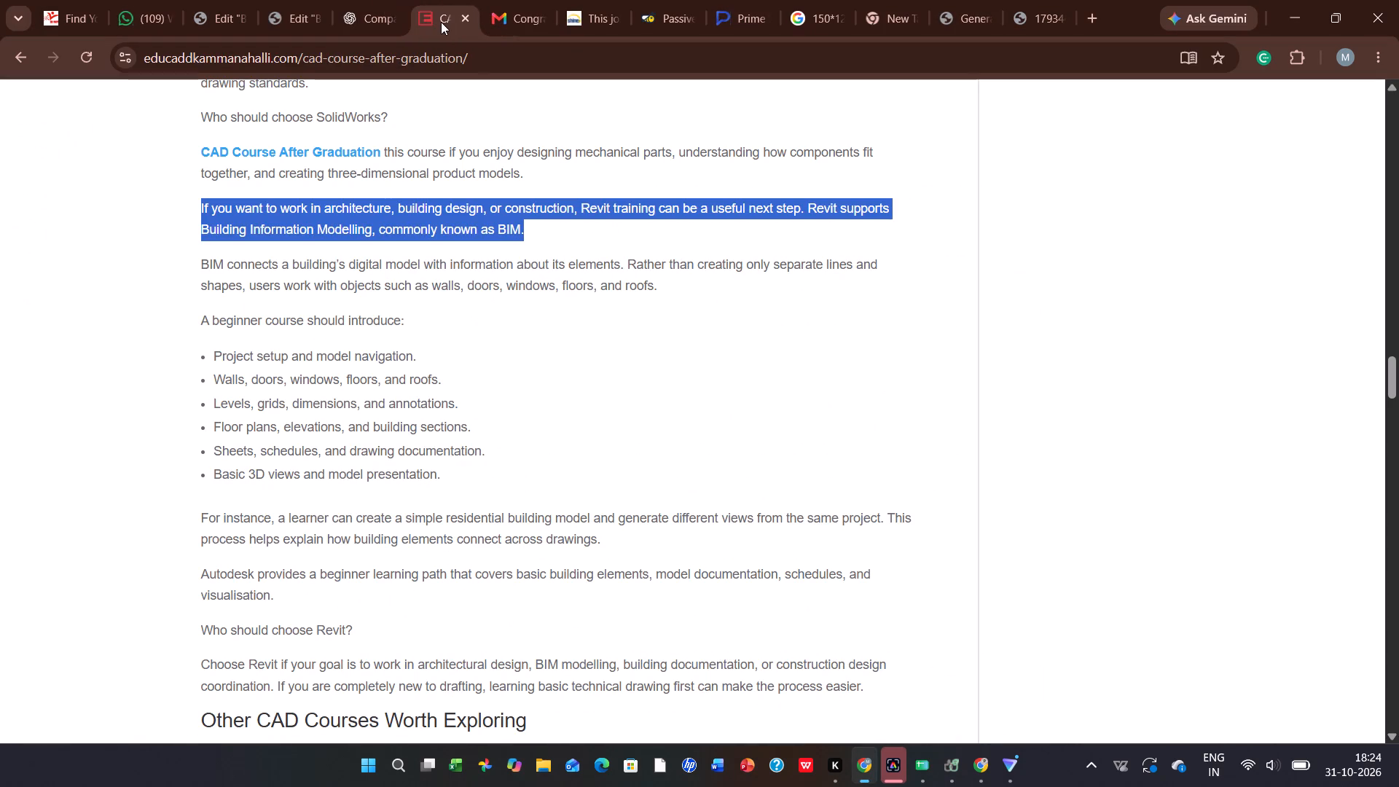
pyautogui.click(441, 22)
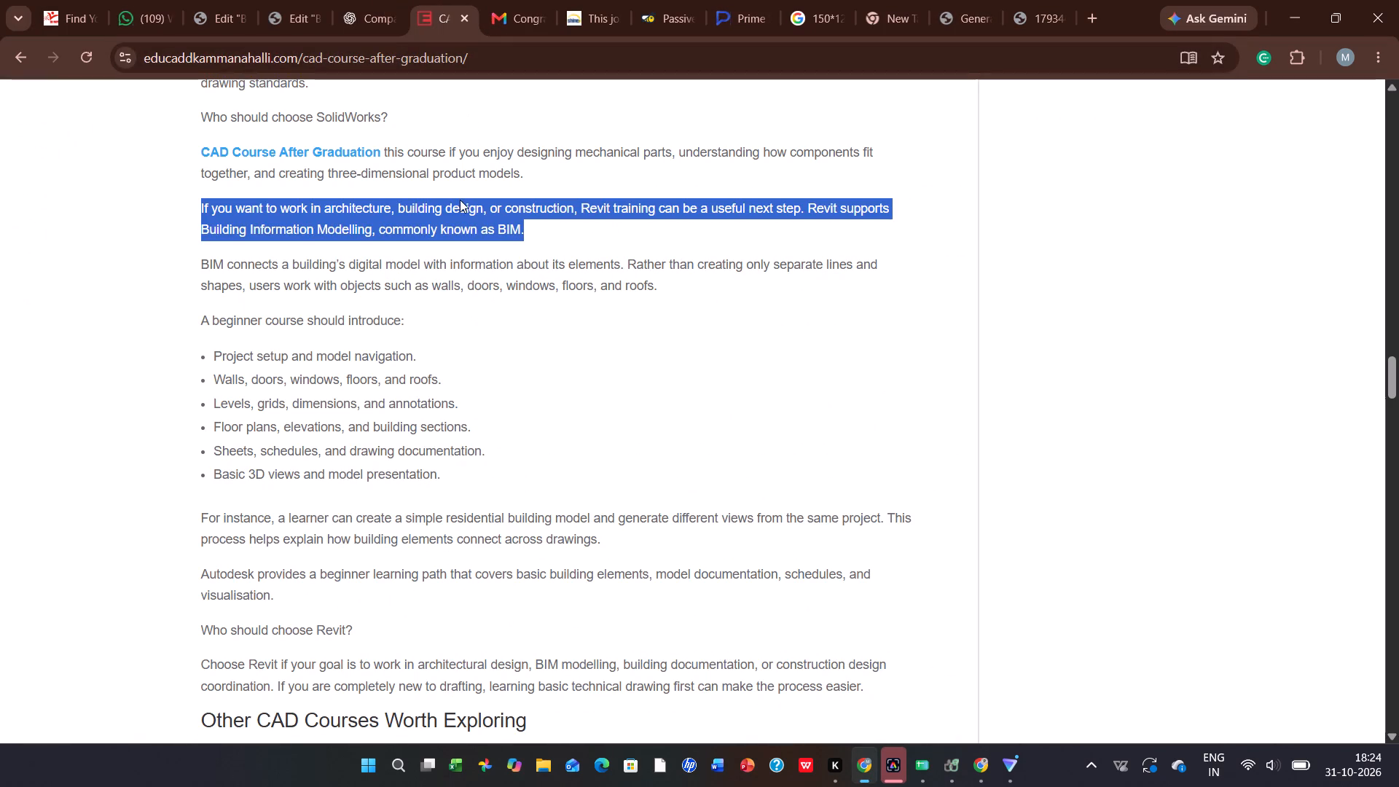
pyautogui.scroll(1, 460, 200)
pyautogui.click(184, 230)
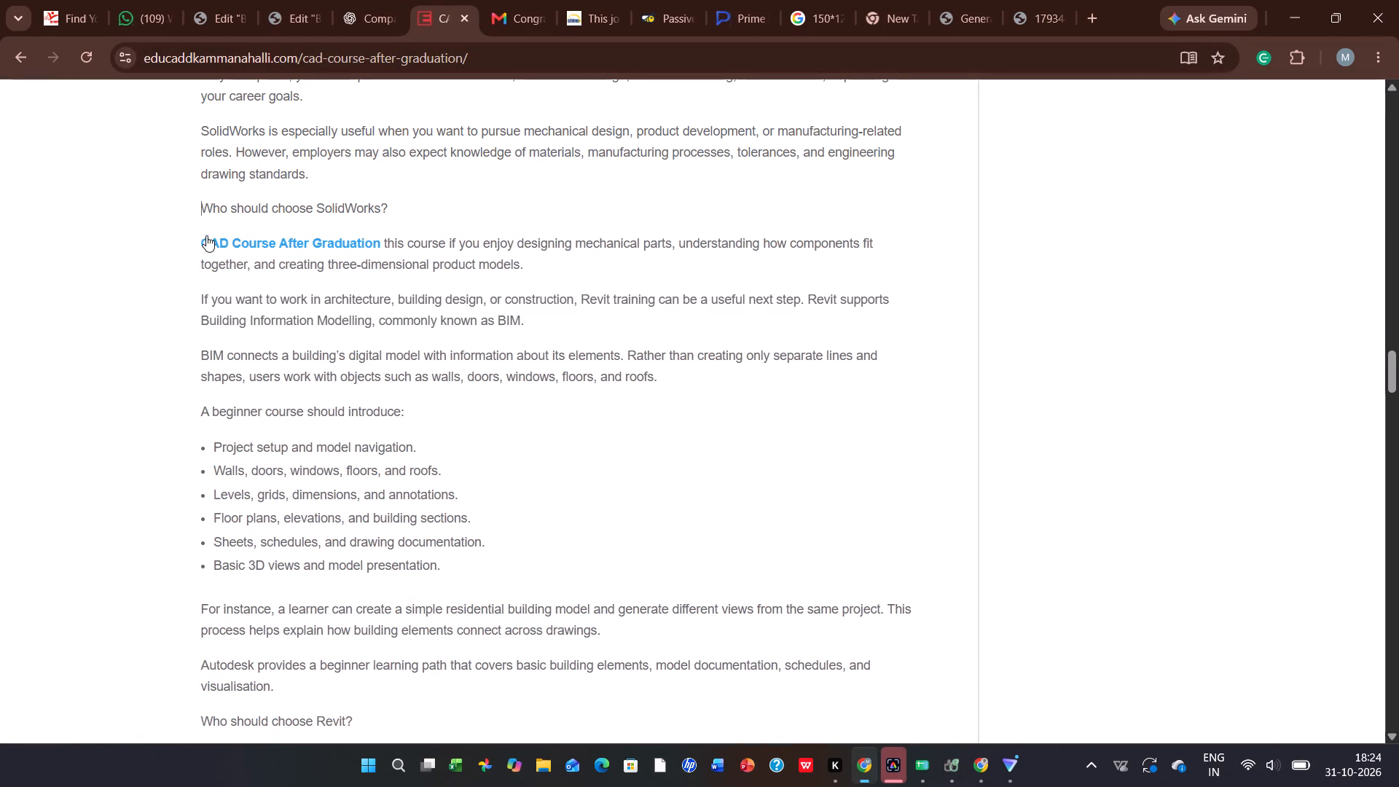
pyautogui.moveTo(195, 294); pyautogui.dragTo(359, 294)
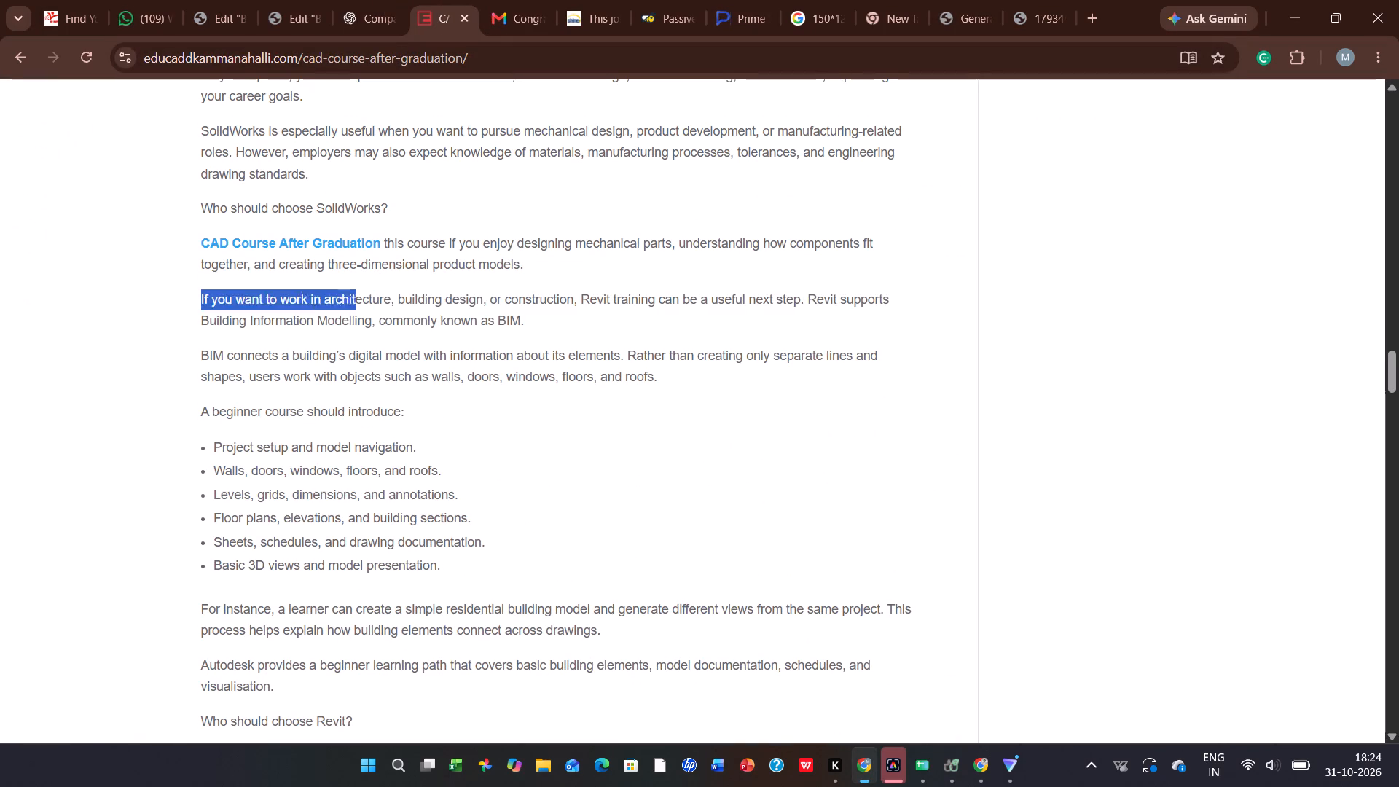
pyautogui.moveTo(359, 294); pyautogui.dragTo(540, 321)
pyautogui.hotkey('ctrl', 'c')
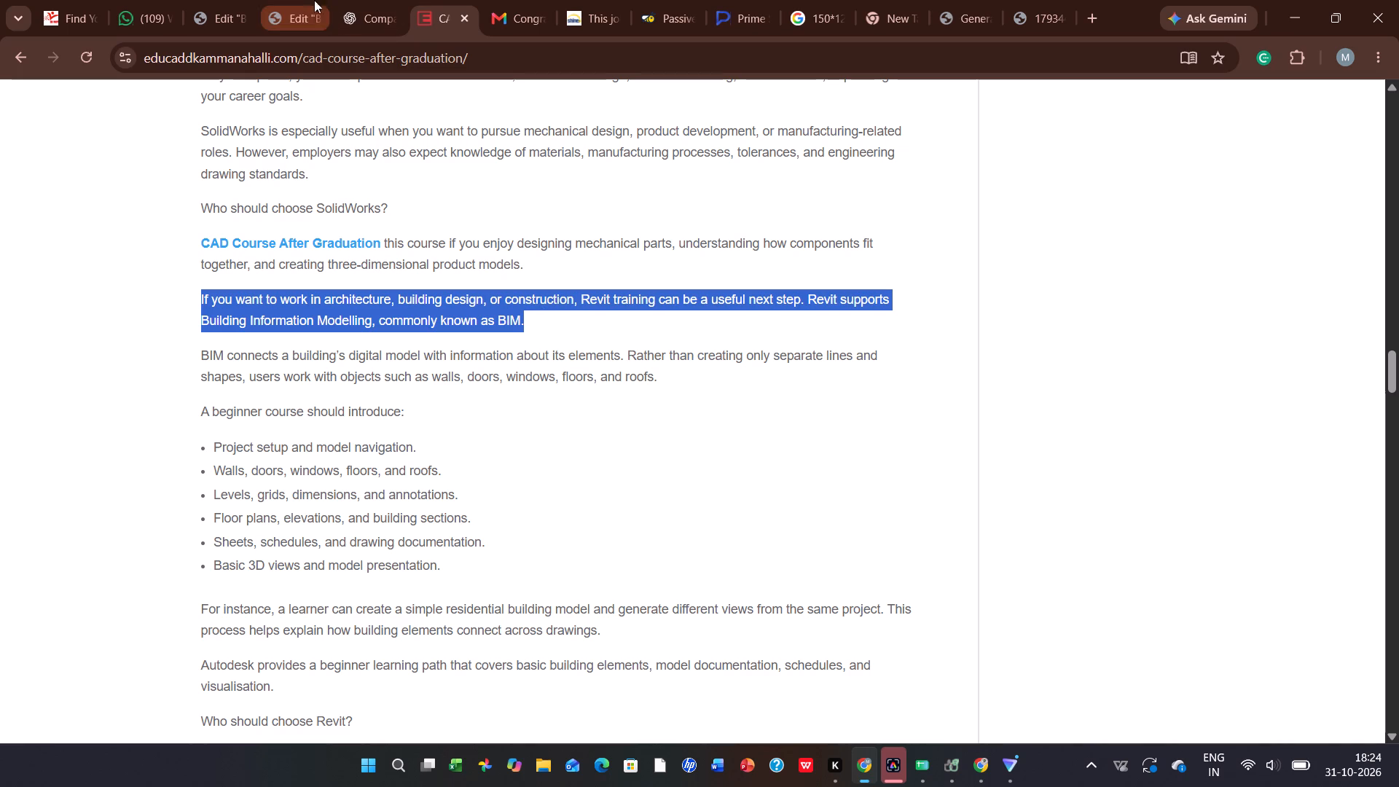
# In the Guwahati draft's HTML code, insert the copied Revit paragraph in its own <p> tags after "engineering drawing standards." and check the preview.
pyautogui.click(299, 4)
pyautogui.moveTo(371, 18); pyautogui.dragTo(278, 1)
pyautogui.click(363, 15)
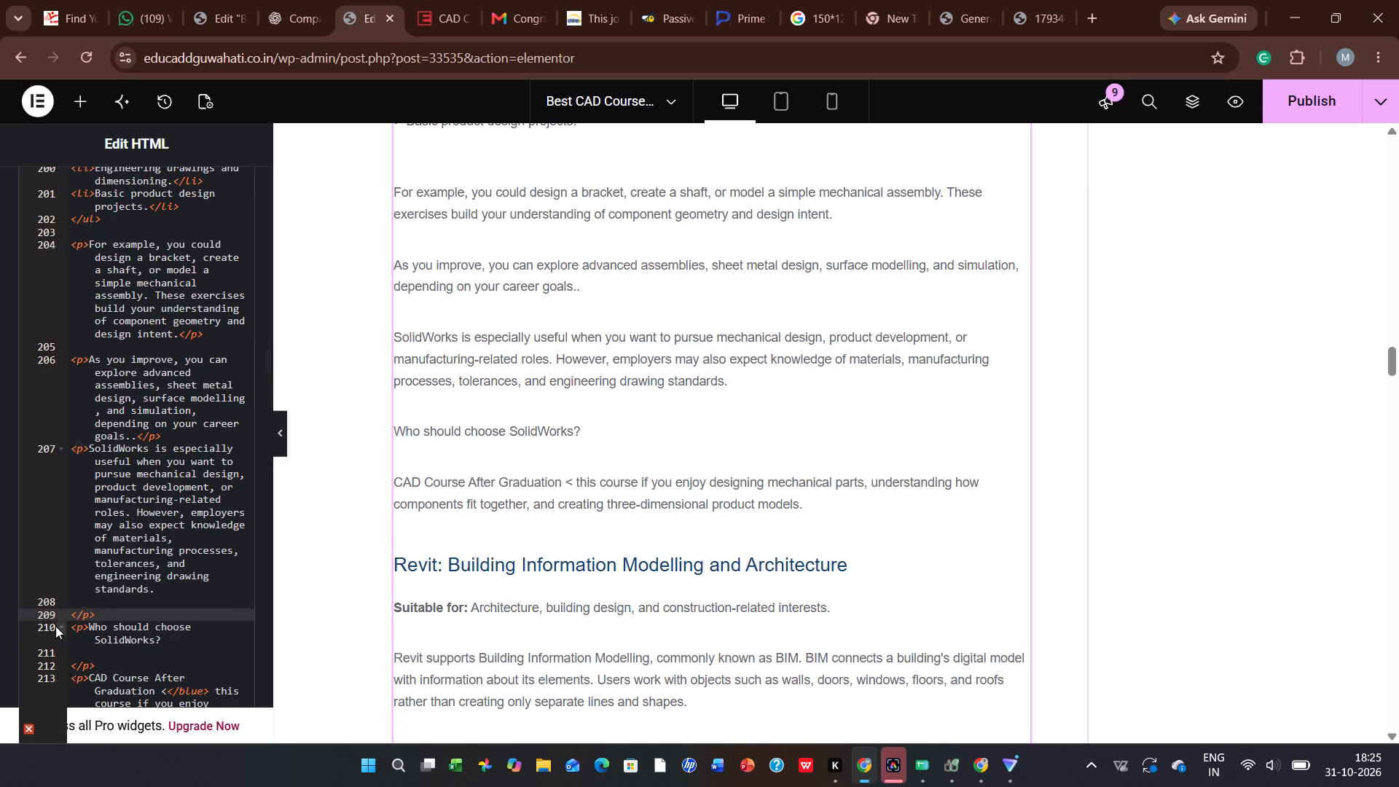
pyautogui.scroll(-2, 58, 618)
pyautogui.scroll(-4, 144, 555)
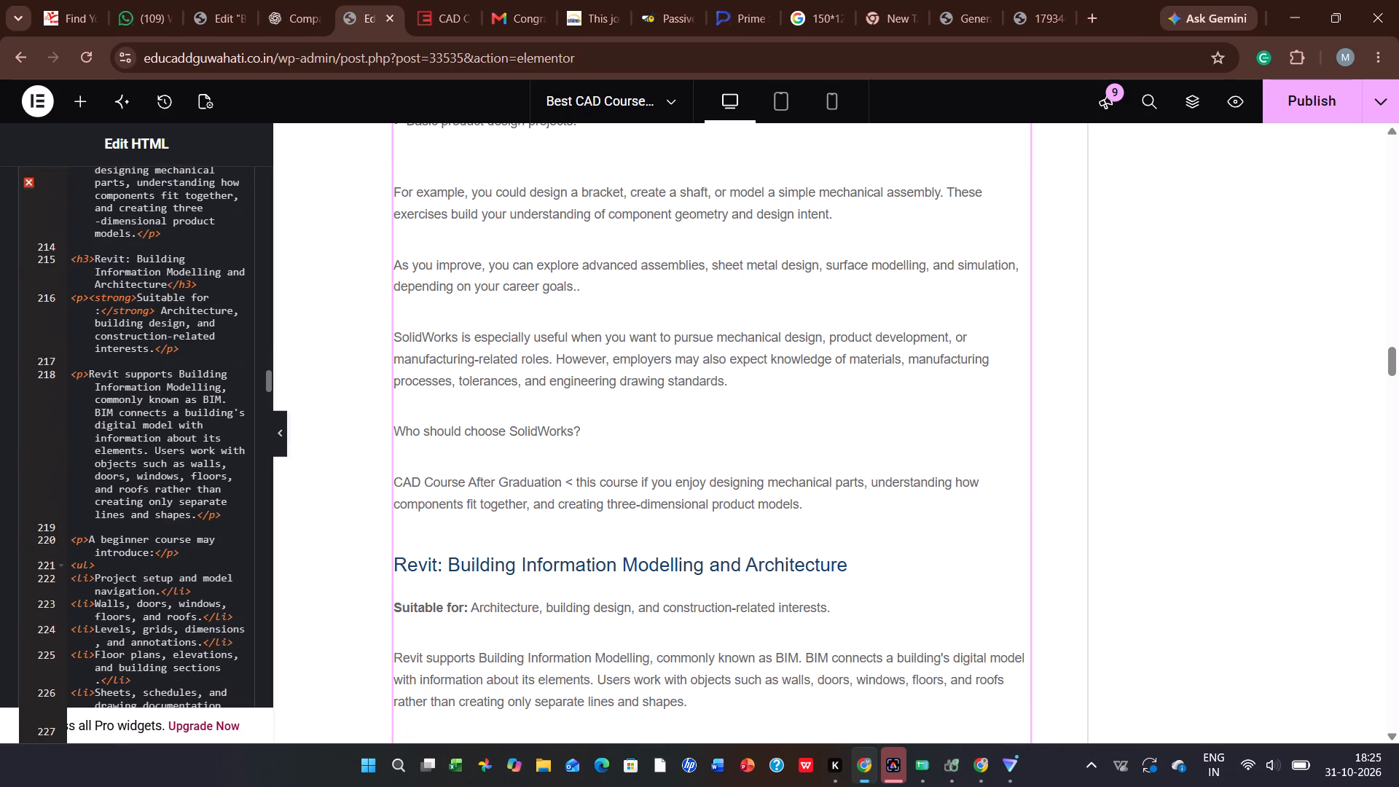
pyautogui.scroll(-3, 522, 342)
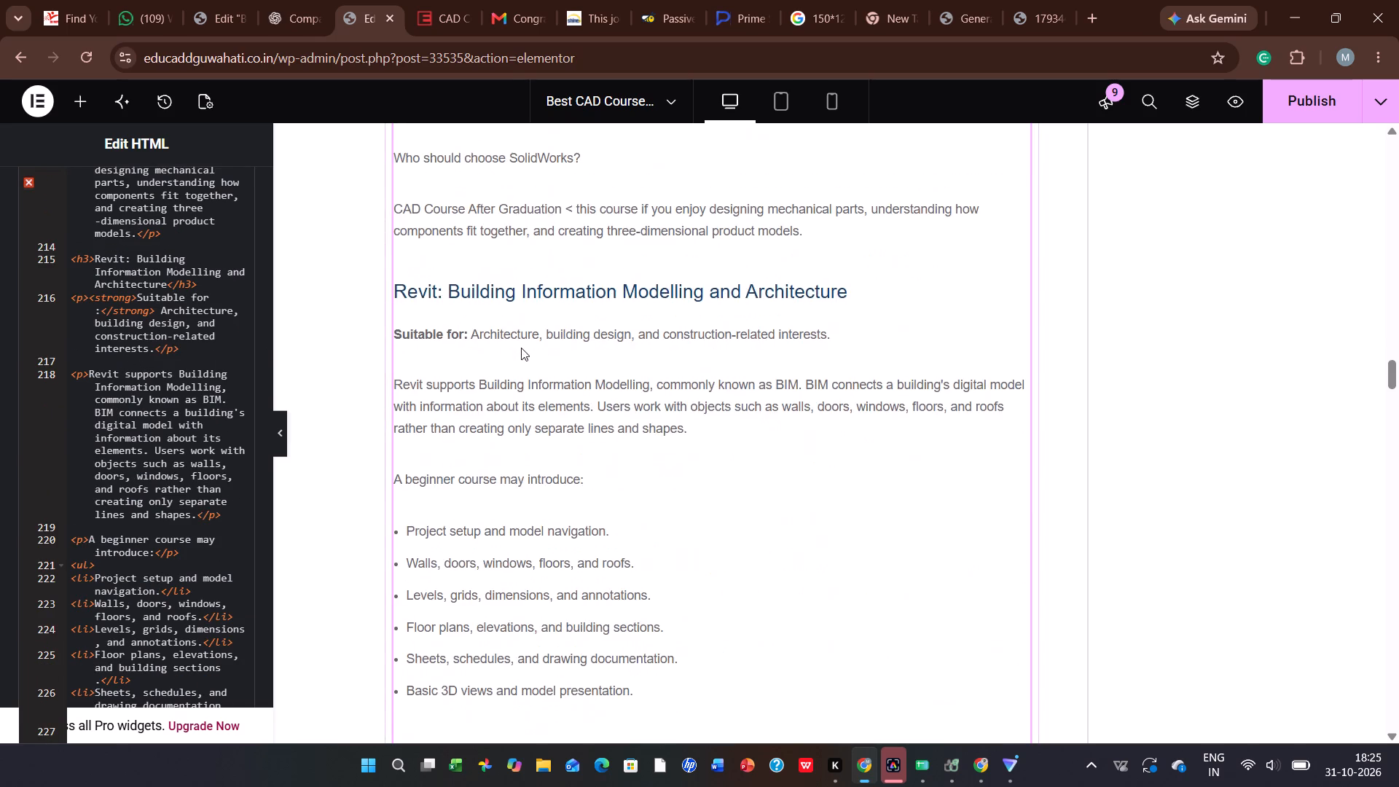
pyautogui.scroll(4, 521, 350)
pyautogui.scroll(2, 134, 348)
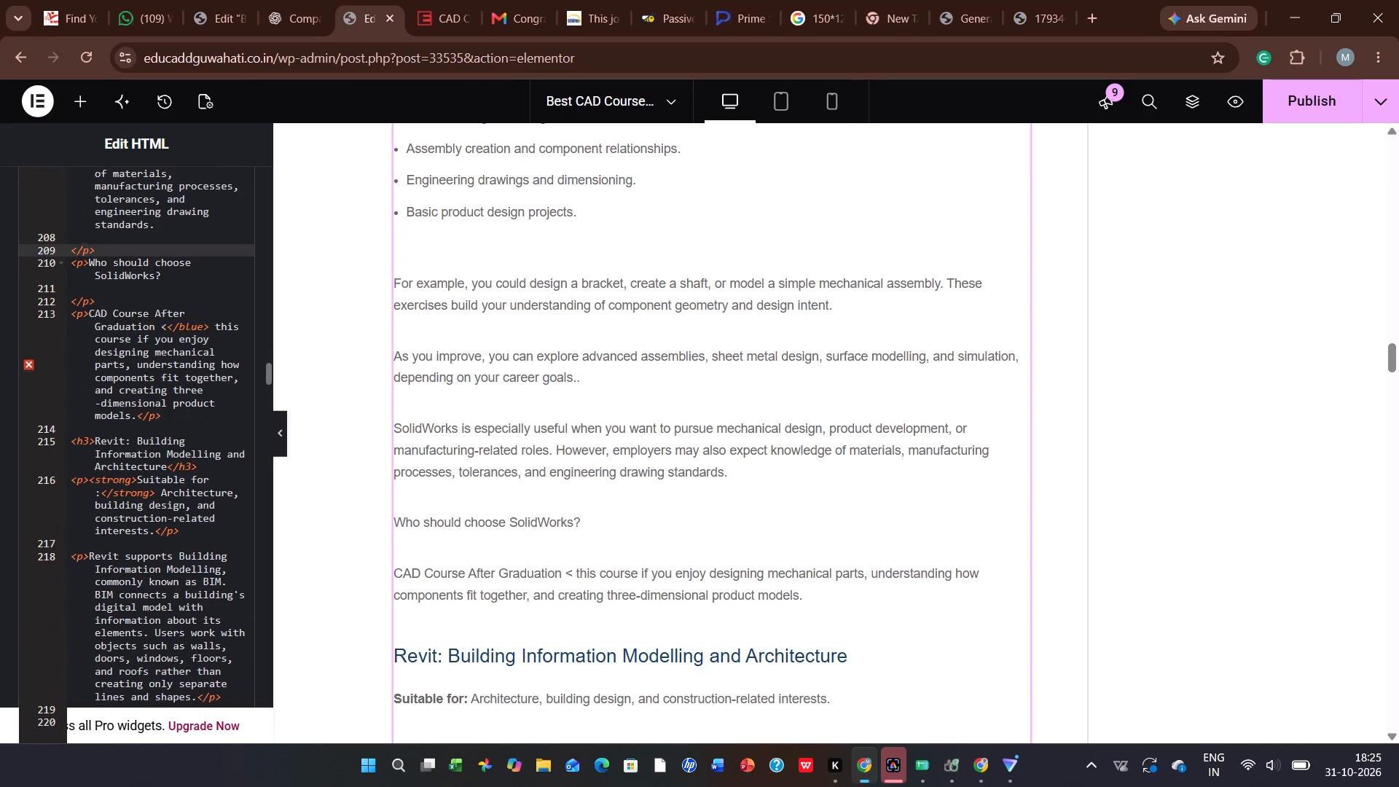
pyautogui.scroll(1, 149, 337)
pyautogui.click(114, 320)
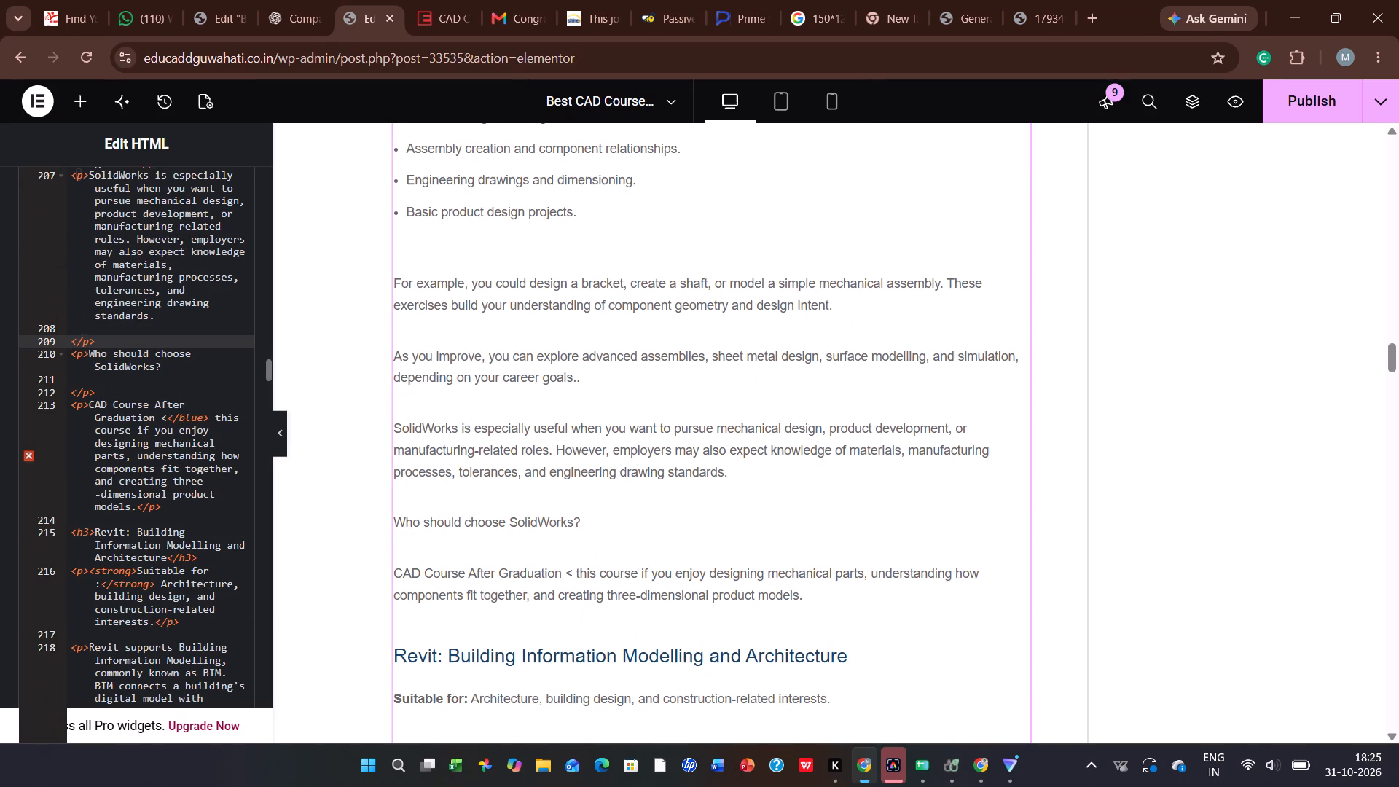
pyautogui.click(125, 334)
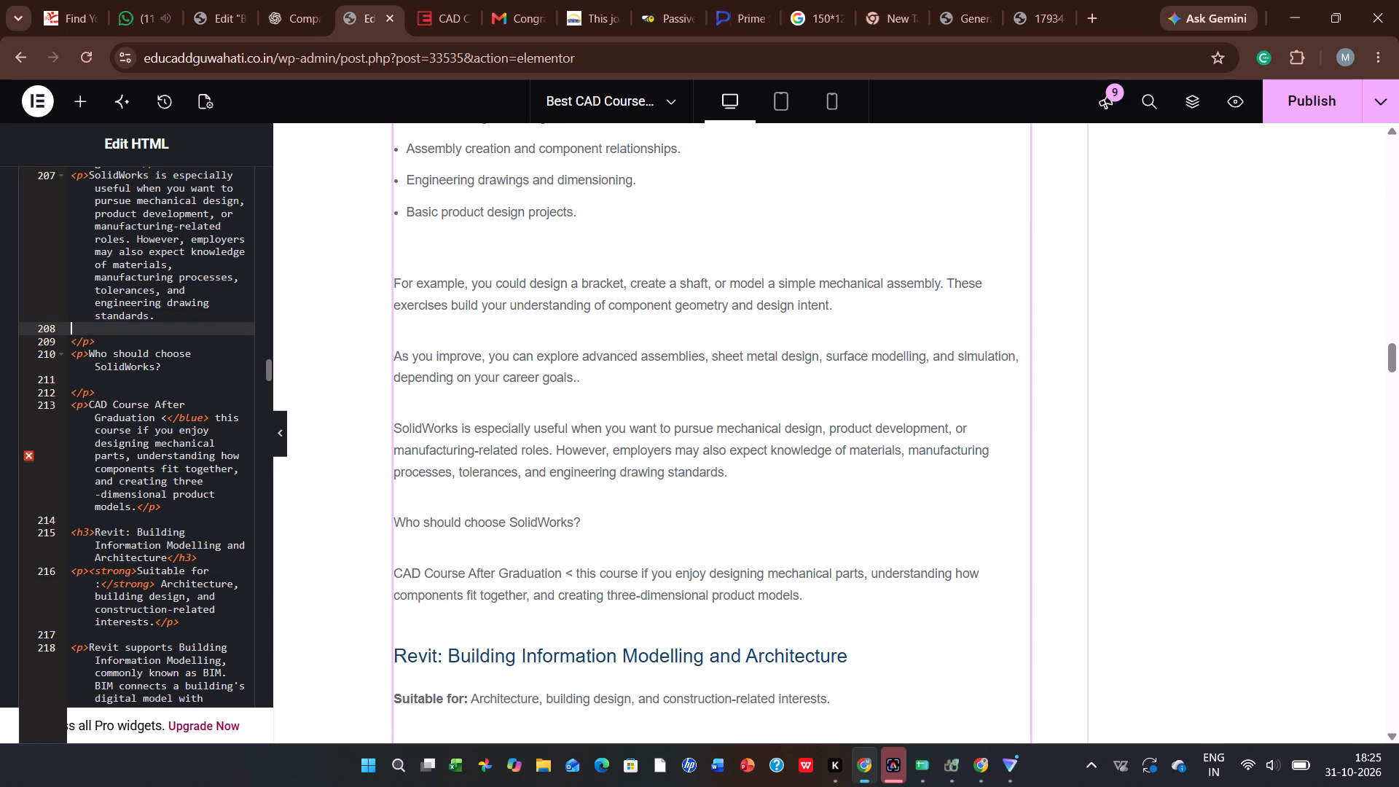
pyautogui.write('<p>')
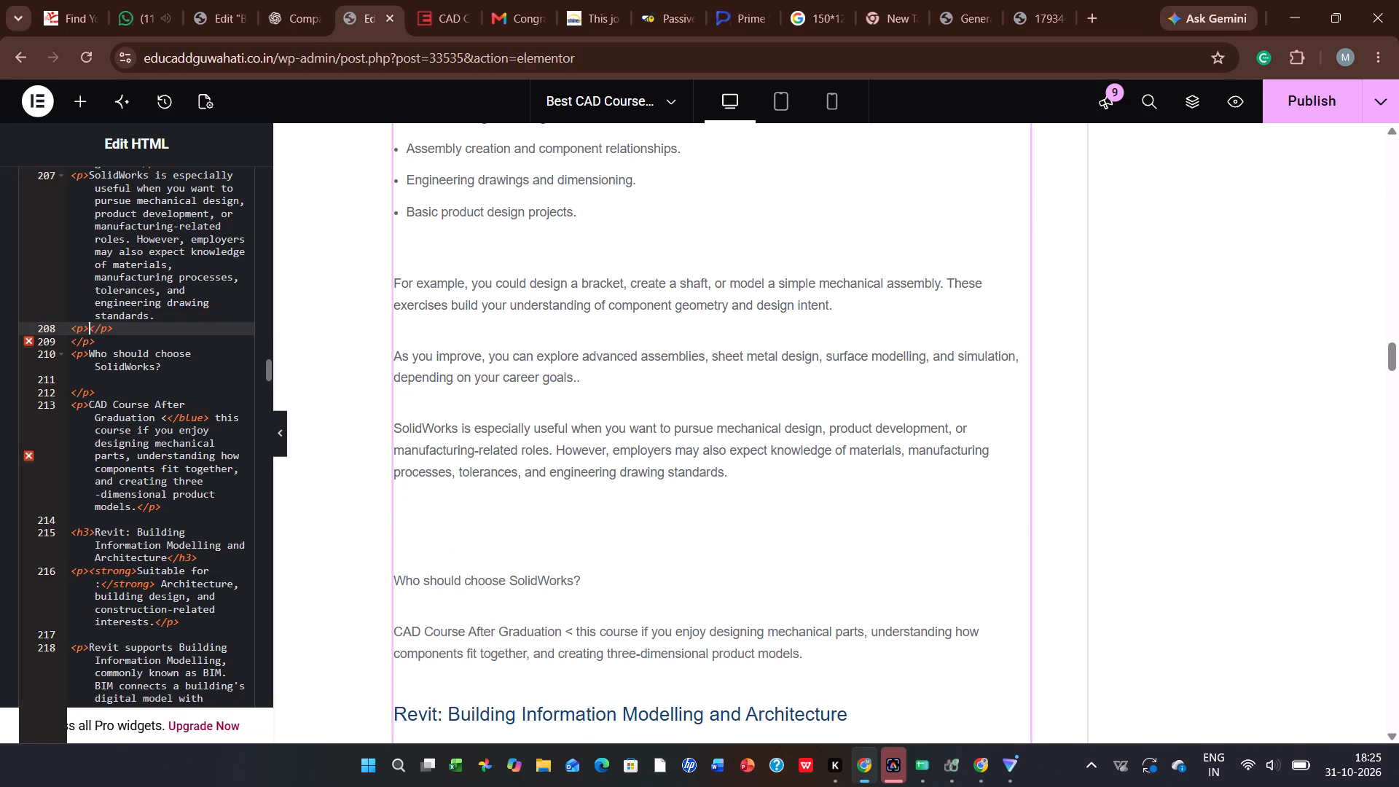
pyautogui.hotkey('ctrl', 'v')
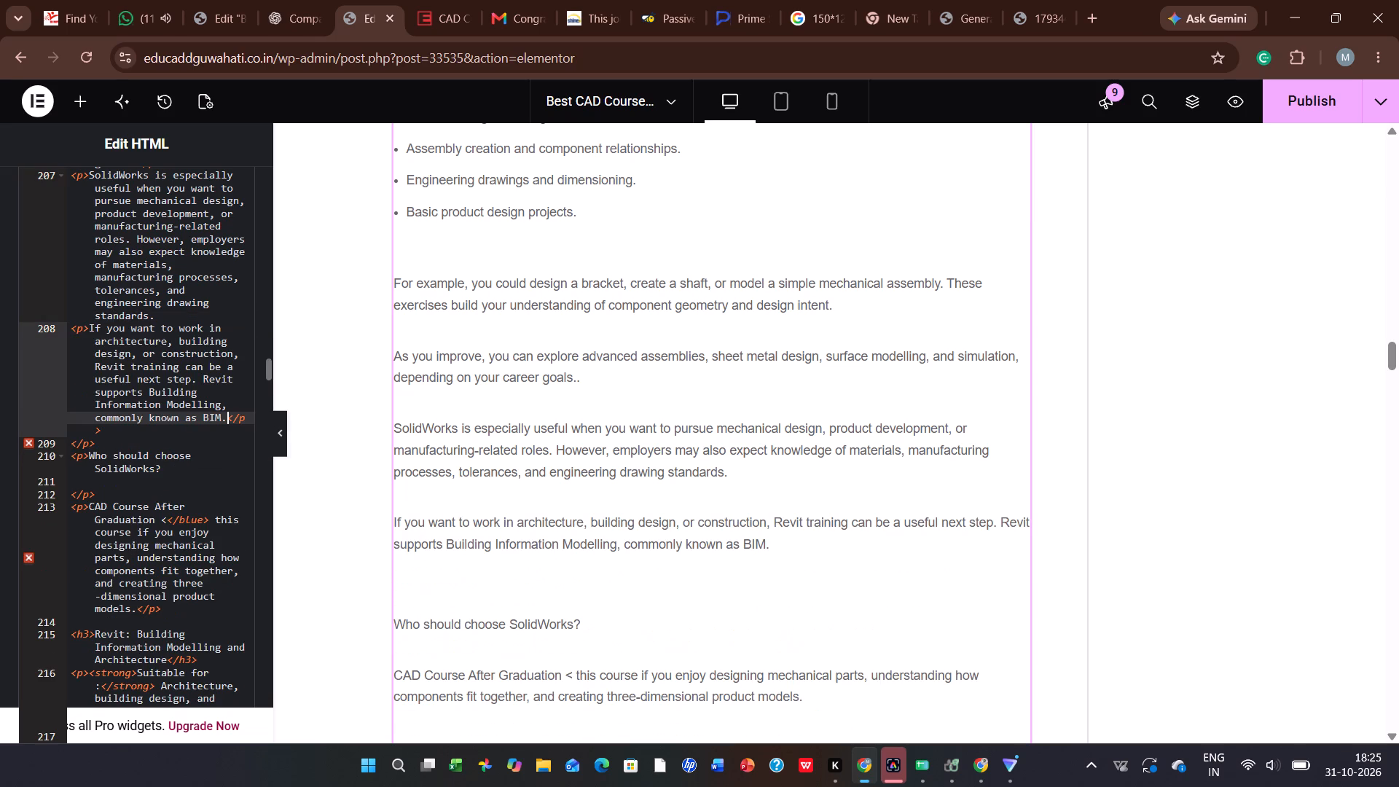
pyautogui.scroll(-1, 619, 388)
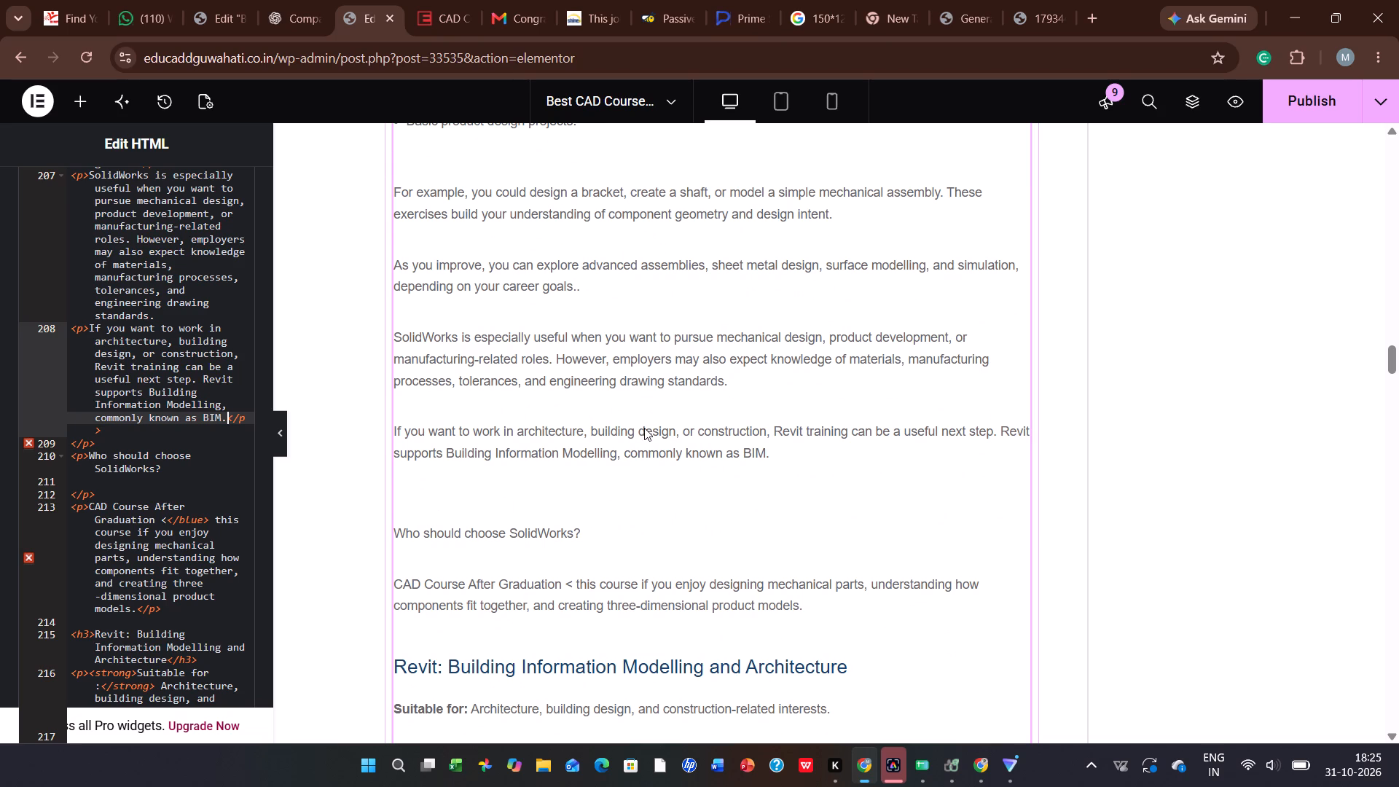
pyautogui.scroll(-2, 707, 453)
pyautogui.scroll(1, 616, 375)
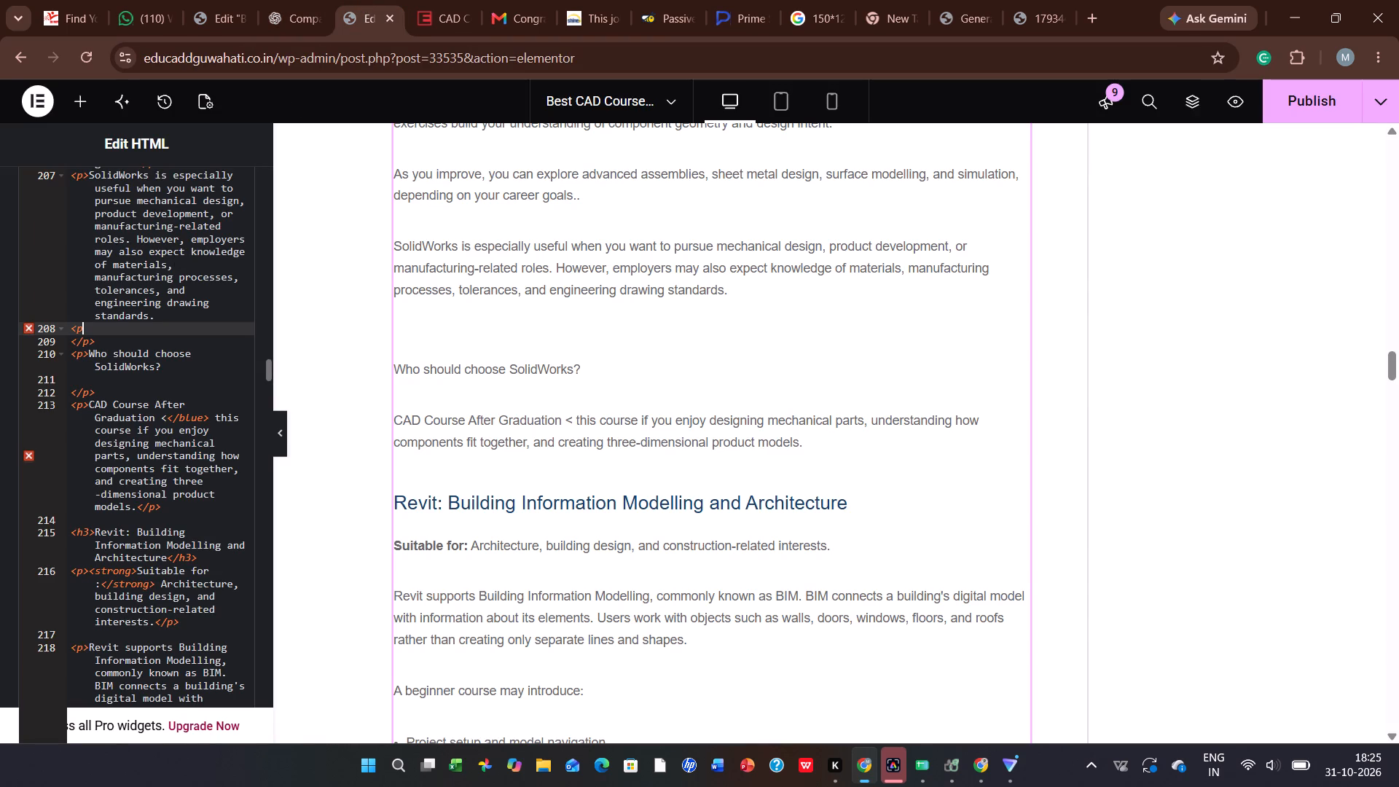
# Start a new <p></p> paragraph on the blank line before the "Revit: Building Information Modelling and Architecture" heading in the HTML code.
pyautogui.click(111, 517)
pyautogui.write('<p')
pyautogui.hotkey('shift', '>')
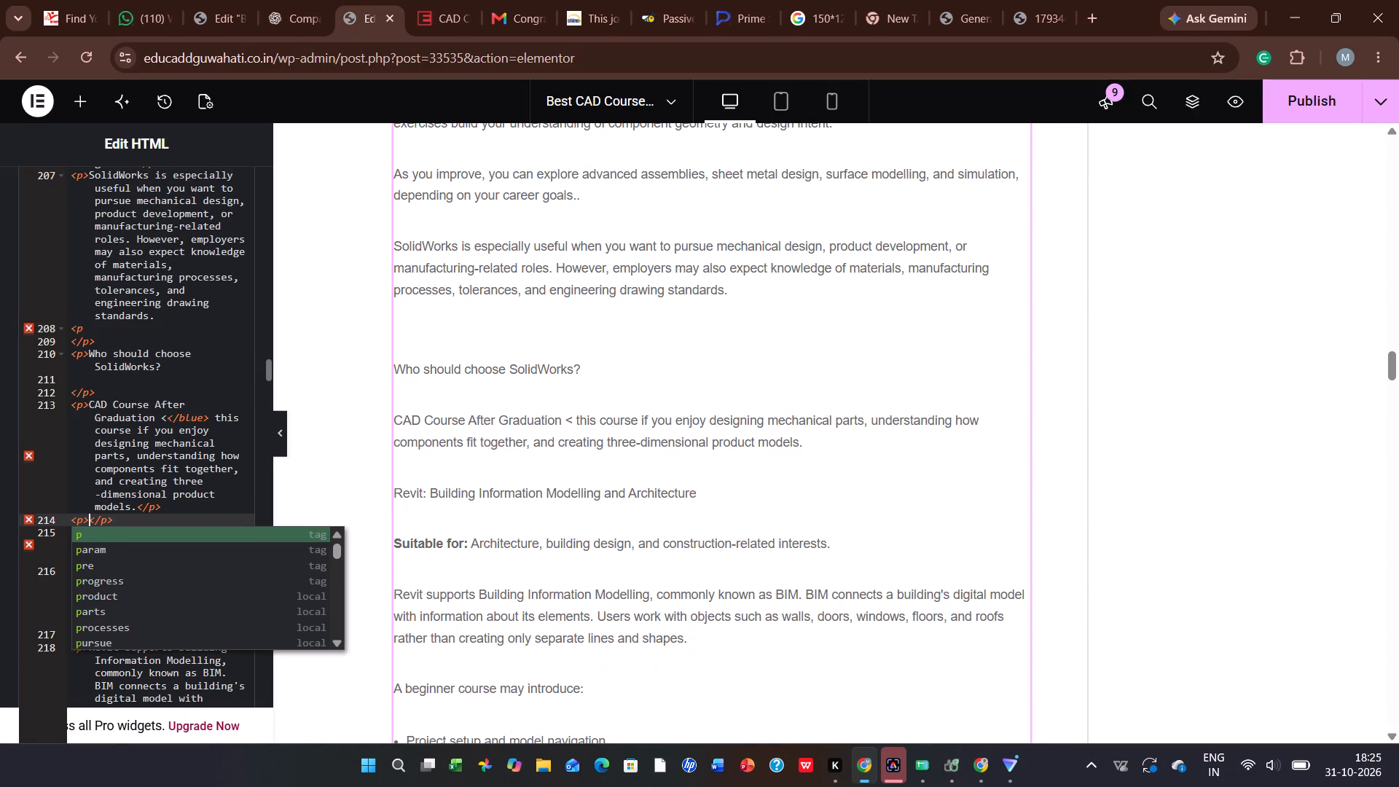
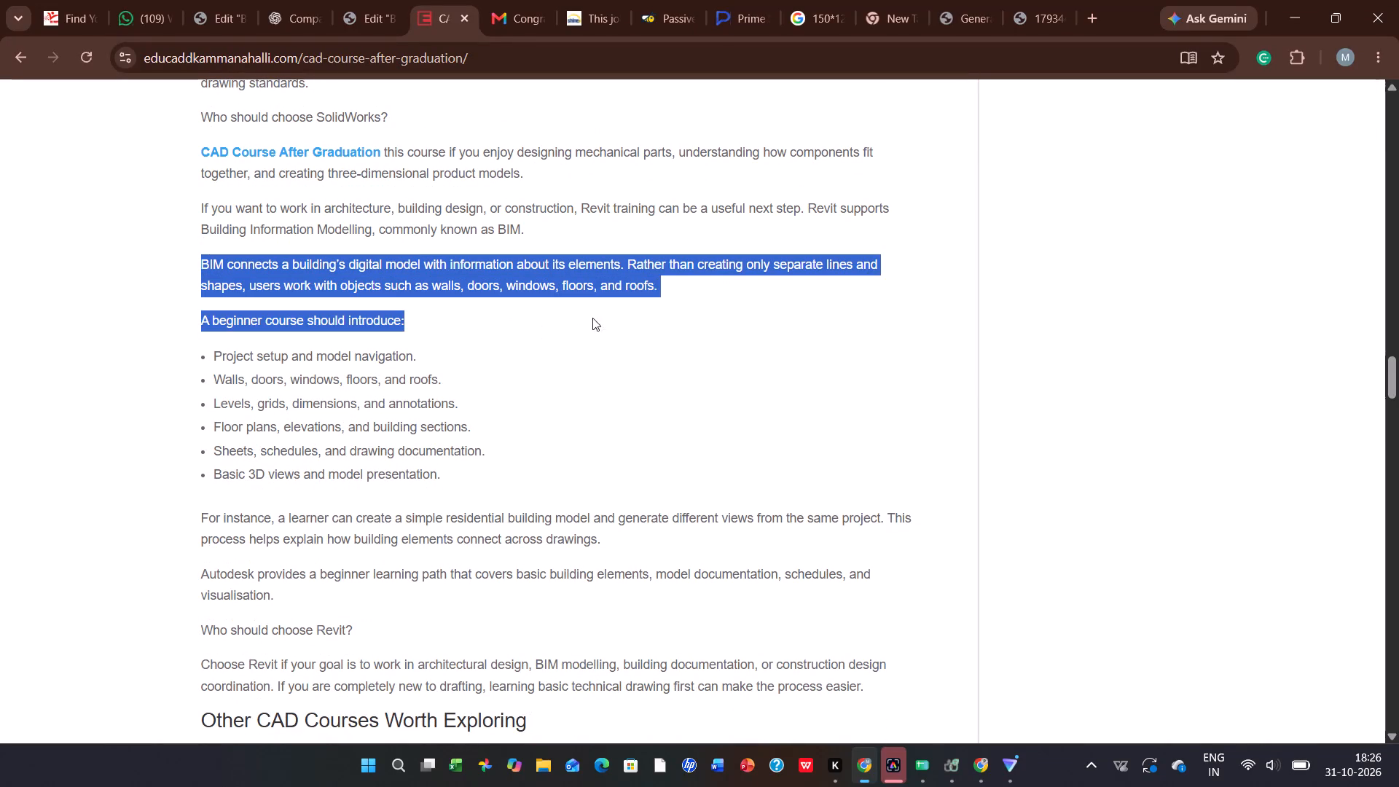
# Copy the paragraph "BIM connects a building's digital model … floors, and roofs." from the published Kammanahalli article and return to the Guwahati draft.
pyautogui.moveTo(592, 318); pyautogui.dragTo(662, 303)
pyautogui.hotkey('ctrl', 'c')
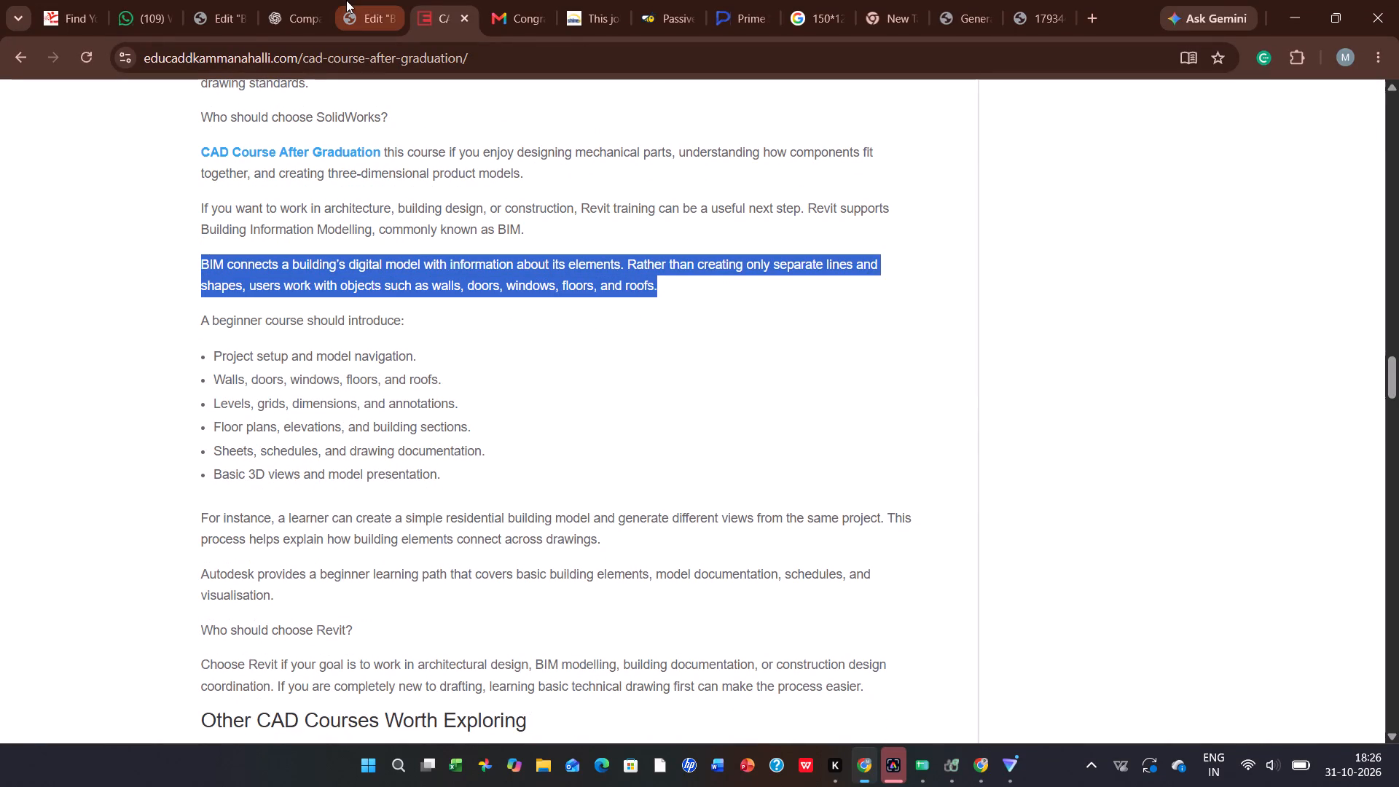
pyautogui.click(348, 0)
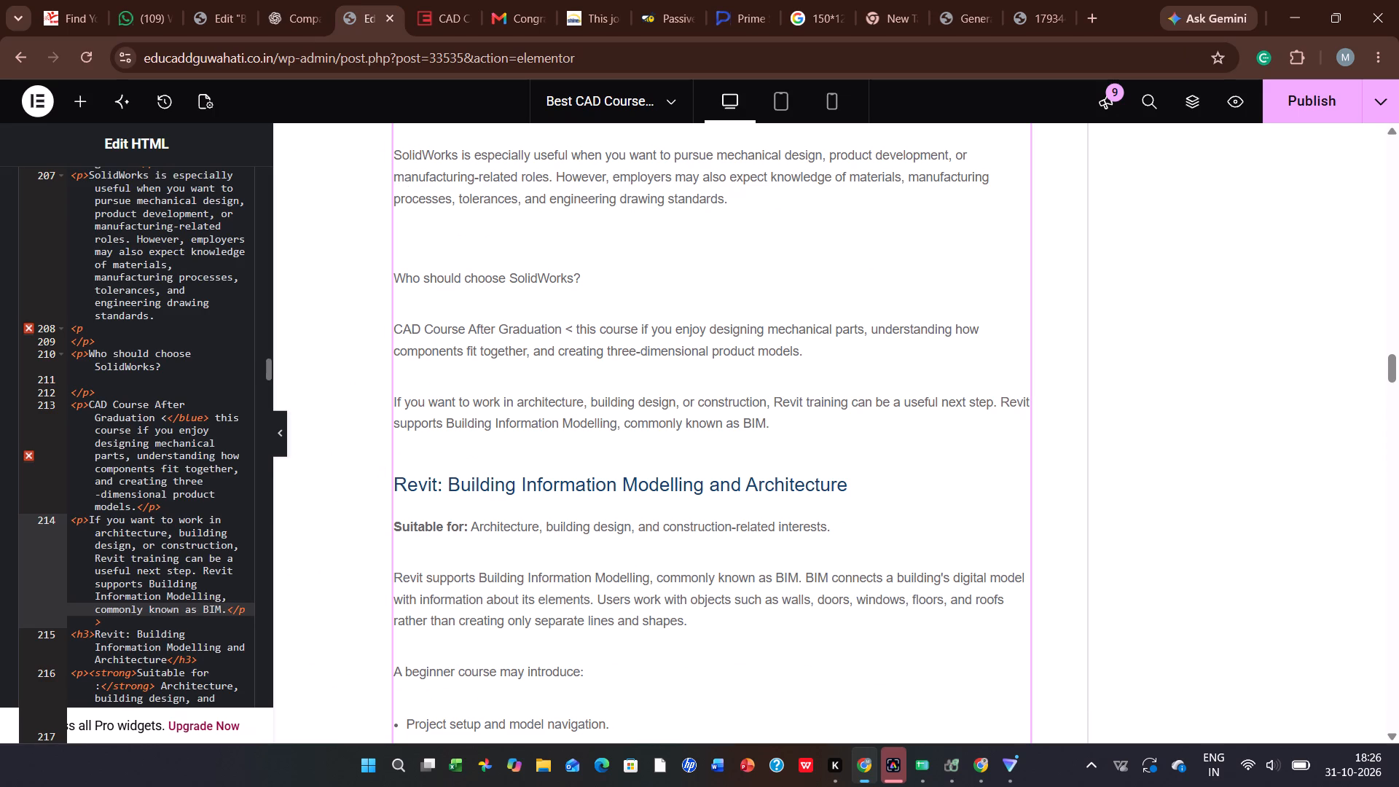
# In the Guwahati draft's HTML code, add a new line after the paragraph ending "commonly known as BIM." for the copied BIM paragraph.
pyautogui.click(107, 622)
pyautogui.hotkey('shift', 'Return')
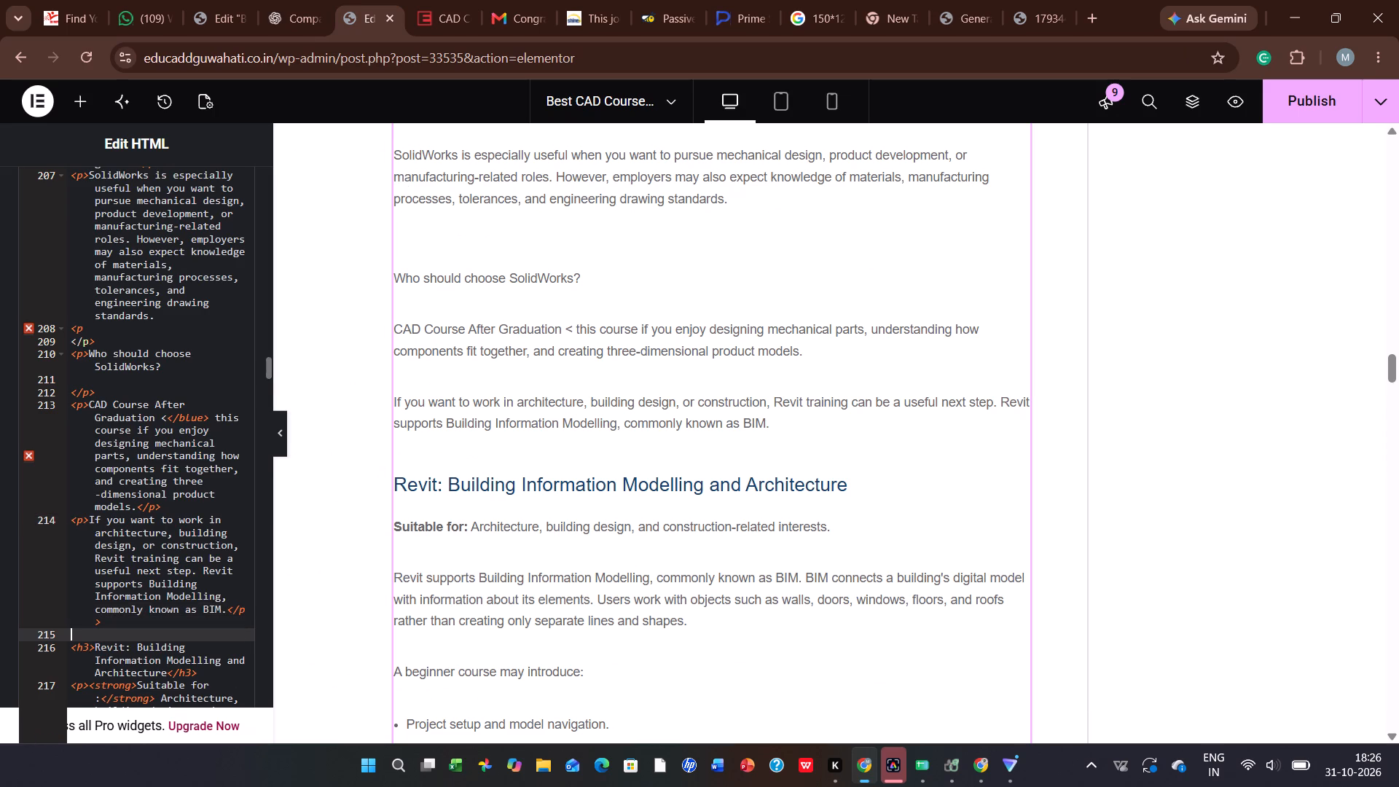
pyautogui.hotkey('shift', '>')
pyautogui.press('BackSpace')
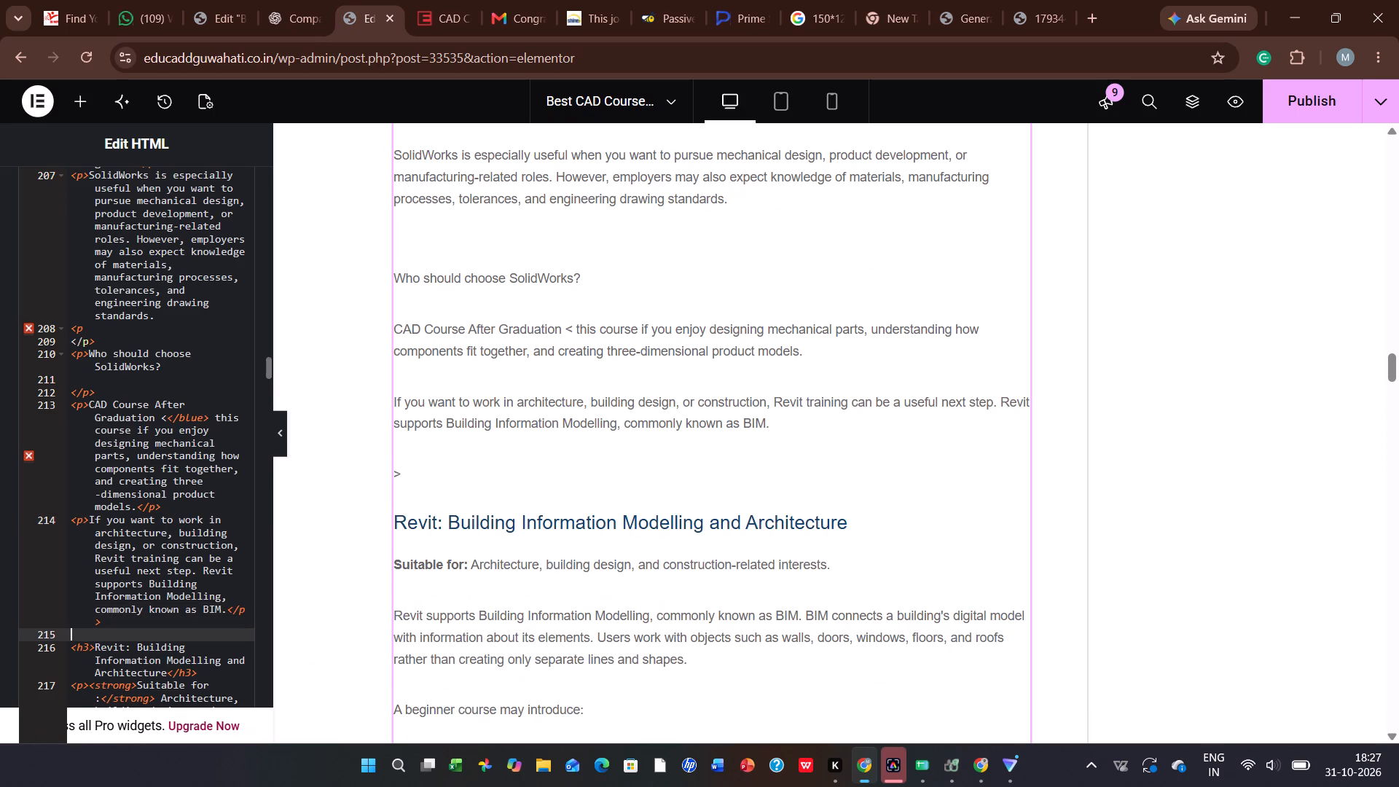
# Insert the copied paragraph "BIM connects a building's digital model…" in its own <p> tags above the Revit heading in the Guwahati draft.
pyautogui.write('<p>')
pyautogui.hotkey('ctrl', 'v')
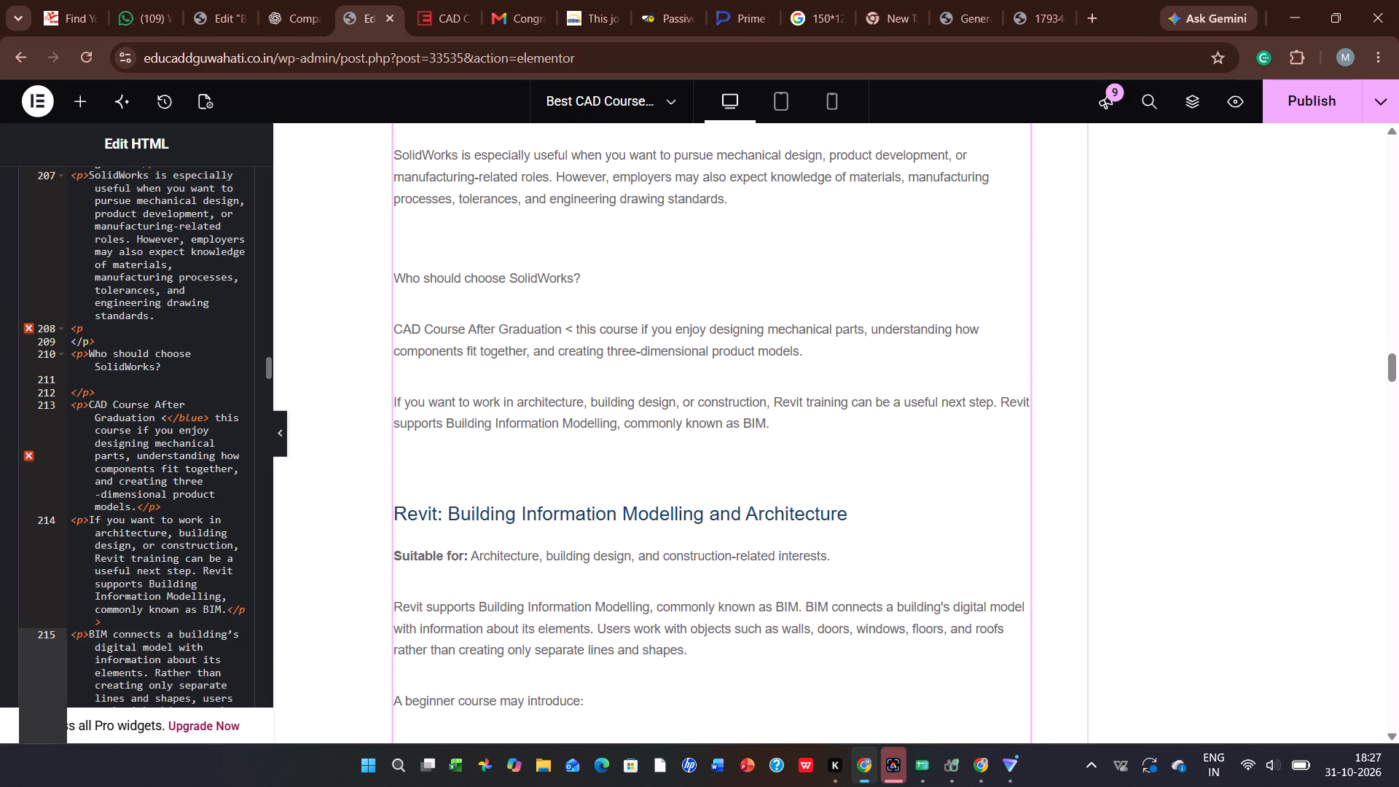
# Copy the line "A beginner course should introduce:" from the published Kammanahalli article and return to the Guwahati draft.
pyautogui.click(455, 0)
pyautogui.moveTo(191, 311); pyautogui.dragTo(406, 335)
pyautogui.hotkey('ctrl', 'c')
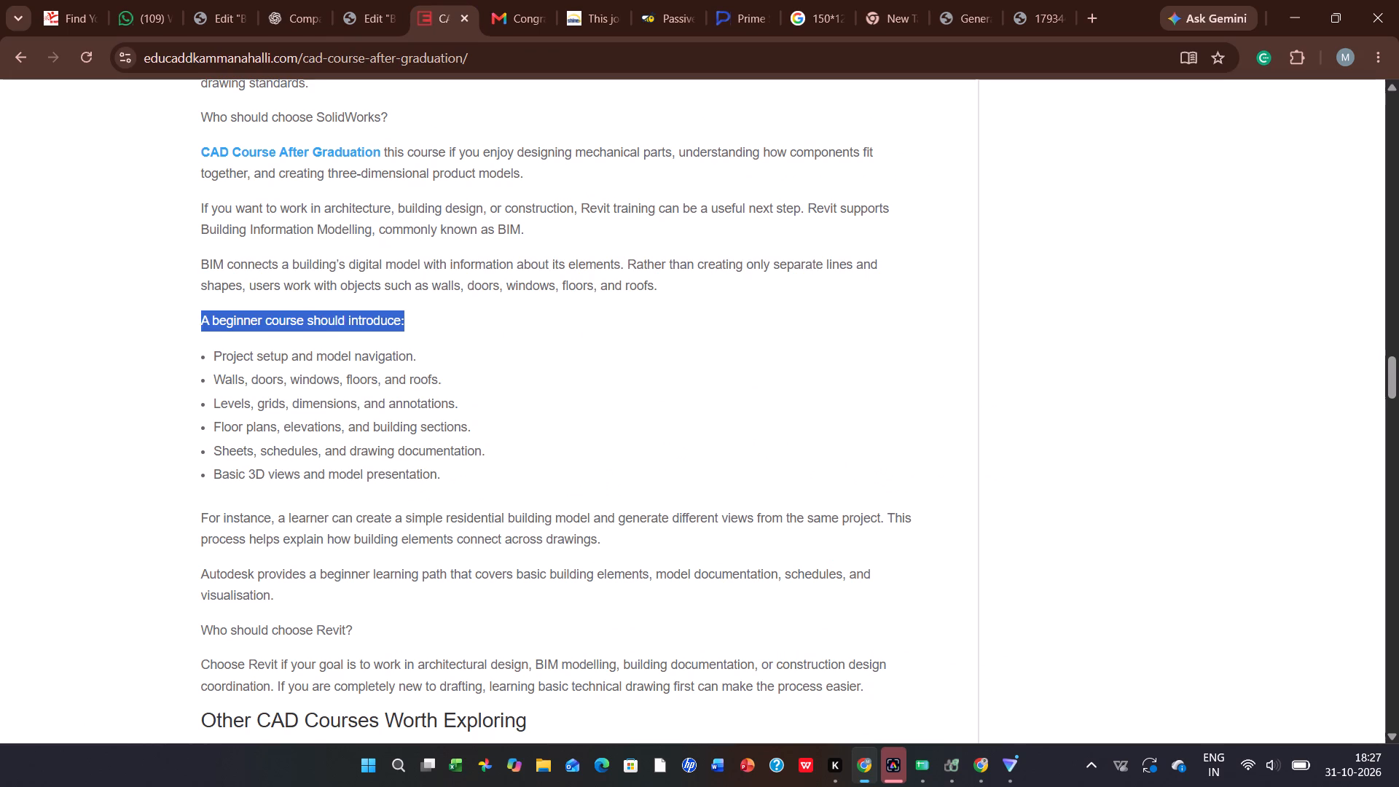
pyautogui.click(384, 1)
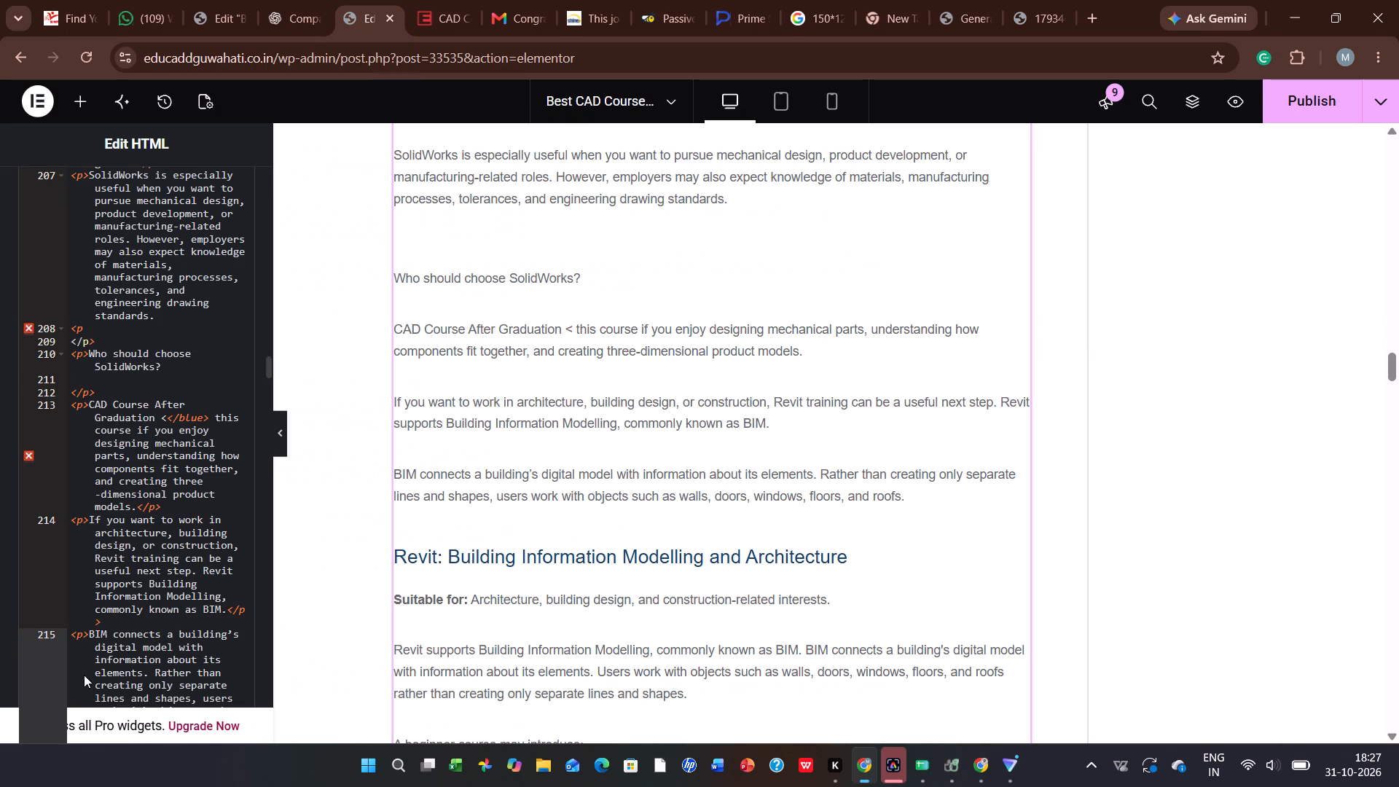
# Insert the copied line "A beginner course should introduce:" in its own <p> tags after the BIM paragraph in the HTML code.
pyautogui.click(122, 619)
pyautogui.scroll(-2, 119, 619)
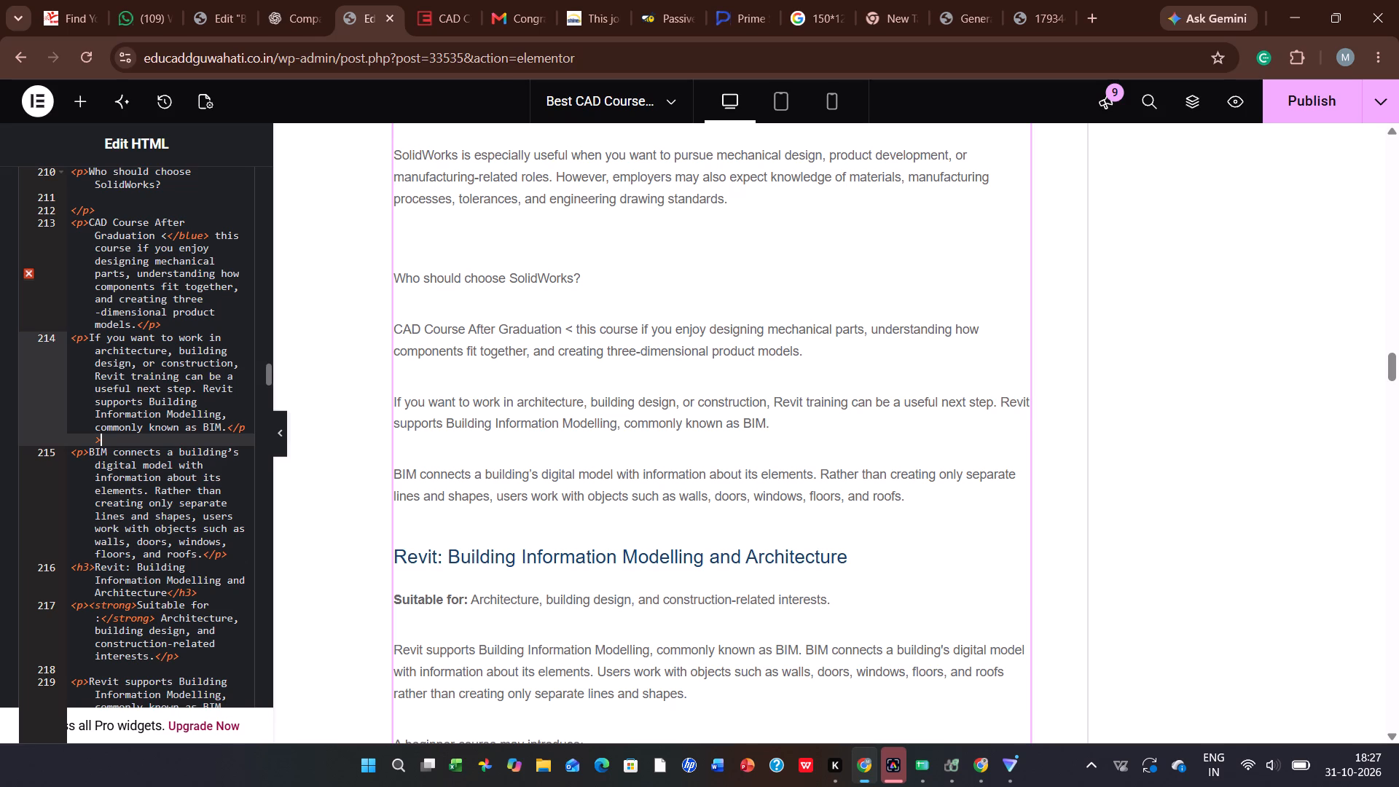
pyautogui.click(230, 552)
pyautogui.hotkey('shift', 'Return')
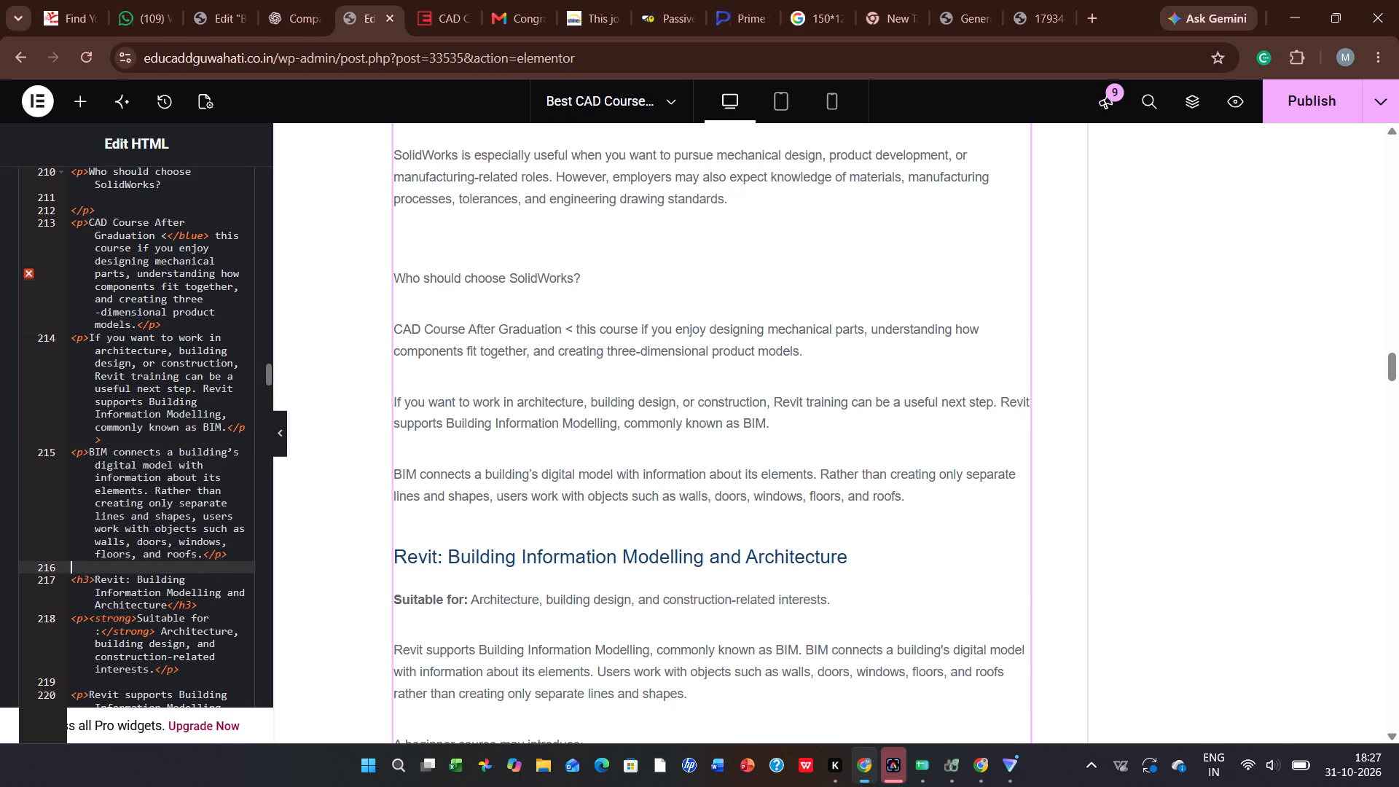
pyautogui.write('<p>')
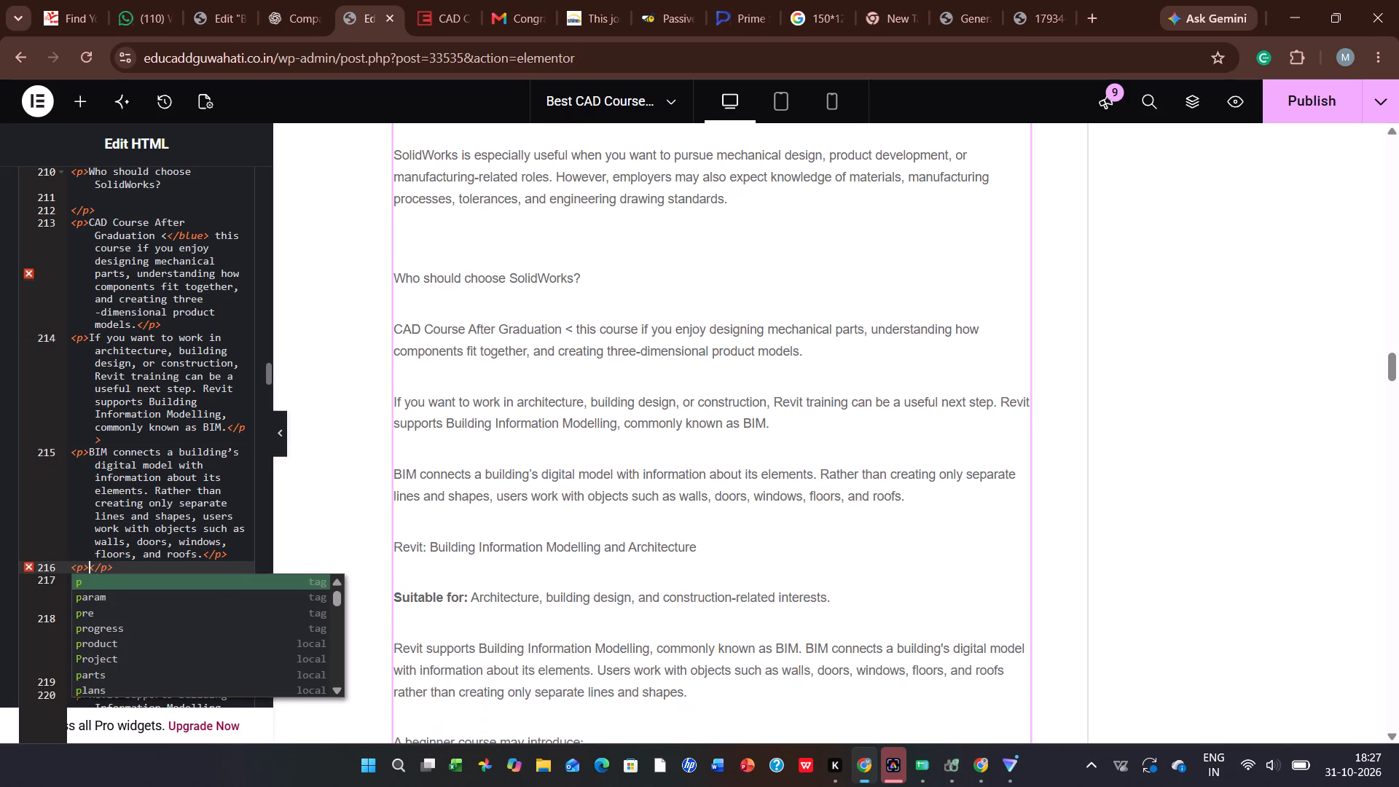
pyautogui.hotkey('ctrl', 'v')
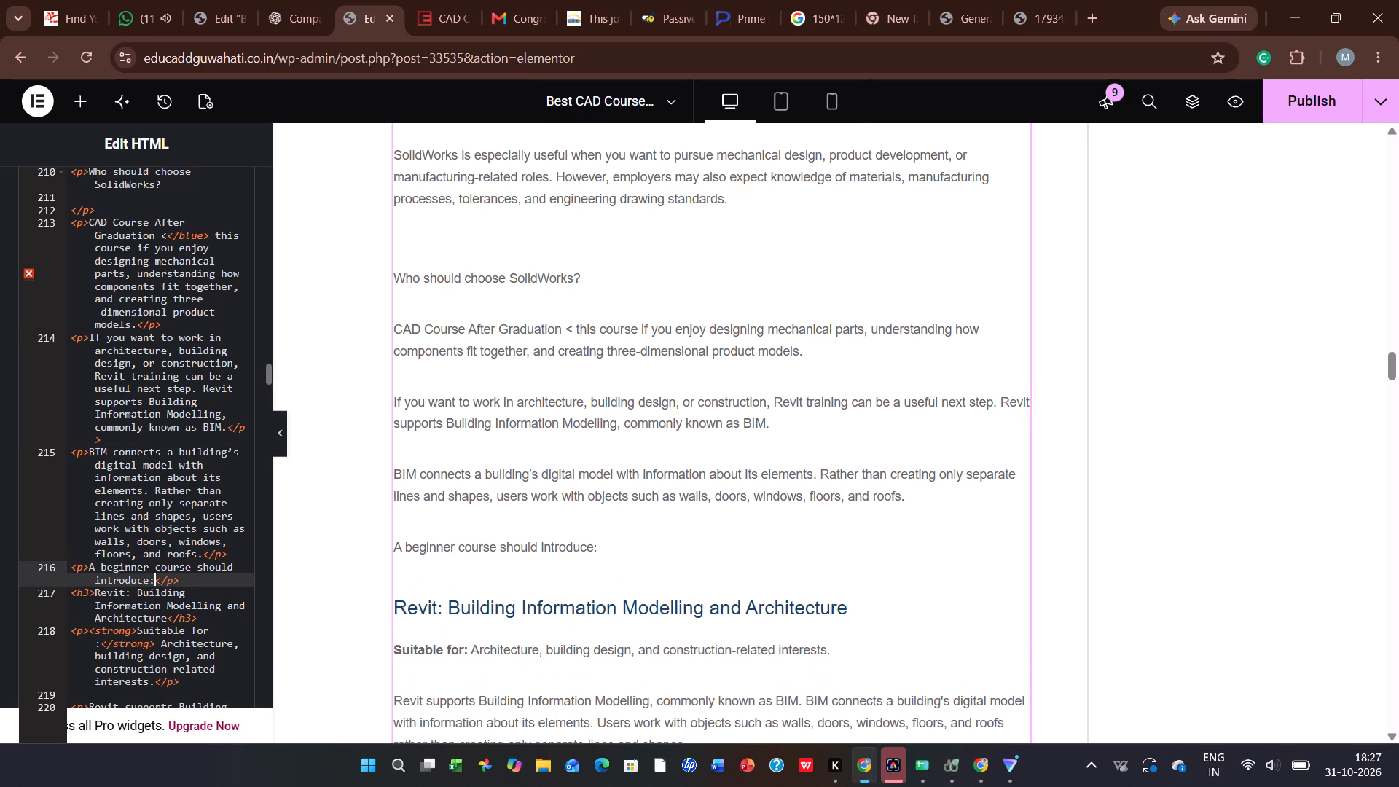
# Add an empty line below the introductory sentence and copy the list "Project setup … Basic 3D views and model presentation." from the Kammanahalli article.
pyautogui.scroll(-2, 240, 563)
pyautogui.scroll(1, 219, 524)
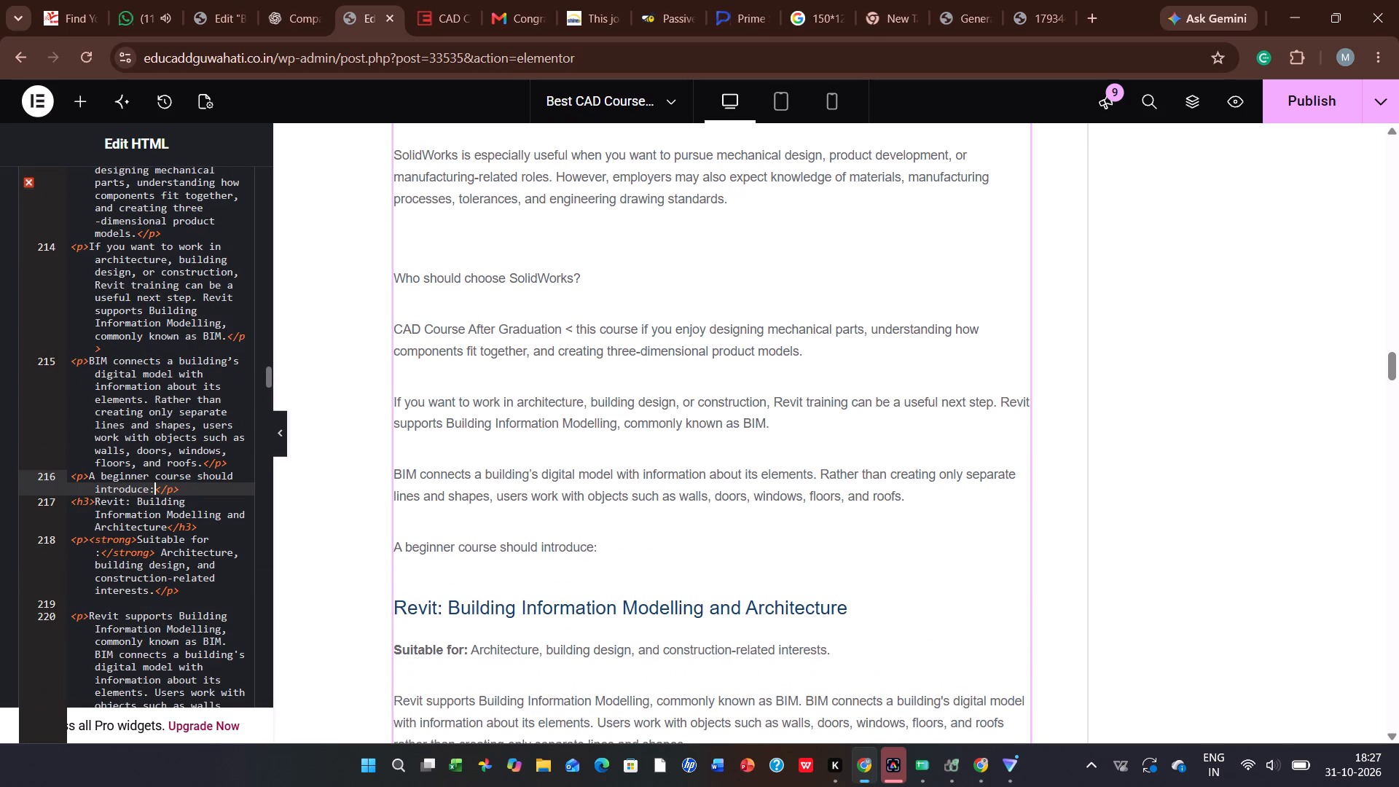
pyautogui.click(218, 495)
pyautogui.hotkey('shift', 'Return')
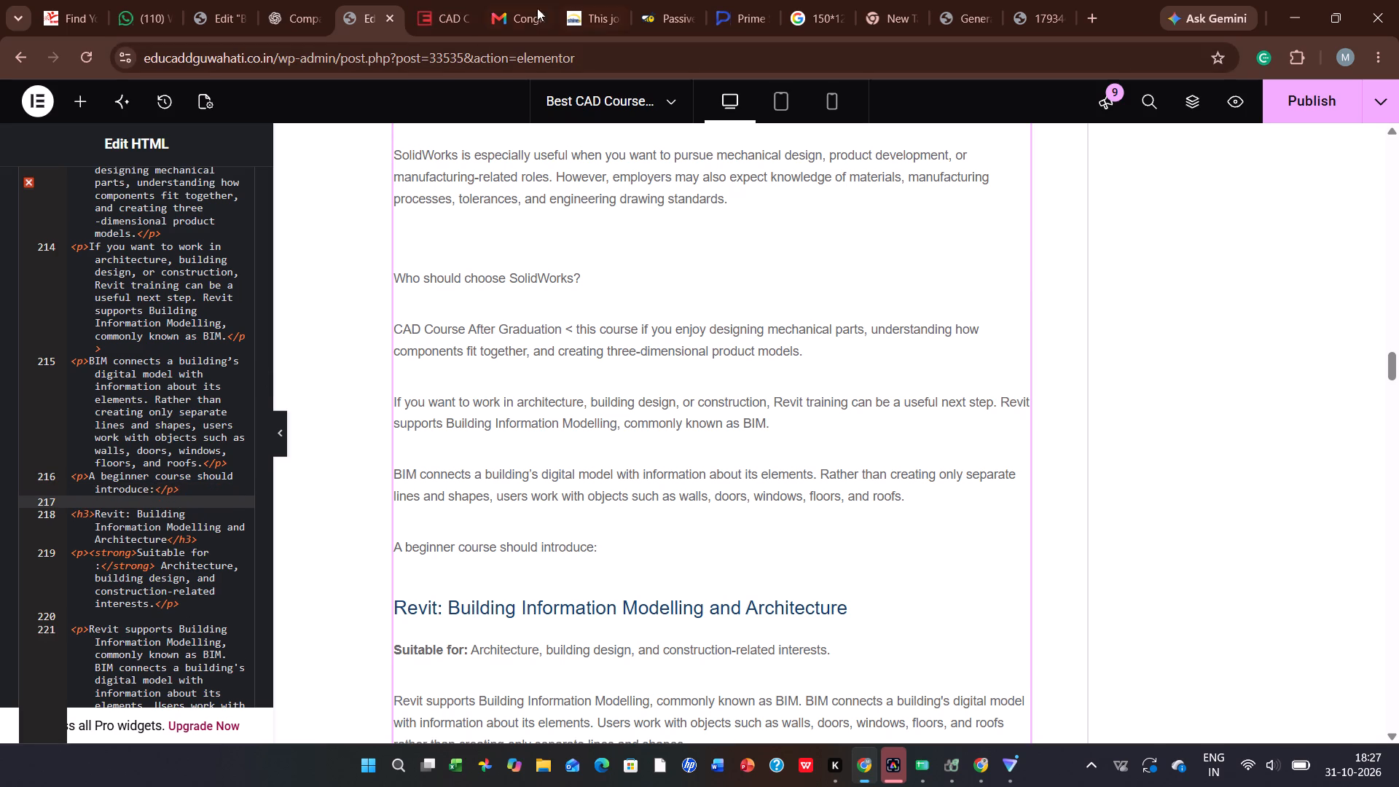
pyautogui.click(444, 2)
pyautogui.moveTo(189, 356); pyautogui.dragTo(307, 375)
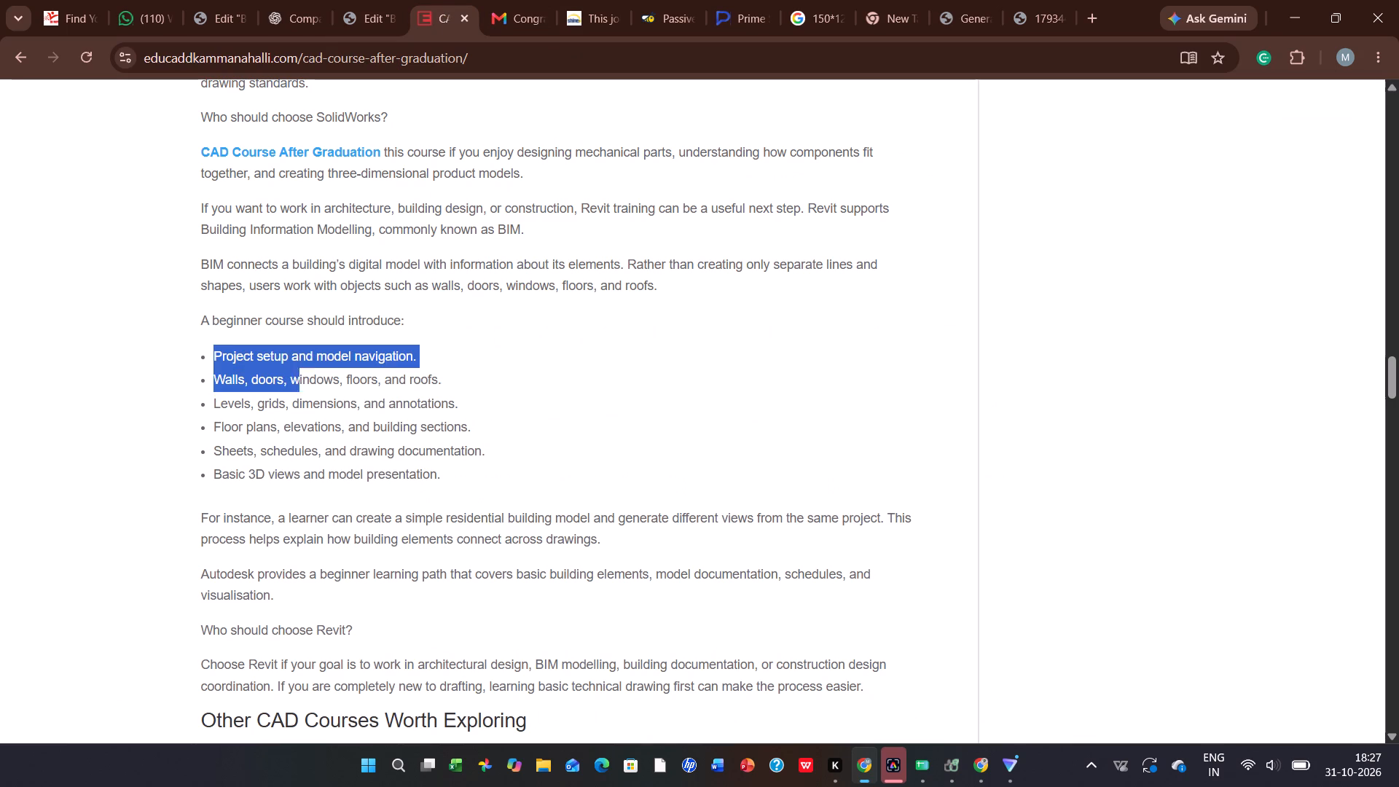
pyautogui.moveTo(307, 375); pyautogui.dragTo(479, 473)
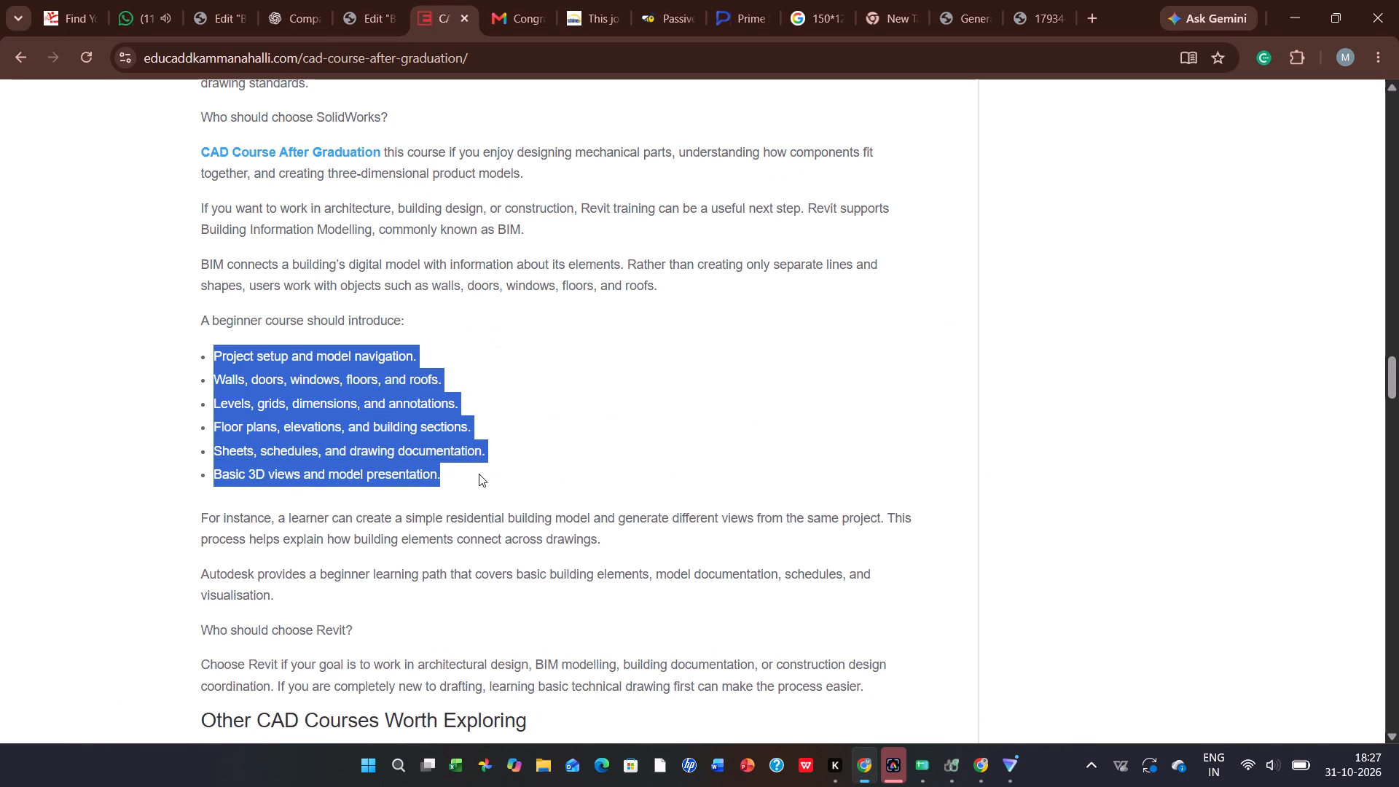
pyautogui.hotkey('ctrl', 'c')
pyautogui.click(366, 0)
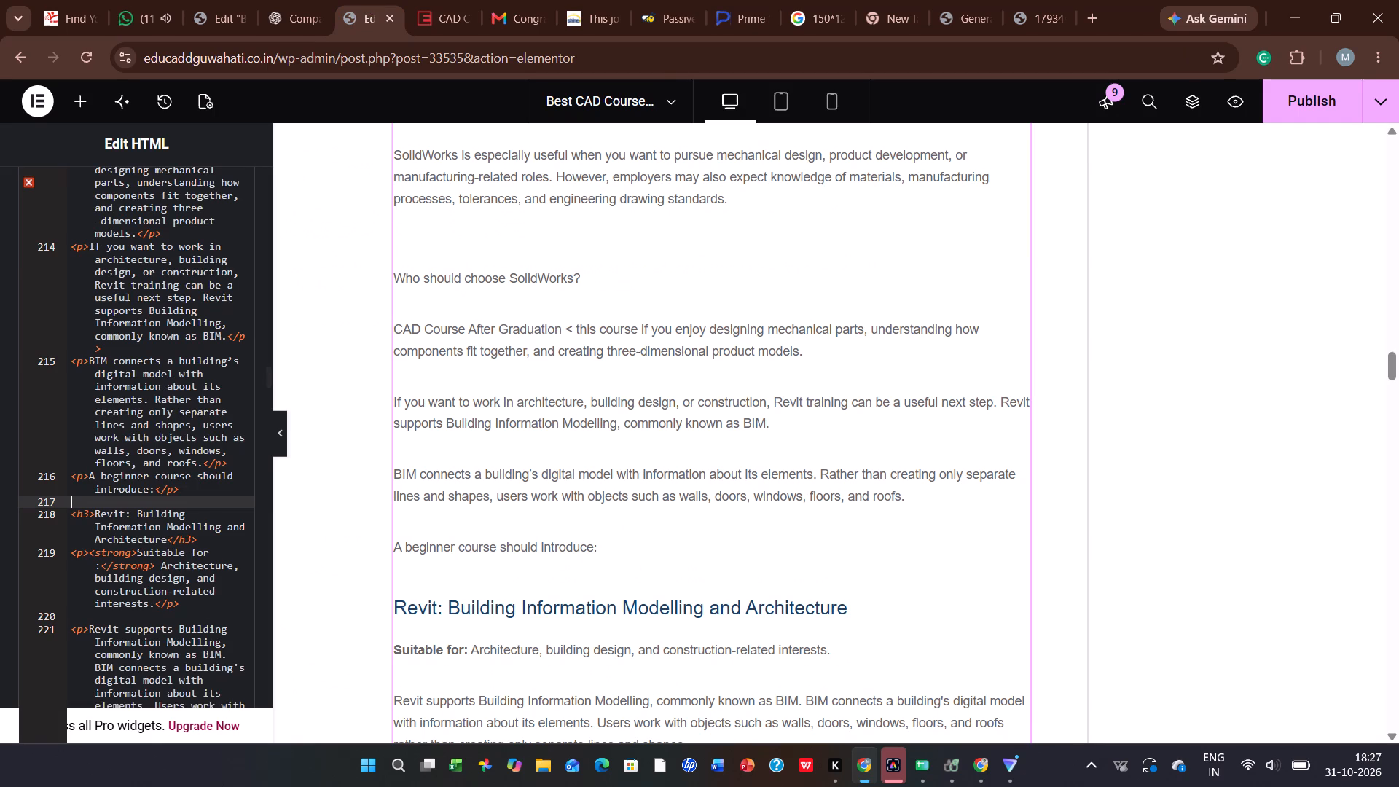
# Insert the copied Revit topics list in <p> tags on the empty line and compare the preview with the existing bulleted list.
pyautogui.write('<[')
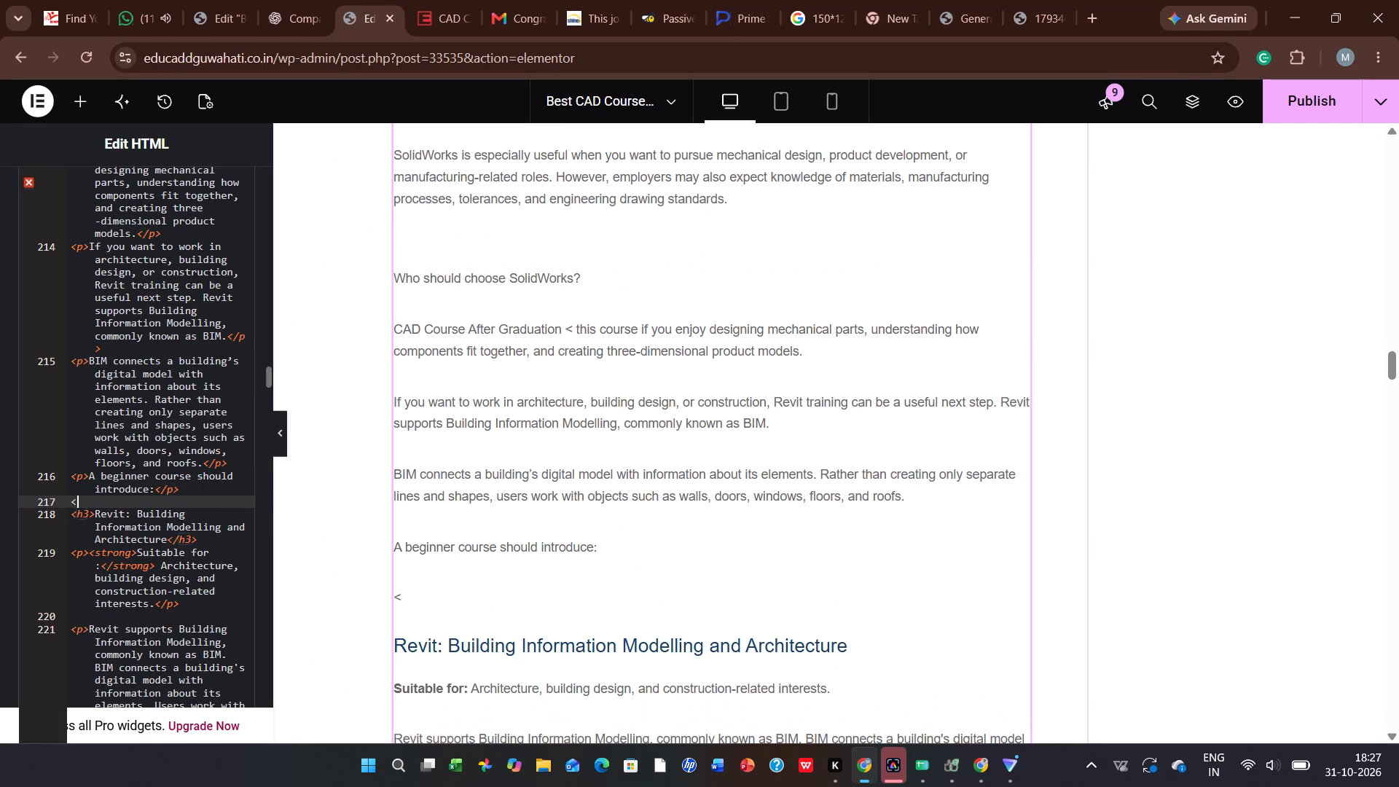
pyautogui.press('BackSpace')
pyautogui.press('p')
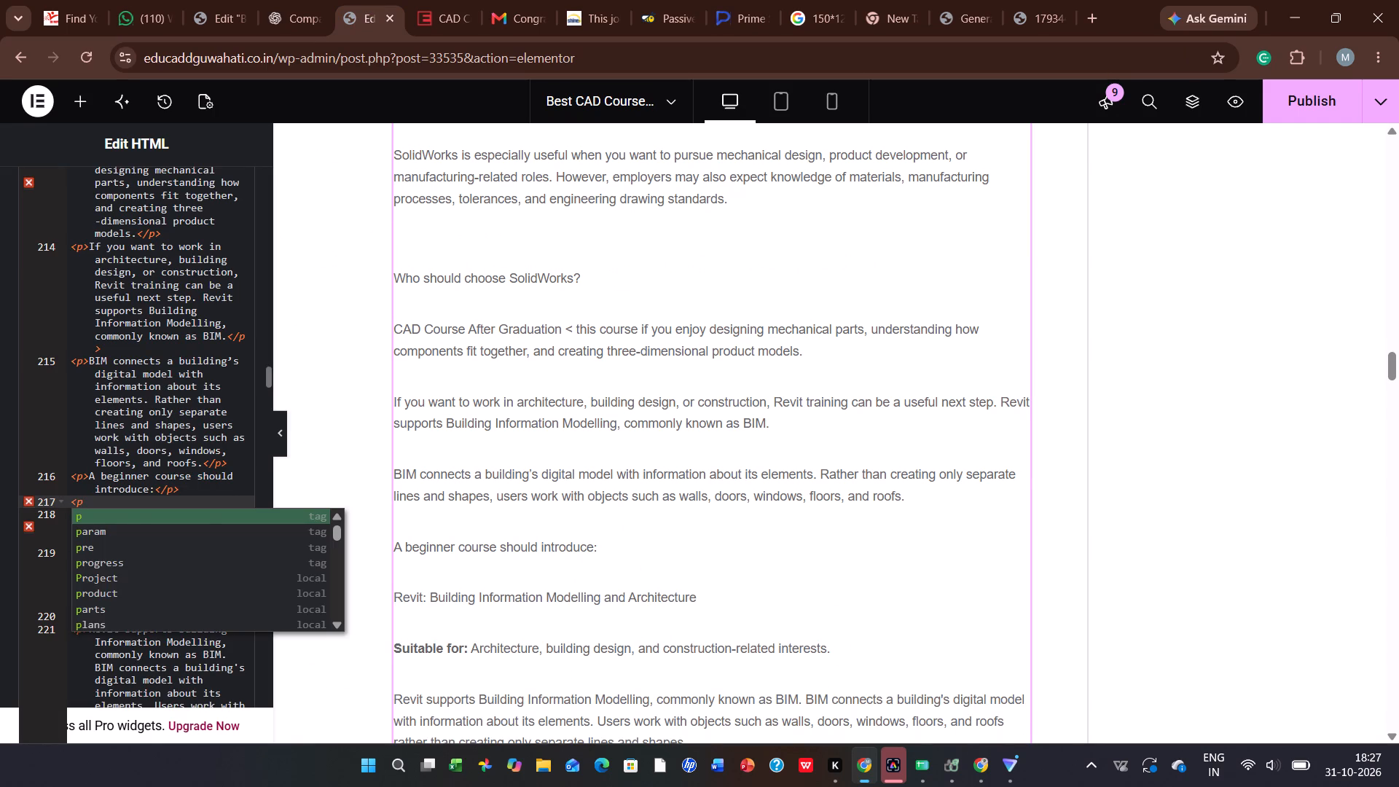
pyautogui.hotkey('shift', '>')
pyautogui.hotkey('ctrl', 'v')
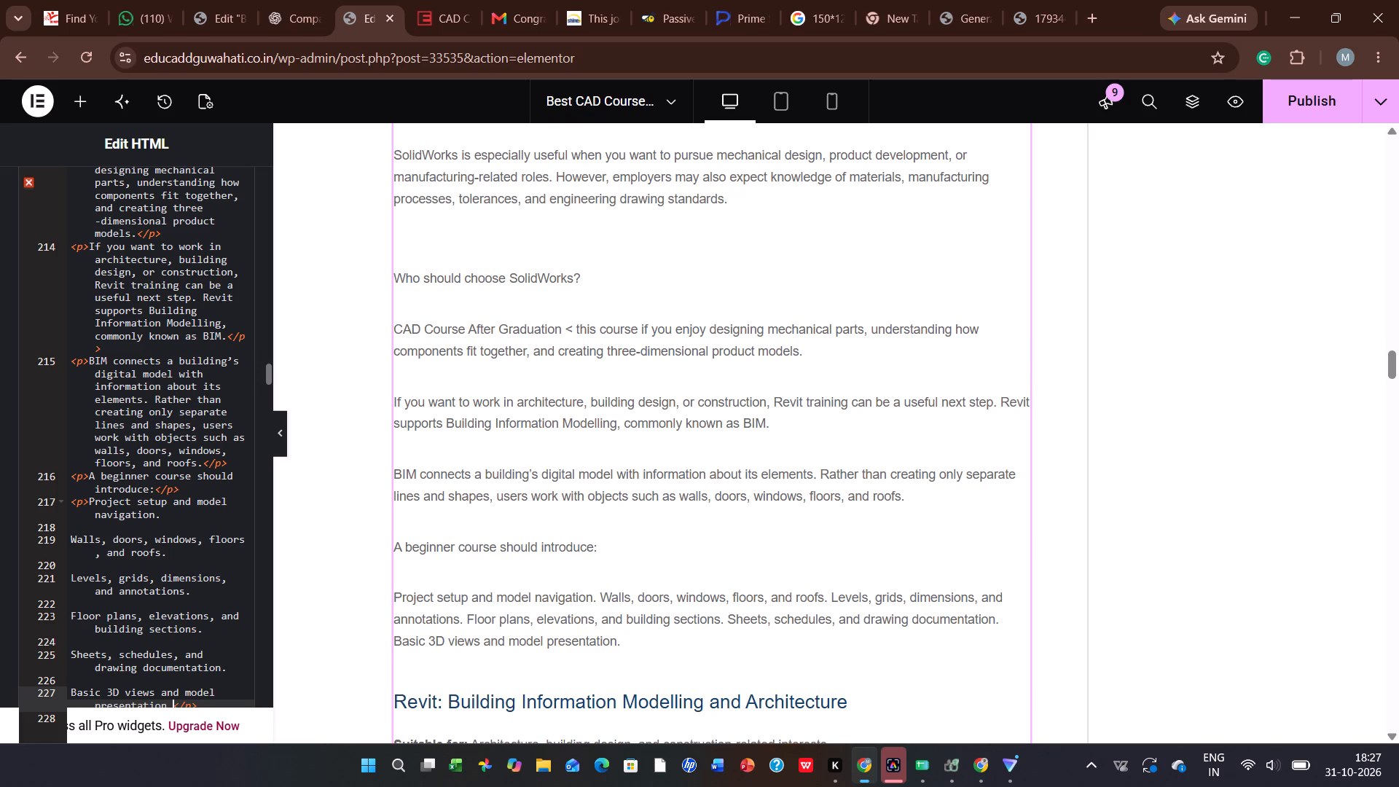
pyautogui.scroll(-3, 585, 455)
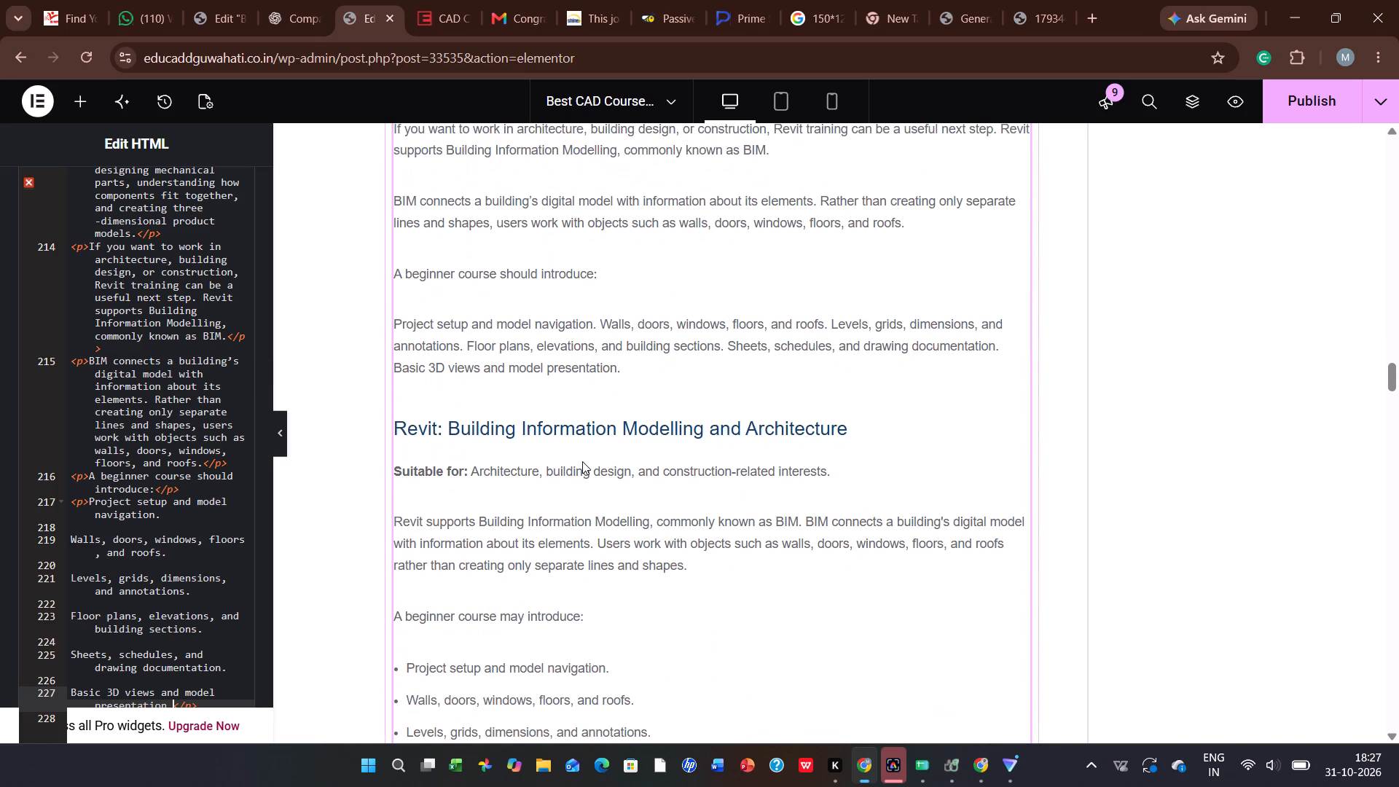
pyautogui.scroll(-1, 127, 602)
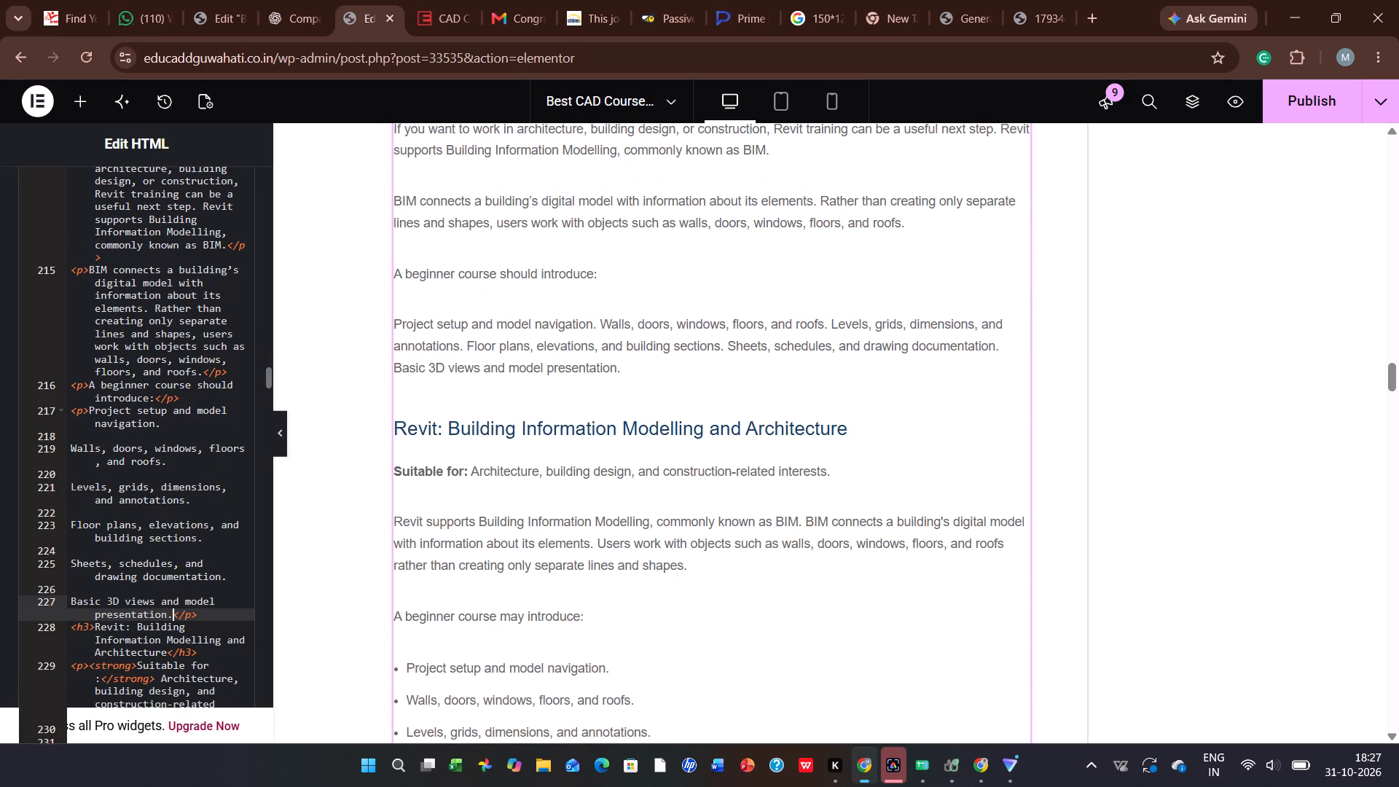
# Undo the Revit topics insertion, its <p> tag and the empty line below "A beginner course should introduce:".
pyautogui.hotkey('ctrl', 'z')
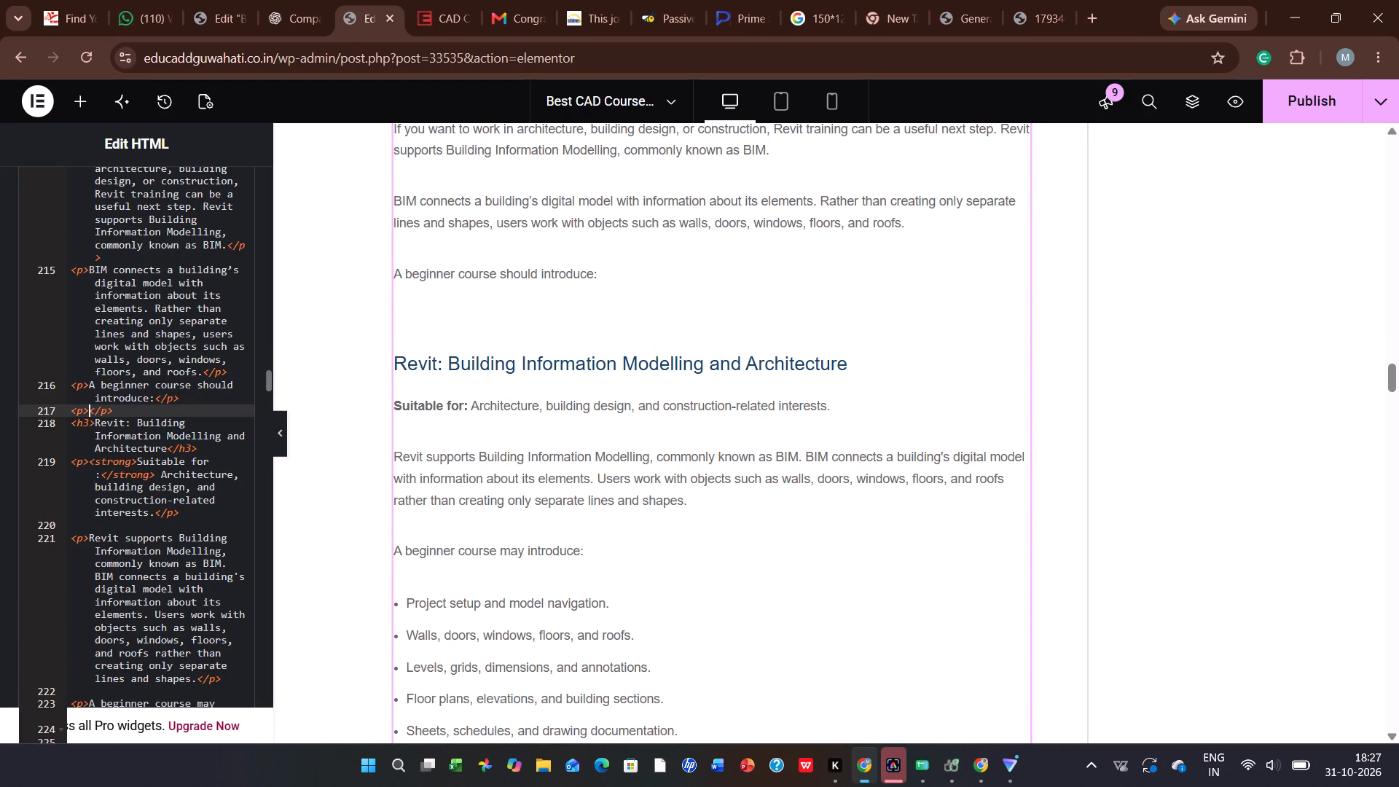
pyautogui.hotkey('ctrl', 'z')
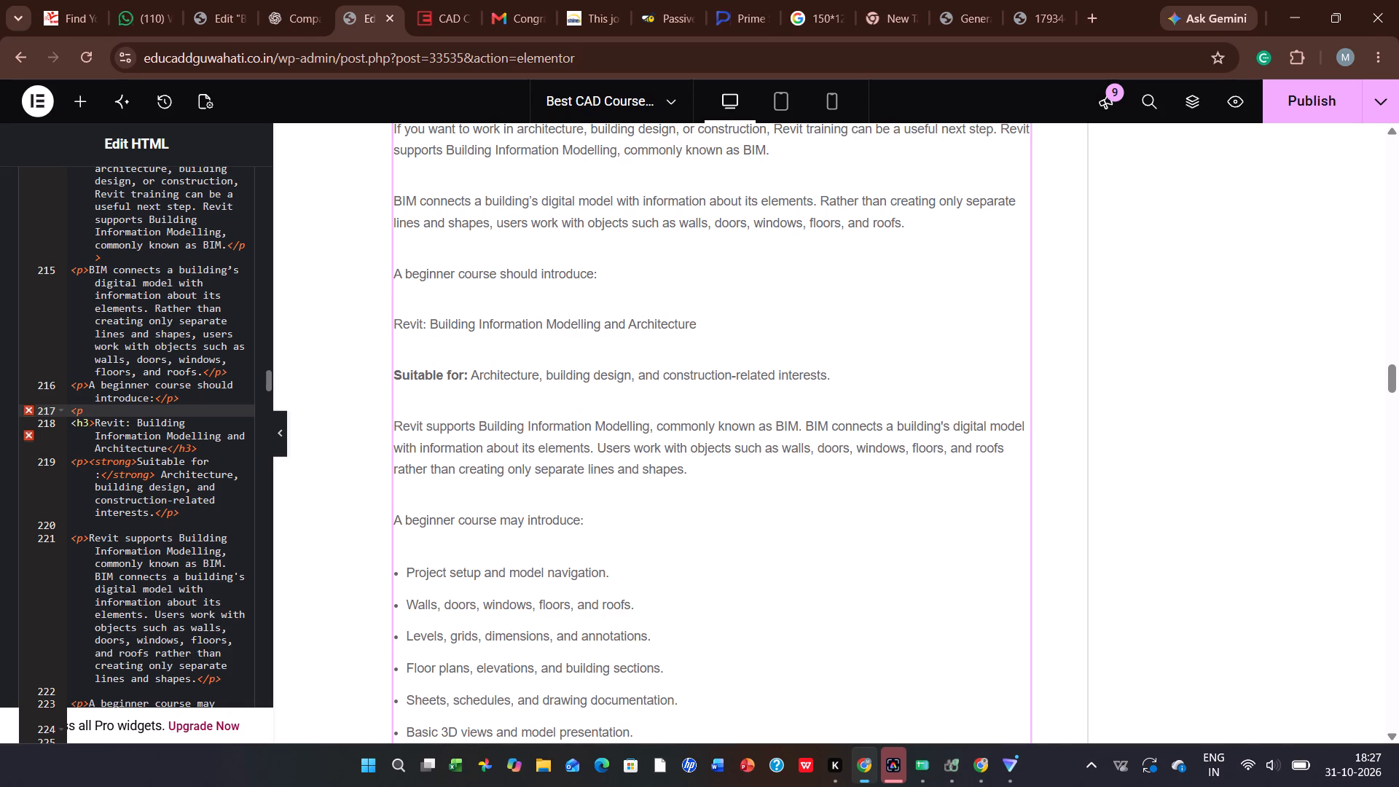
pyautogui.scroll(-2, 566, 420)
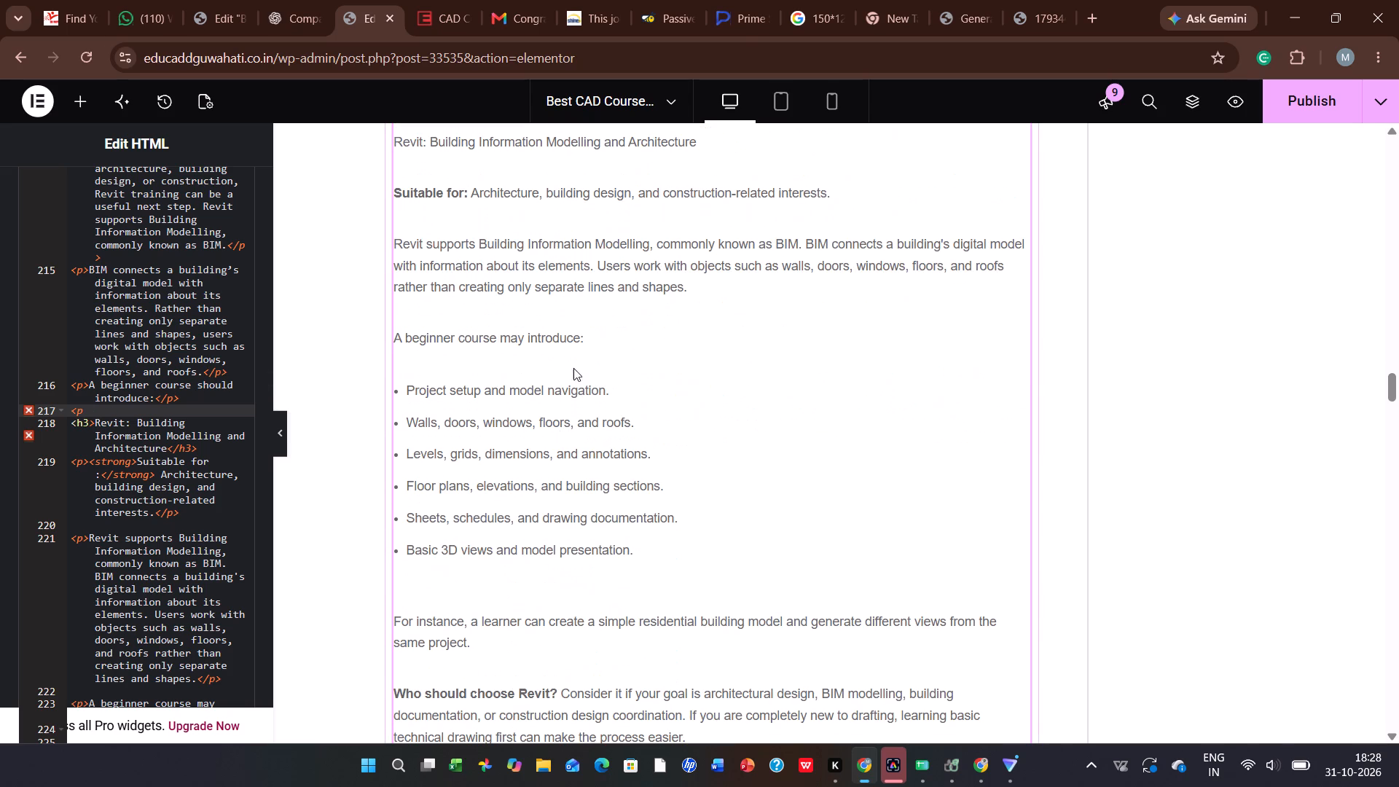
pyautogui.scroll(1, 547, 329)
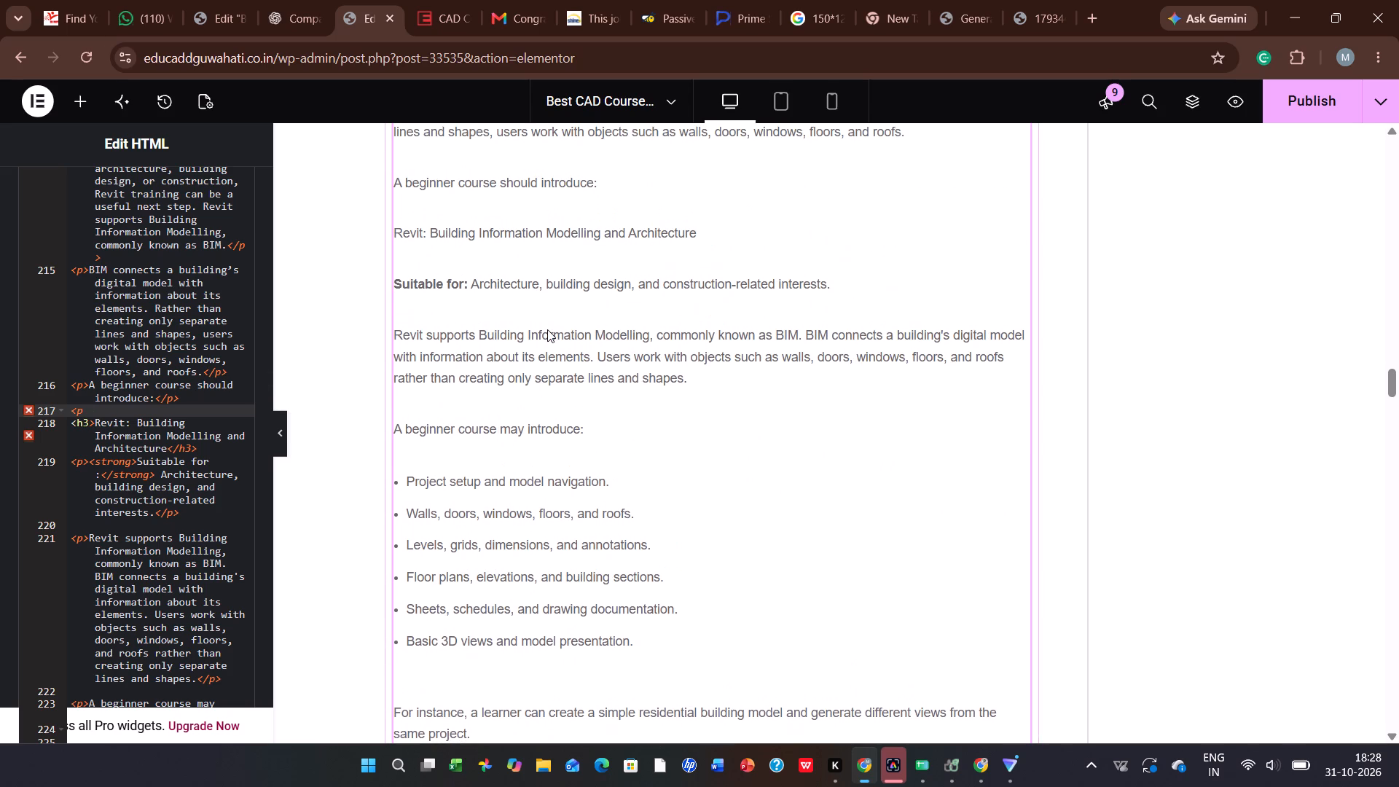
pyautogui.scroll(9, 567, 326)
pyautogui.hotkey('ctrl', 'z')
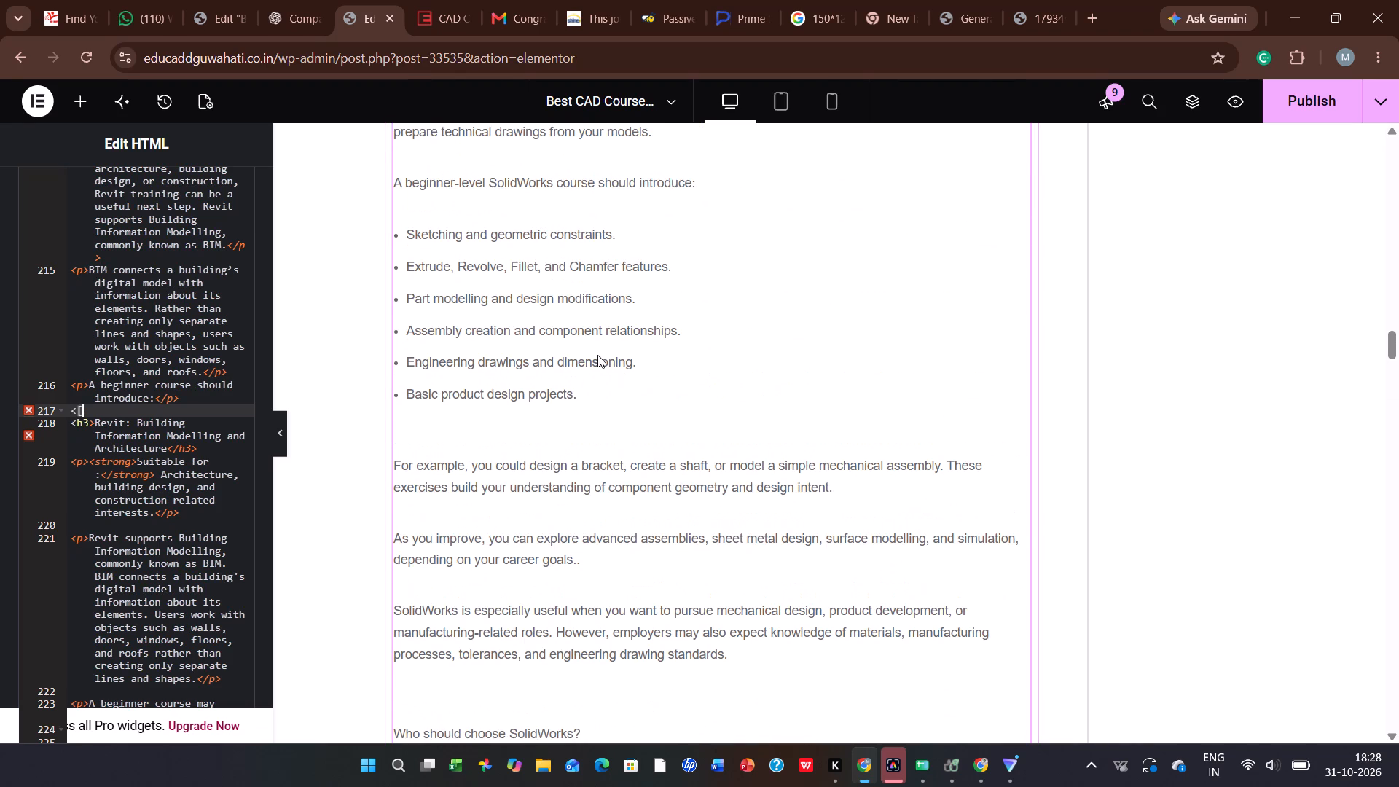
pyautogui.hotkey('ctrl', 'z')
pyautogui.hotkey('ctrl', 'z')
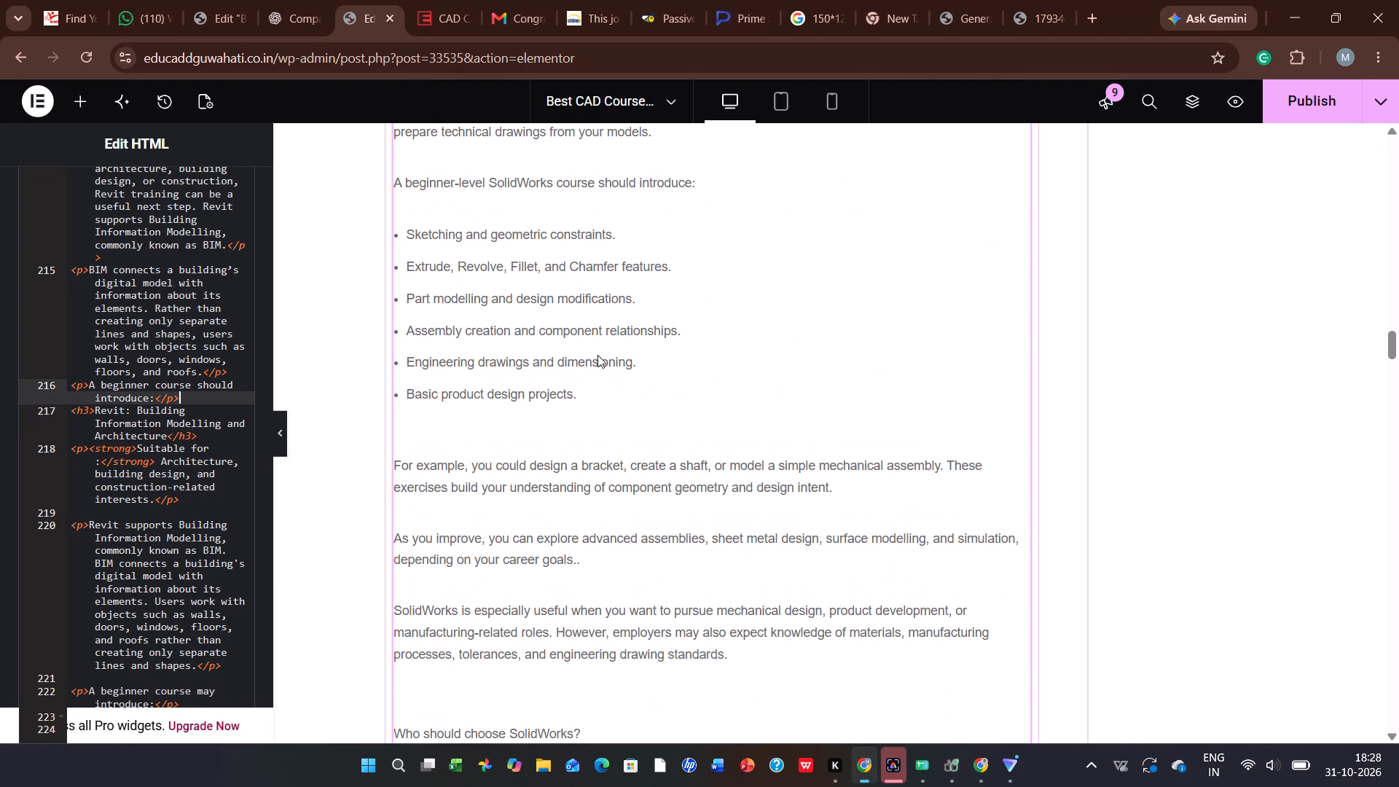
# Insert the copied Revit topics list in <p> tags on a new line below "A beginner course should introduce:".
pyautogui.scroll(3, 587, 315)
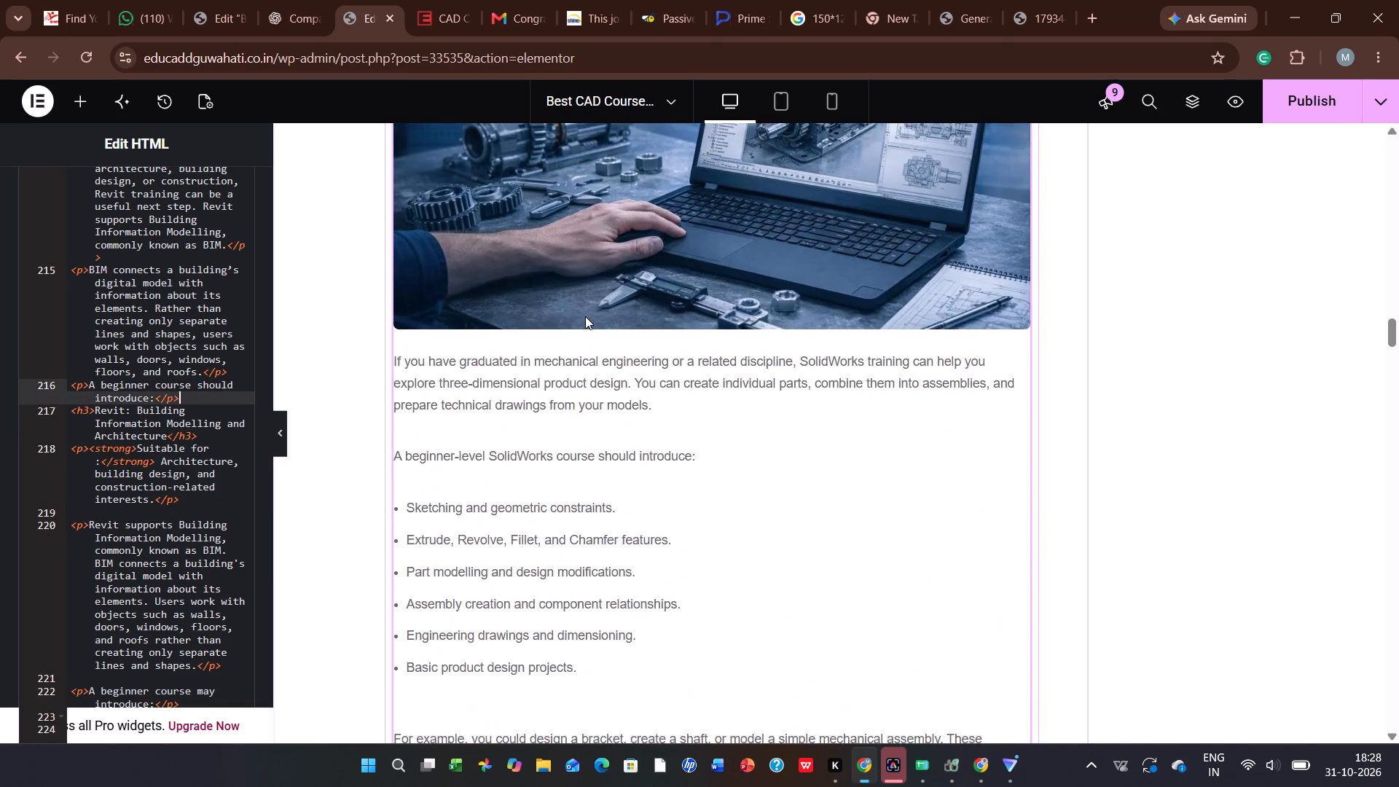
pyautogui.scroll(2, 585, 318)
pyautogui.scroll(-18, 587, 319)
pyautogui.scroll(2, 611, 404)
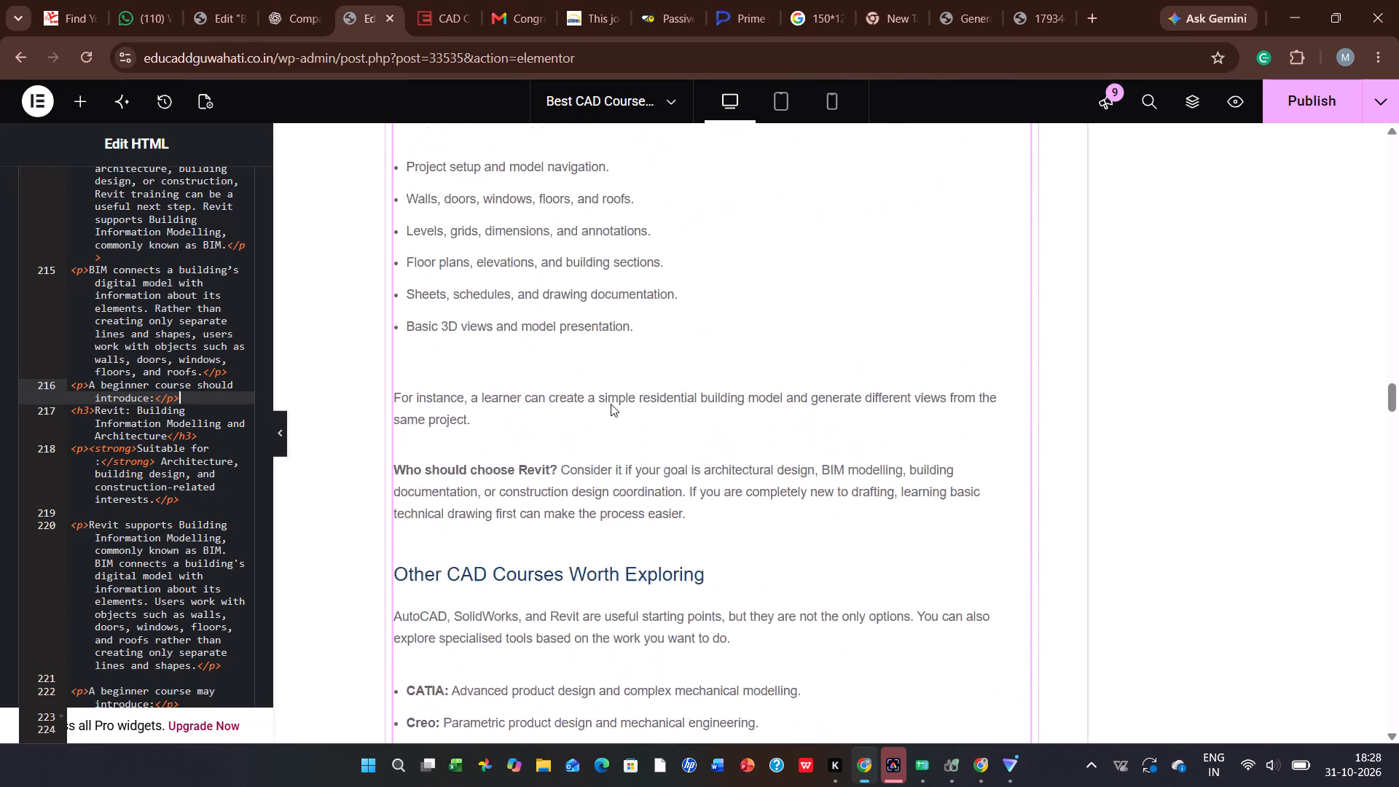
pyautogui.scroll(3, 611, 404)
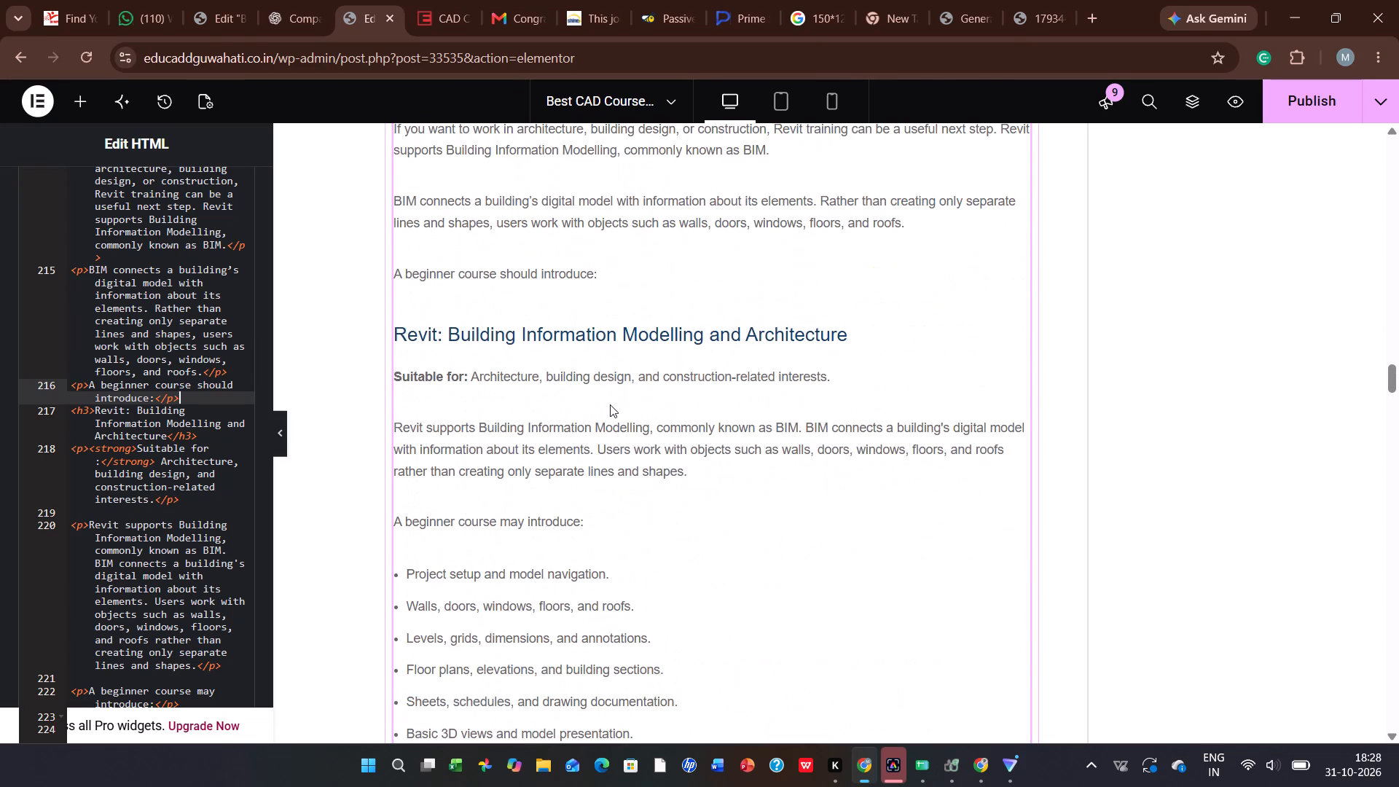
pyautogui.scroll(1, 610, 404)
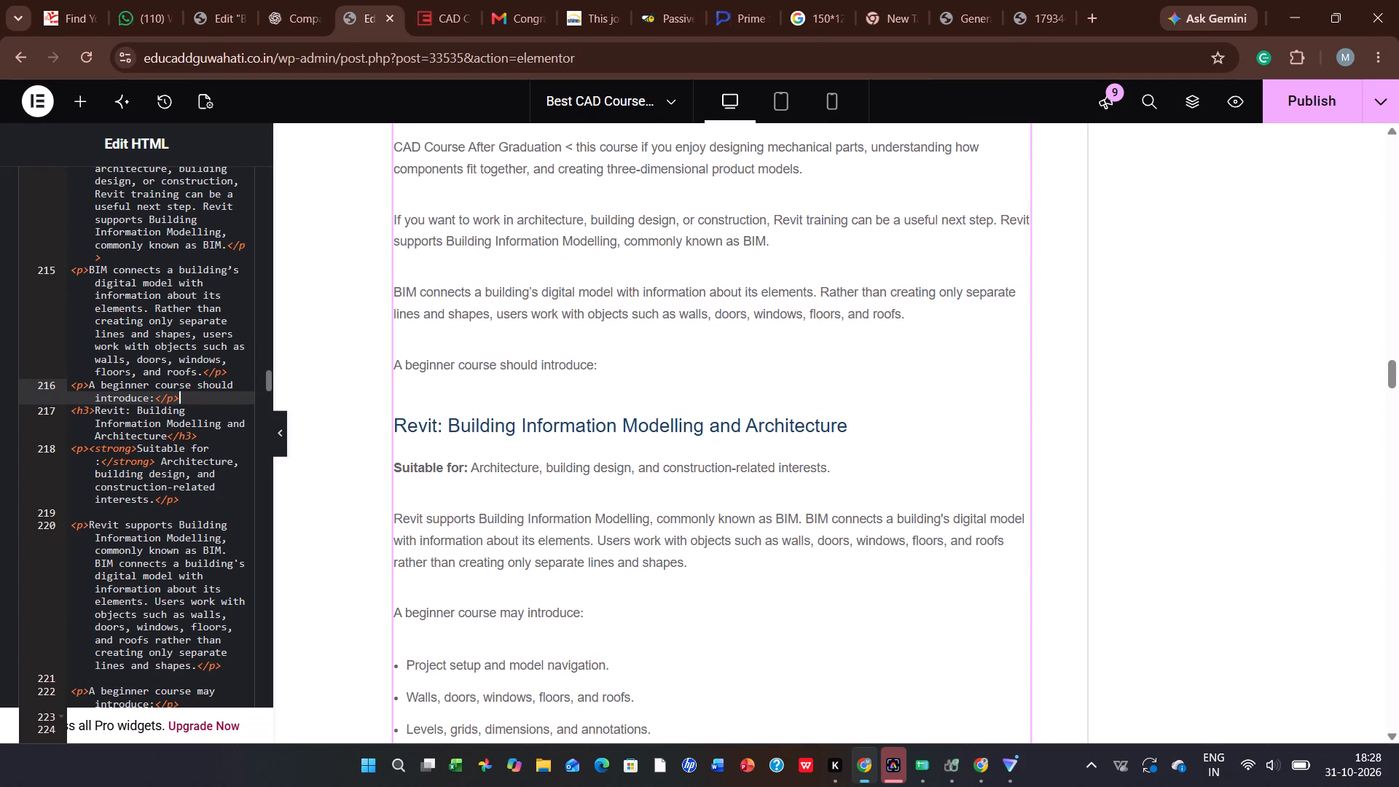
pyautogui.hotkey('shift', 'Return')
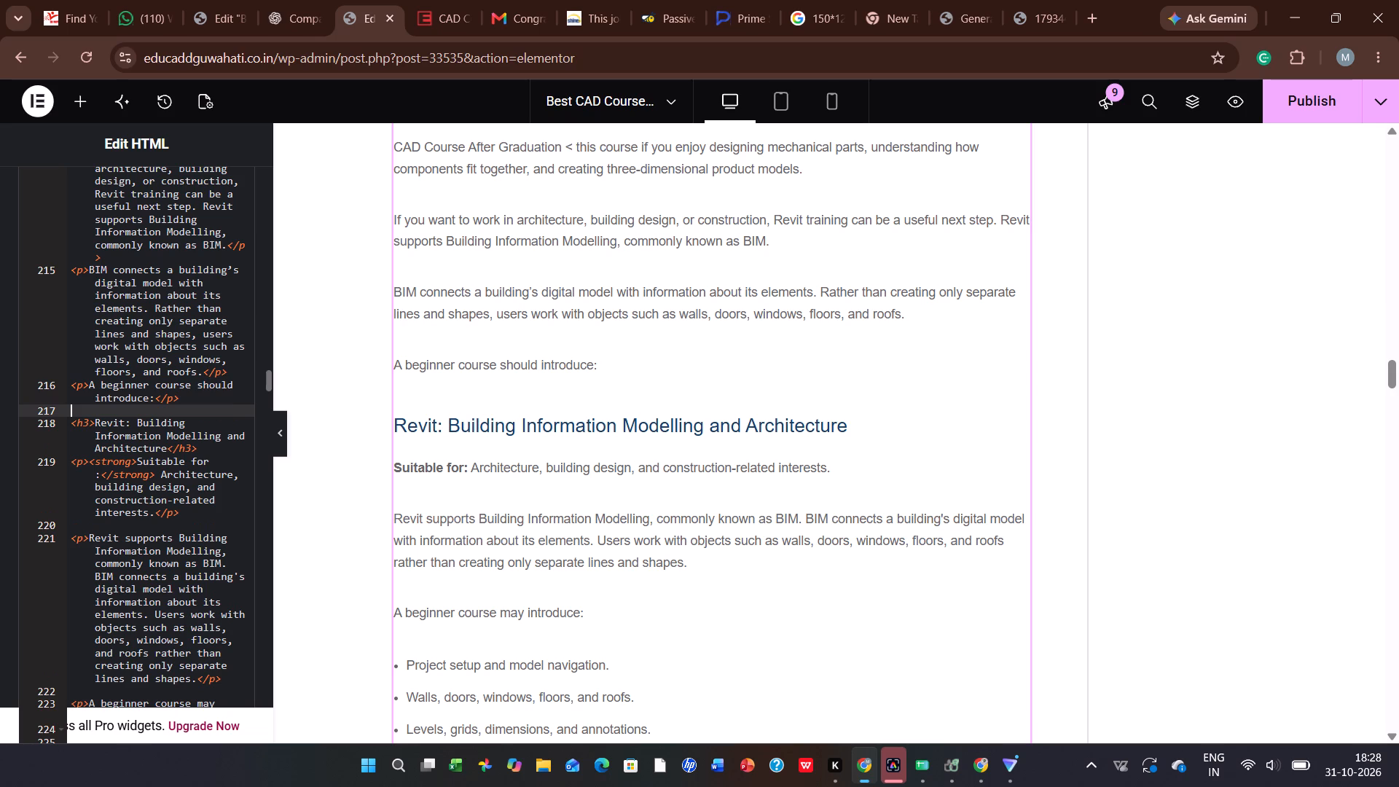
pyautogui.press('shift+less')
pyautogui.press('p')
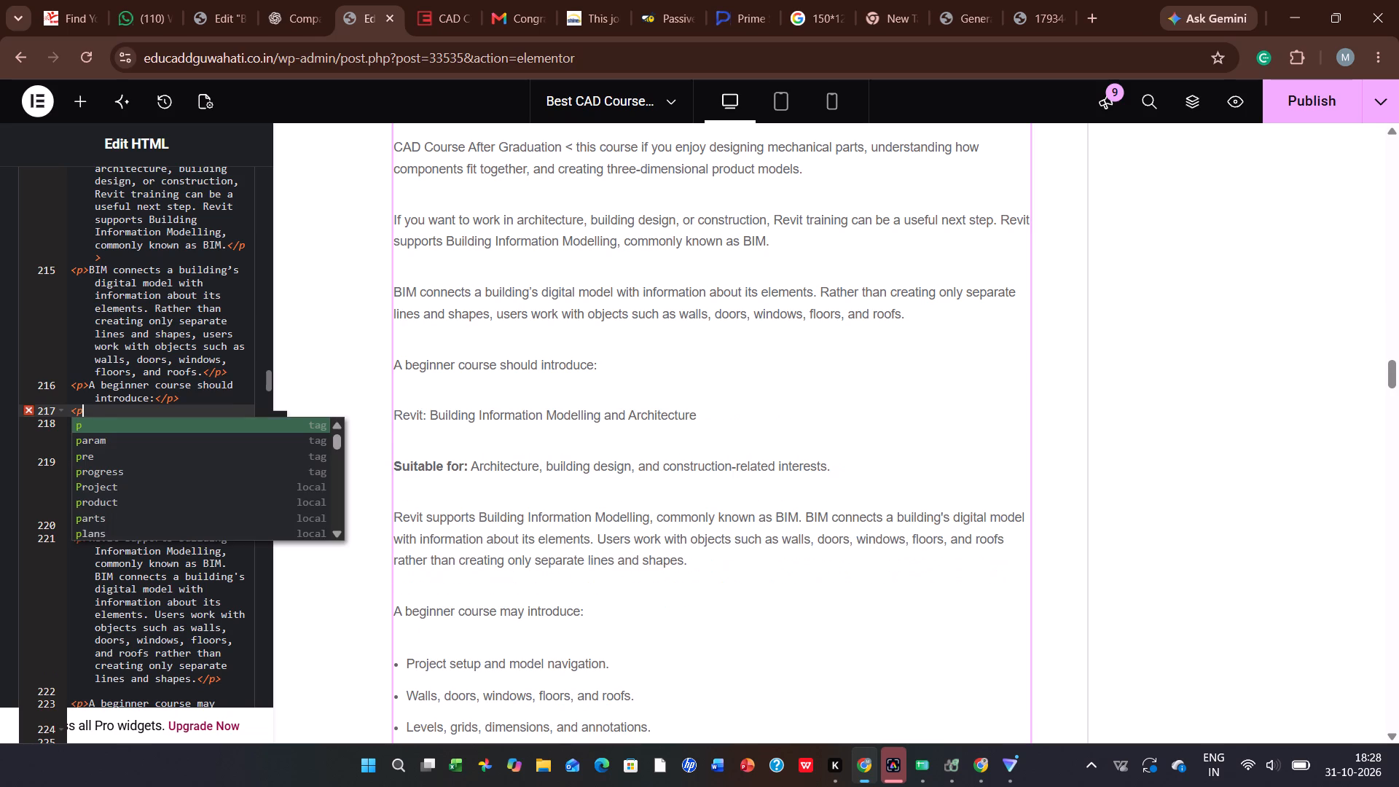
pyautogui.hotkey('shift', '>')
pyautogui.hotkey('ctrl', 'v')
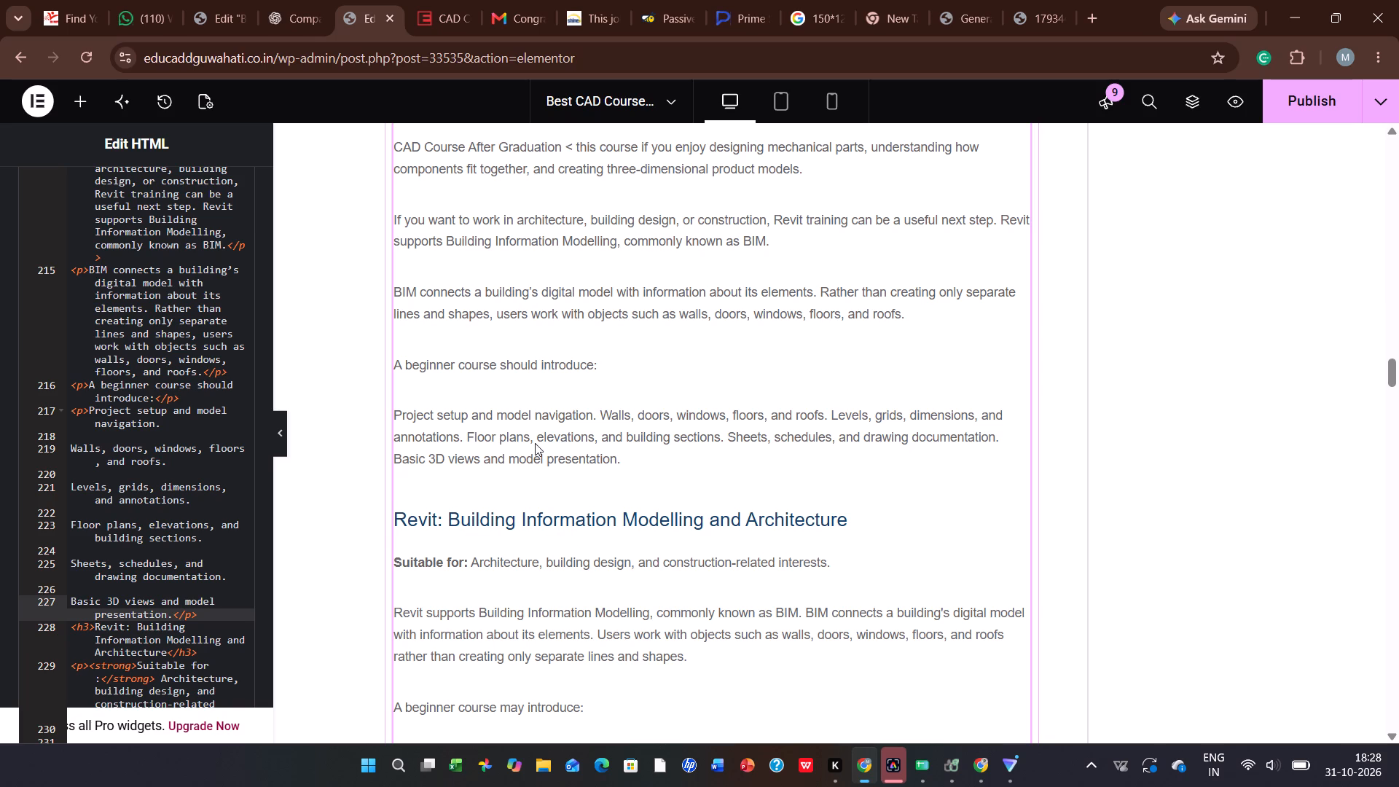
# Examine the inserted Revit text in the preview against the existing Revit section and the SolidWorks text above it.
pyautogui.scroll(-3, 611, 451)
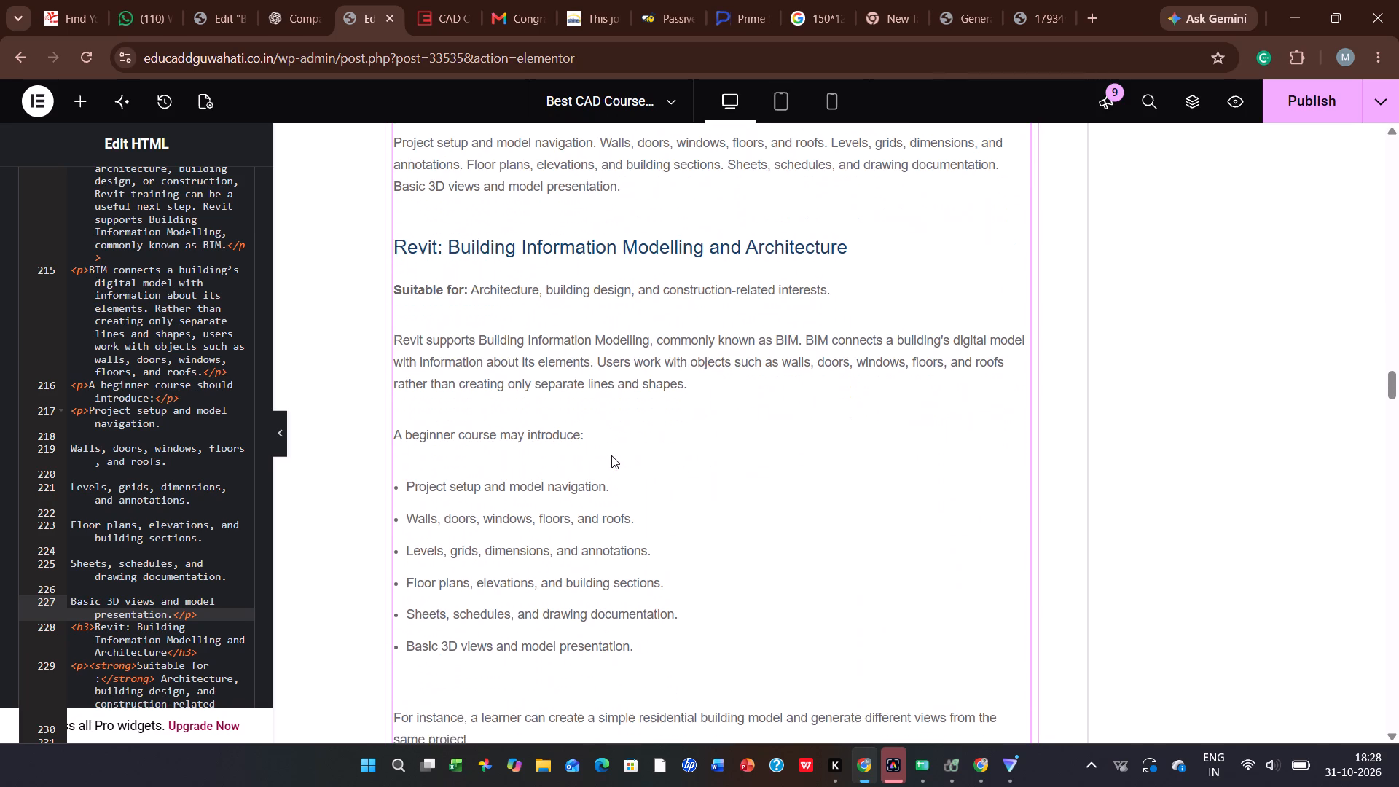
pyautogui.scroll(-1, 611, 456)
pyautogui.scroll(5, 611, 456)
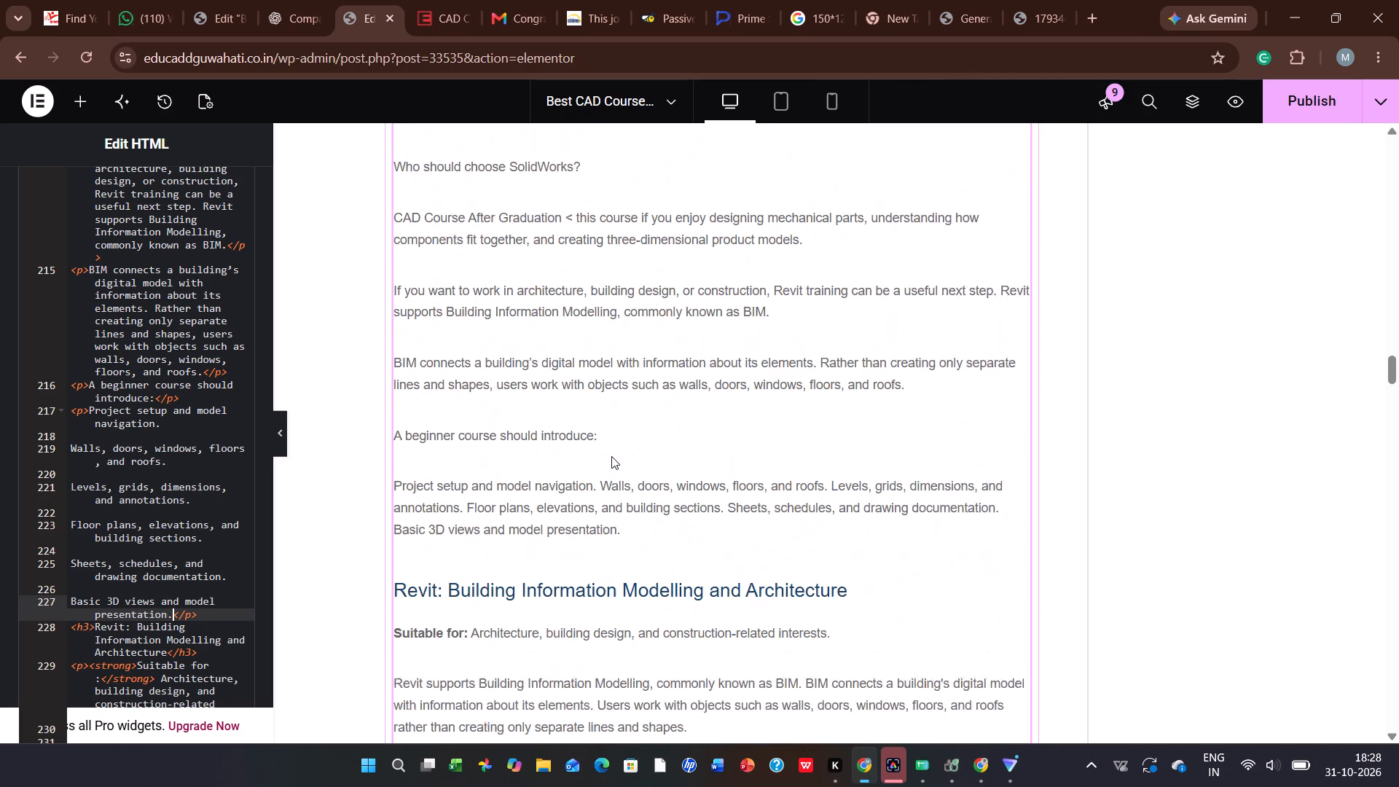
pyautogui.scroll(-2, 611, 456)
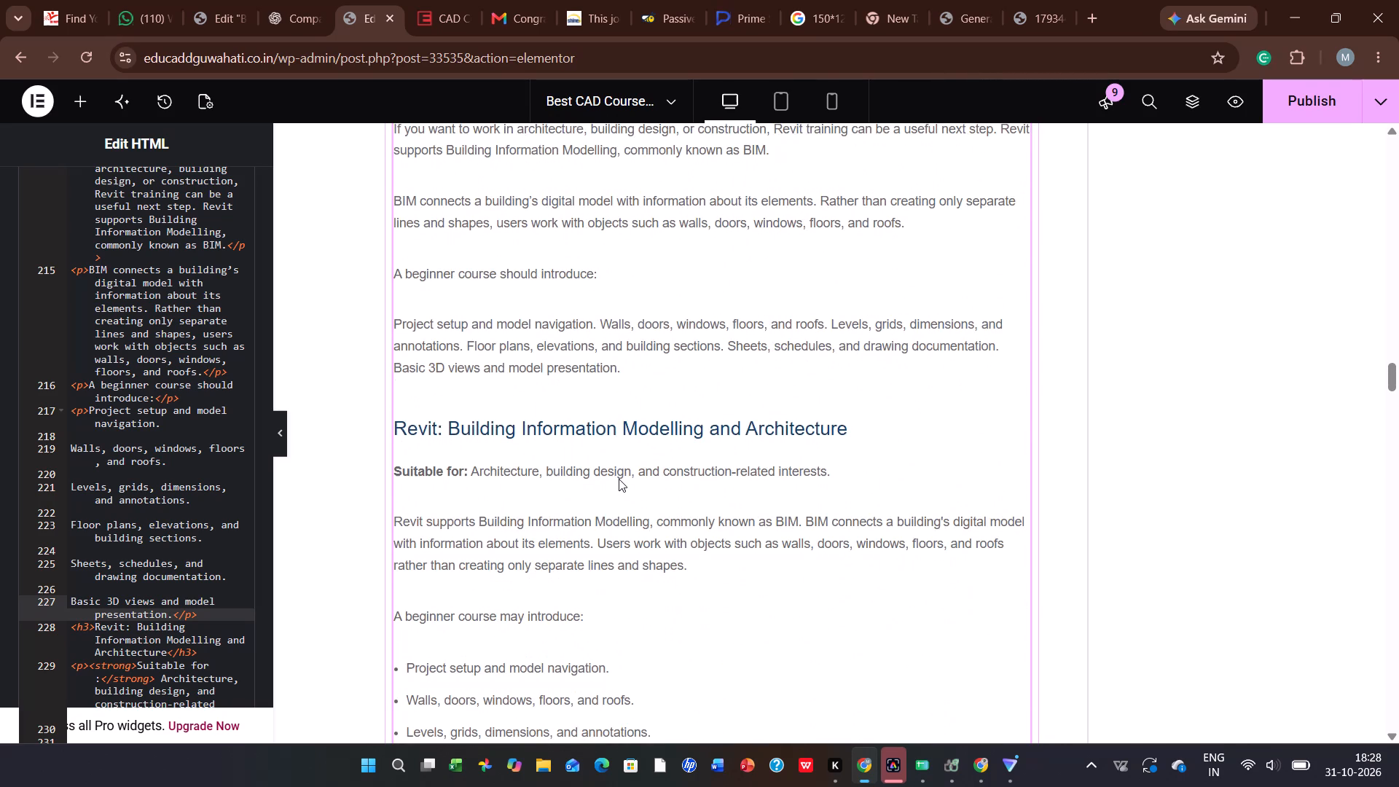
pyautogui.scroll(4, 619, 479)
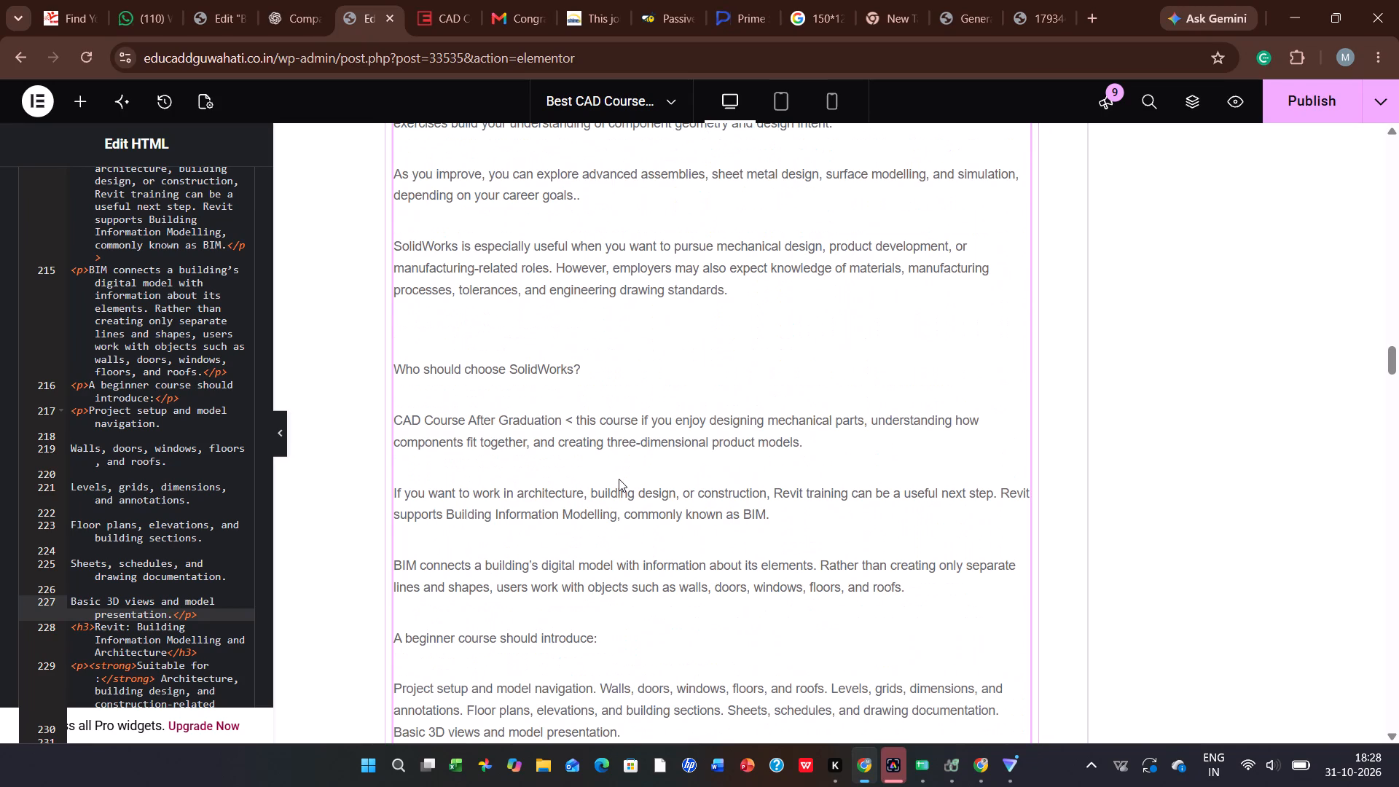
# Check the inserted Revit topics against the published article's list, and undo the insertion and the closing of its <p> tag.
pyautogui.scroll(-3, 619, 479)
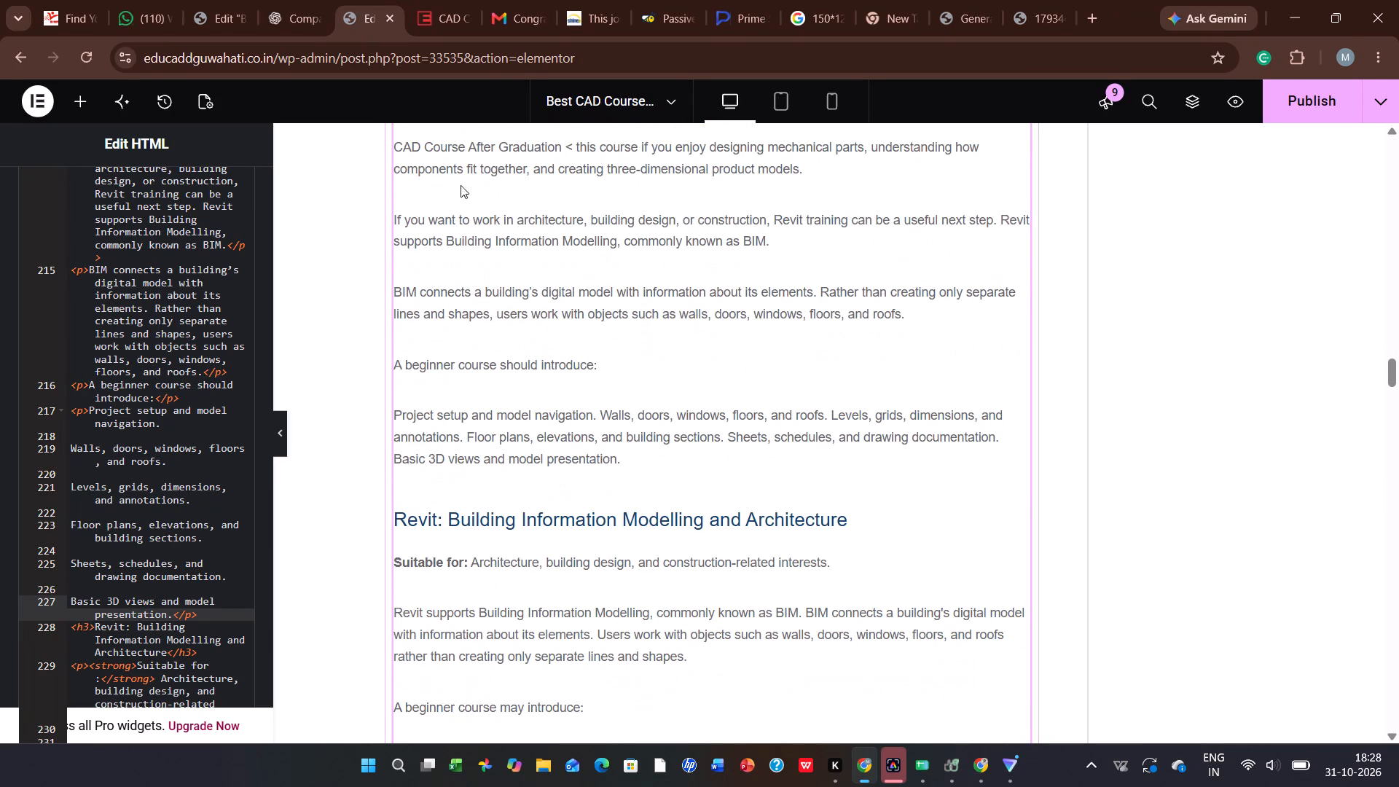
pyautogui.click(455, 0)
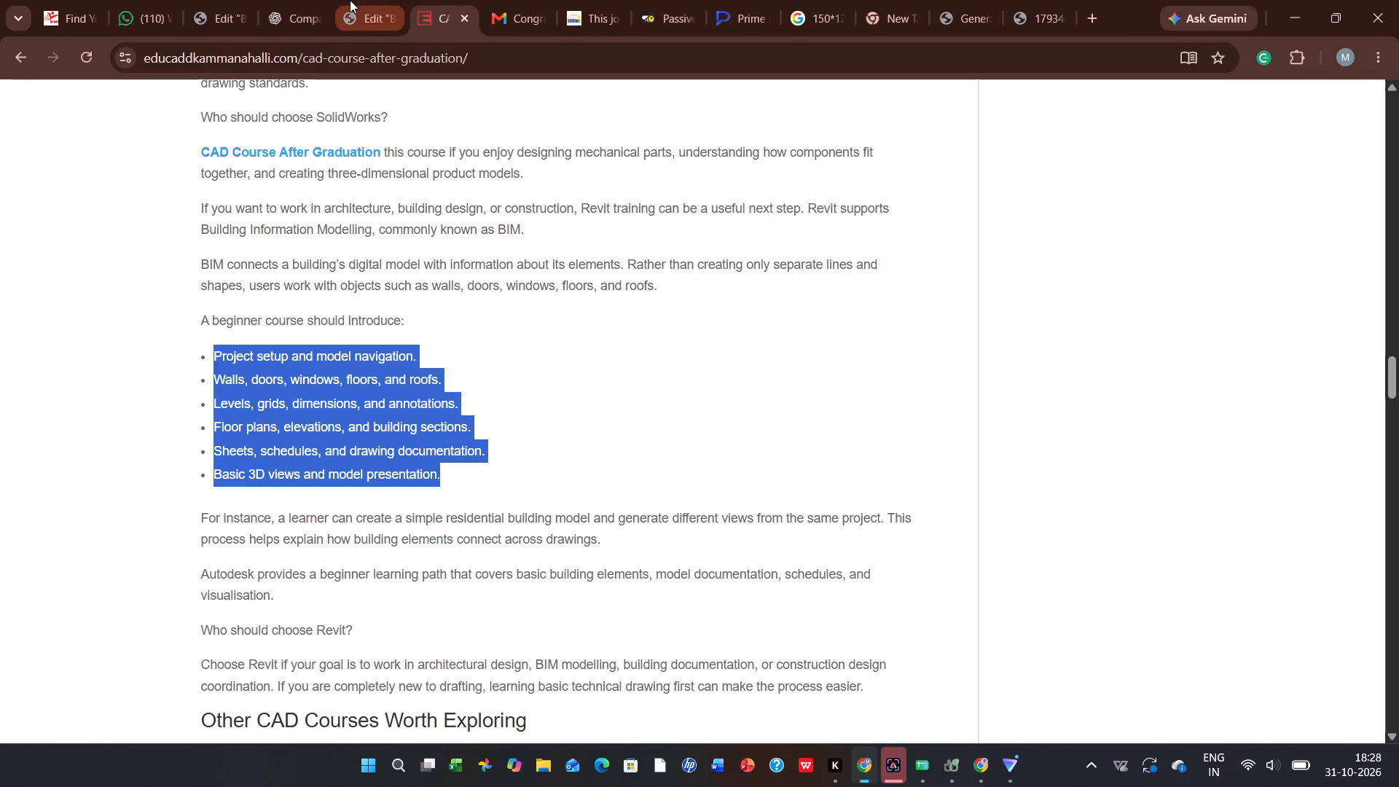
pyautogui.click(350, 0)
pyautogui.scroll(-3, 597, 510)
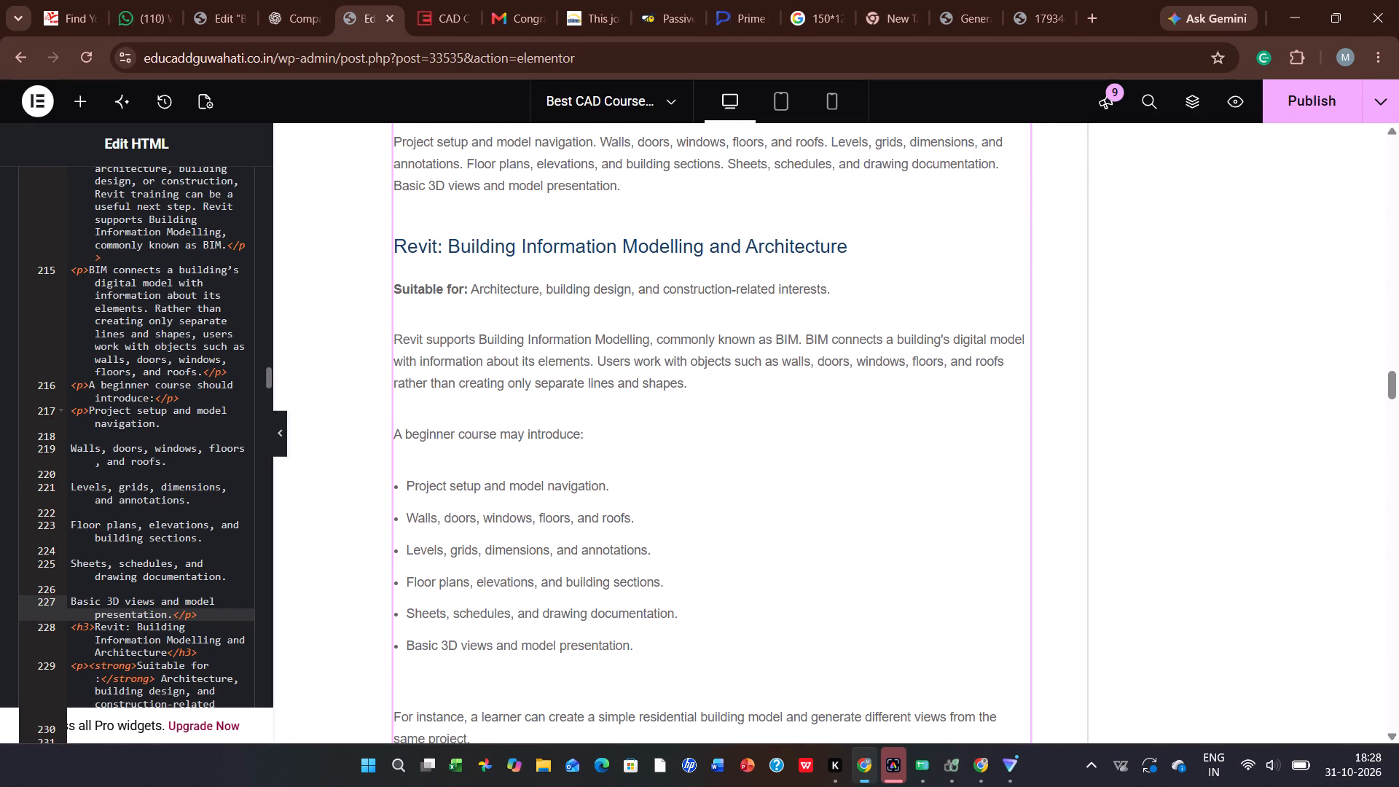
pyautogui.hotkey('ctrl', 'z')
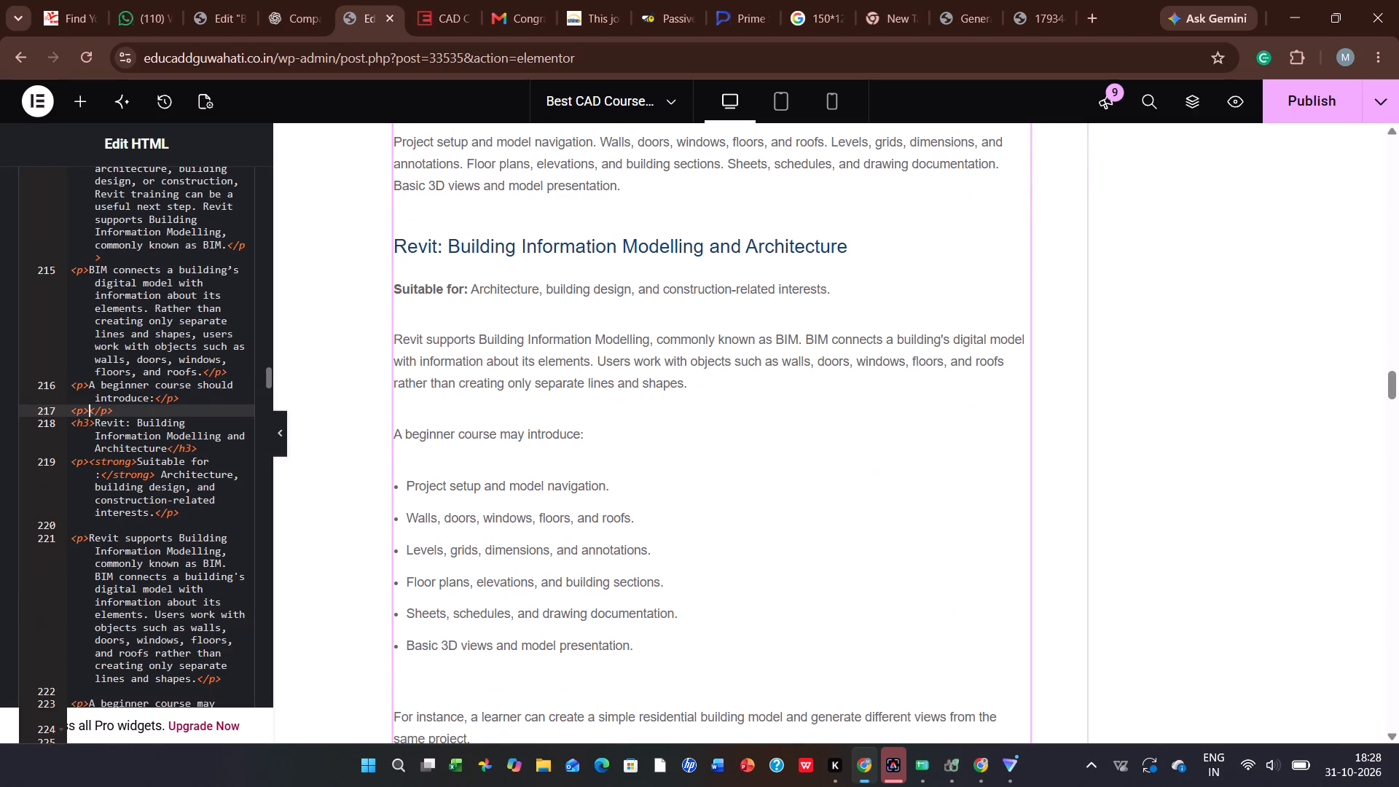
pyautogui.hotkey('ctrl', 'z')
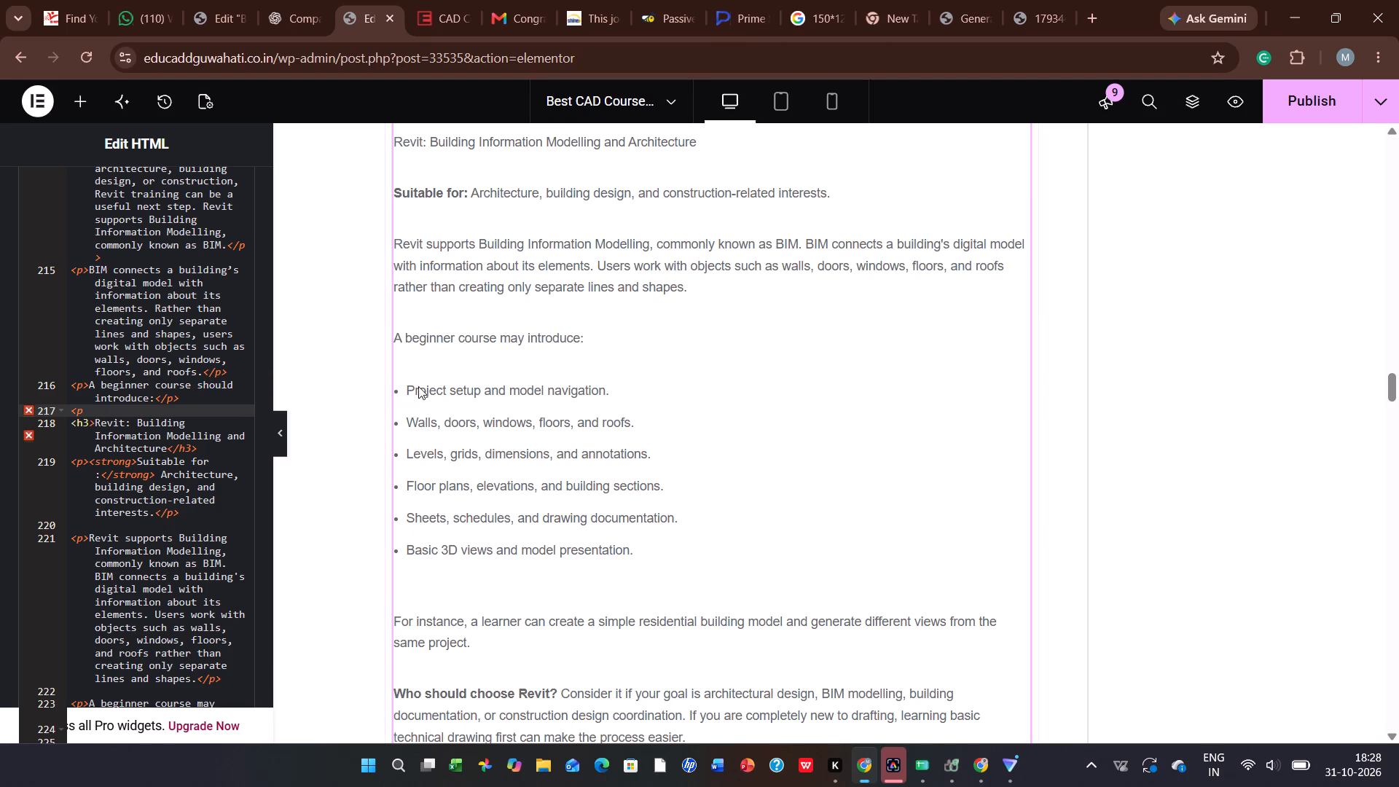
# Examine the existing Revit section and its bulleted topics list in the preview and in the HTML code.
pyautogui.scroll(3, 488, 386)
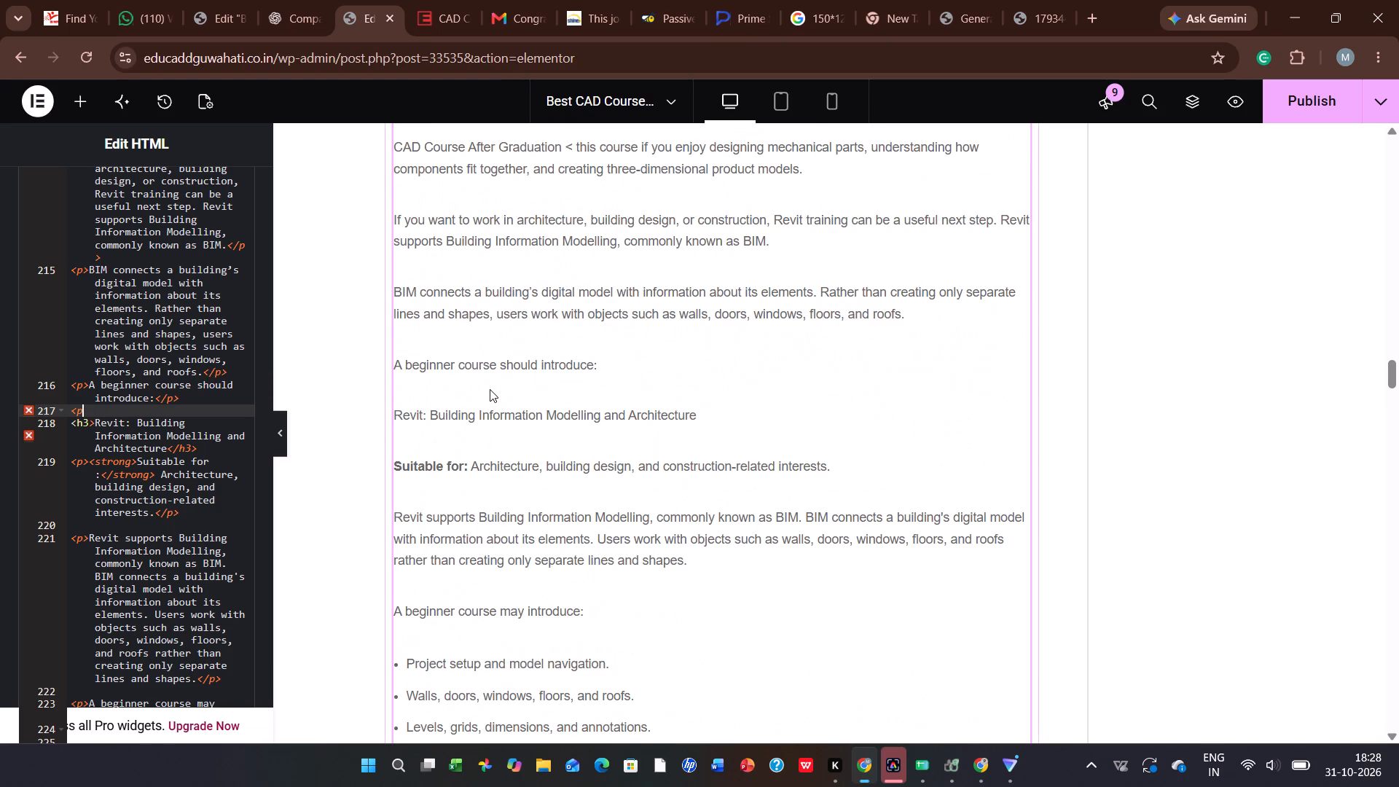
pyautogui.scroll(1, 492, 408)
pyautogui.scroll(-2, 492, 410)
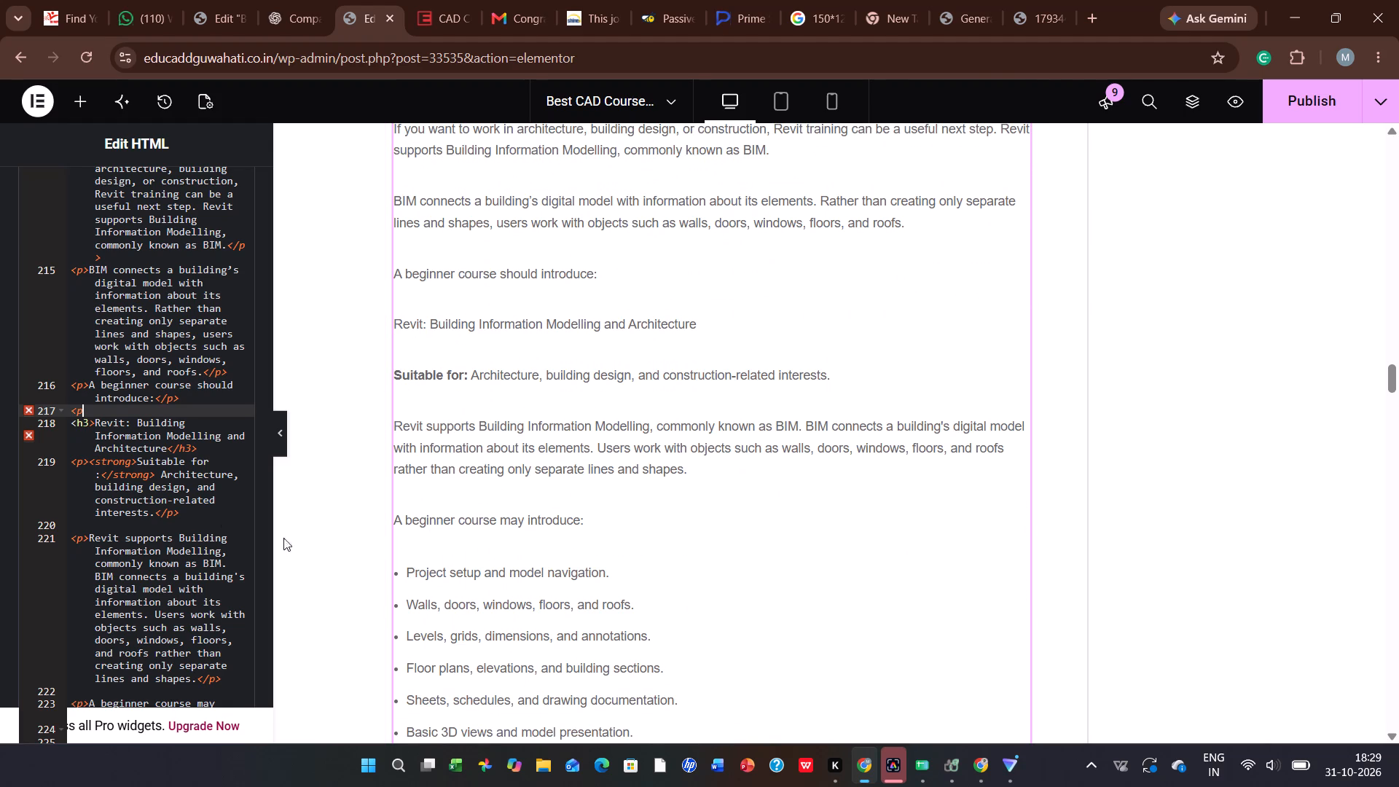
pyautogui.scroll(-1, 160, 519)
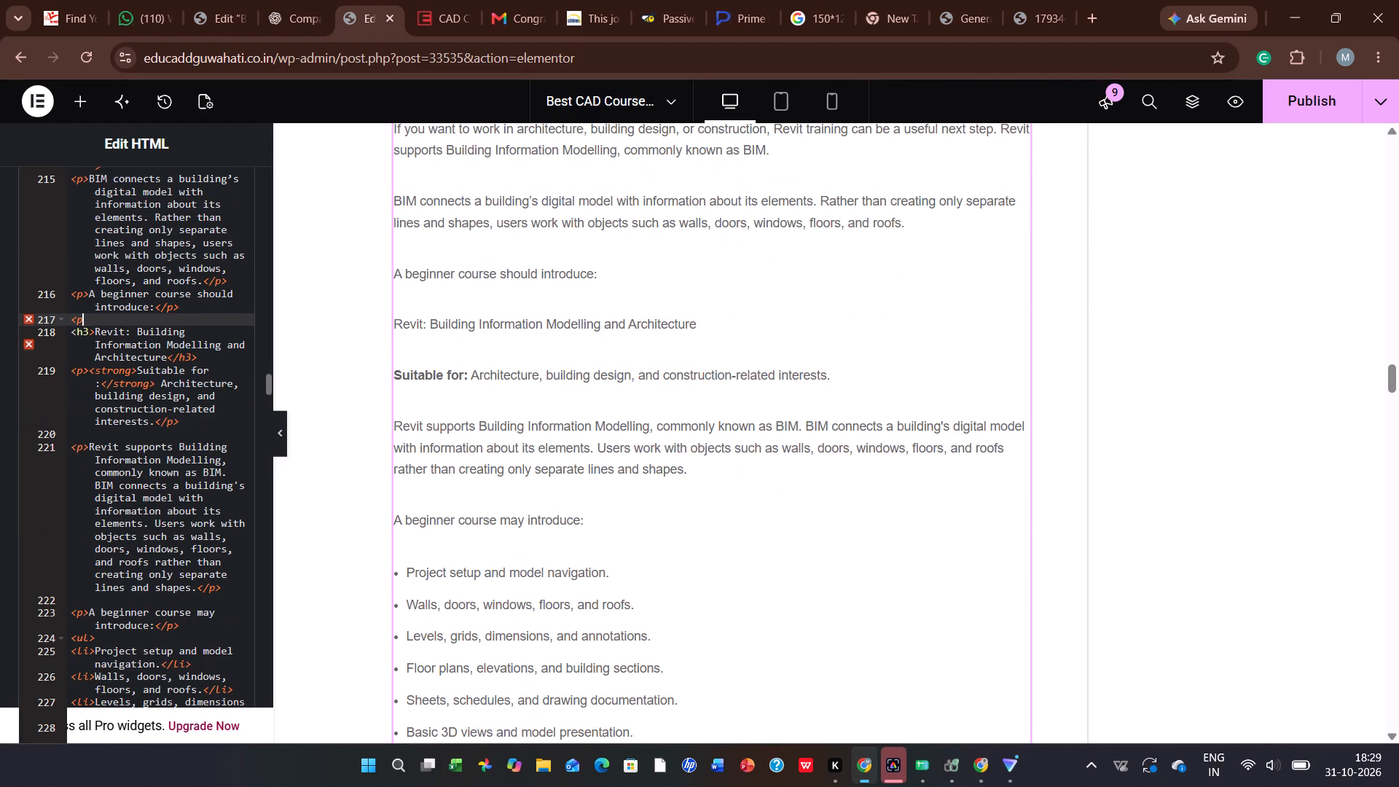
pyautogui.scroll(-1, 189, 530)
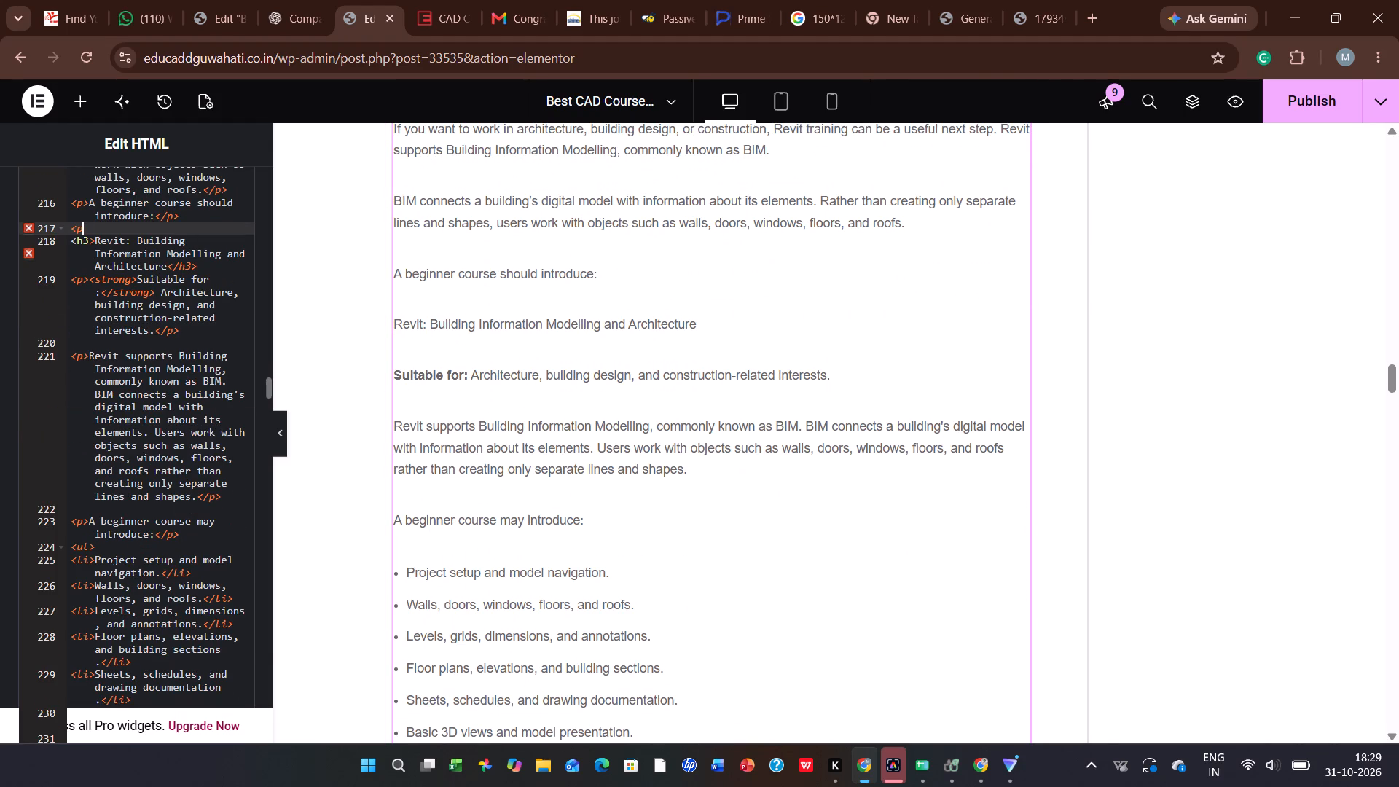
# Delete the stray <p tag and the old Revit heading, "Suitable for:" line and "Revit supports Building Information Modelling" paragraph from the HTML.
pyautogui.click(227, 494)
pyautogui.moveTo(224, 494); pyautogui.dragTo(105, 434)
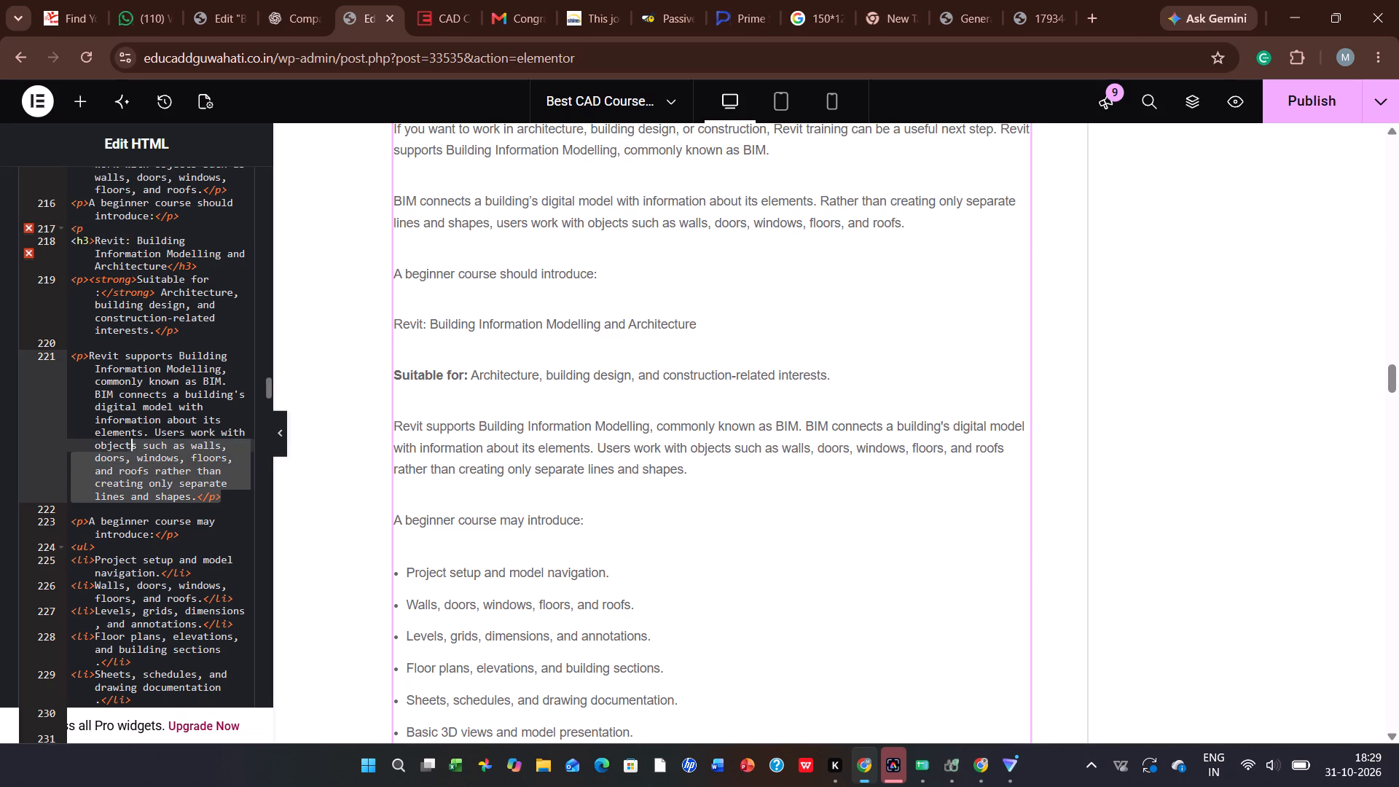
pyautogui.moveTo(105, 434); pyautogui.dragTo(68, 311)
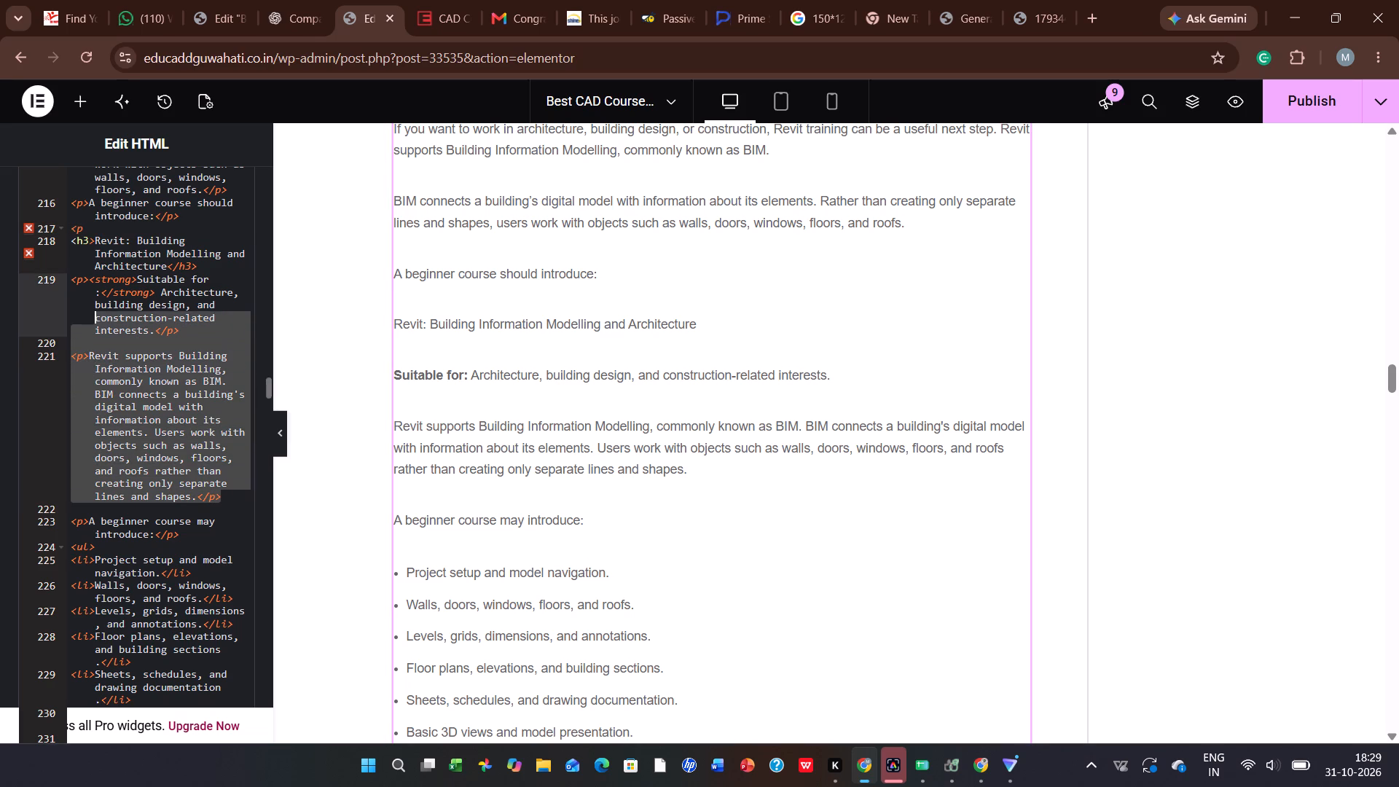
pyautogui.moveTo(68, 311); pyautogui.dragTo(63, 238)
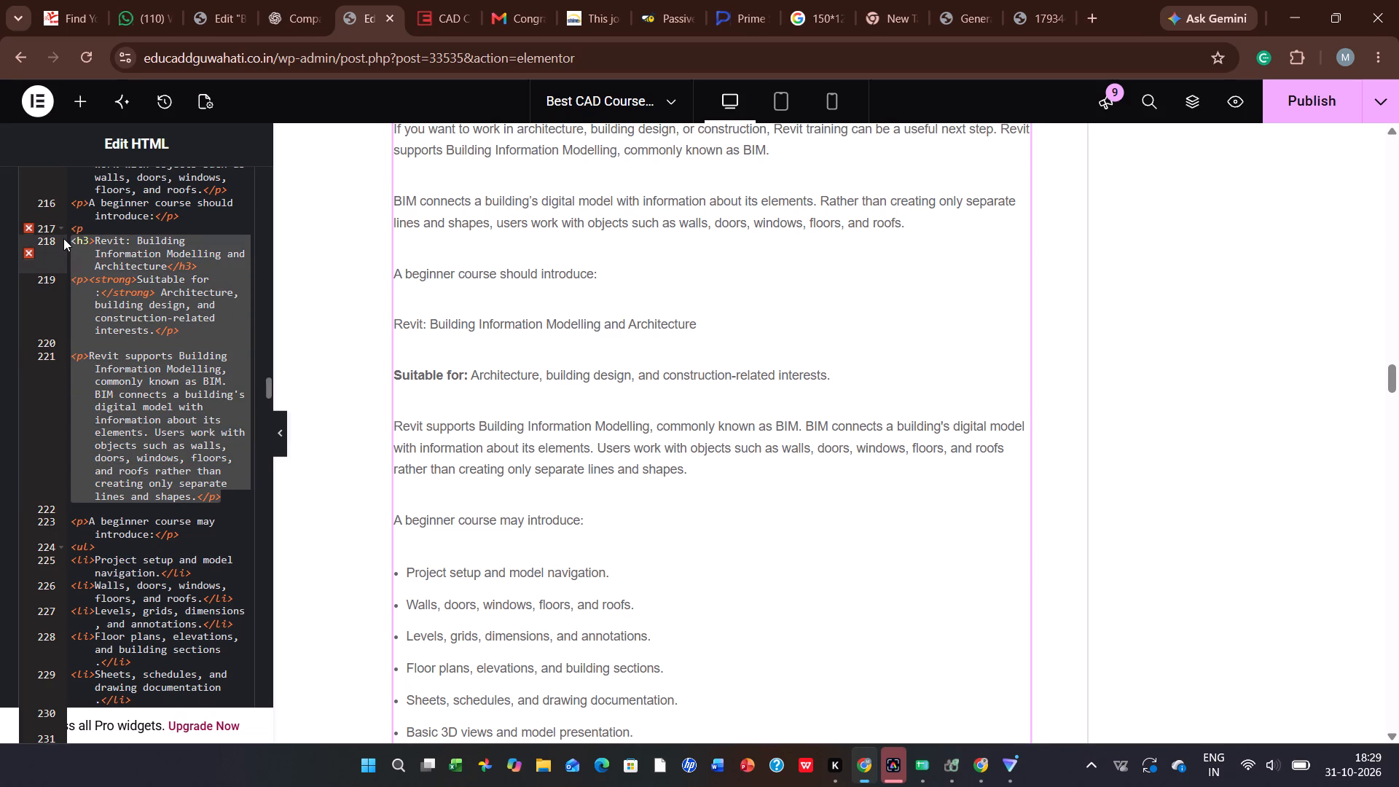
pyautogui.moveTo(63, 238); pyautogui.dragTo(63, 230)
pyautogui.press('BackSpace')
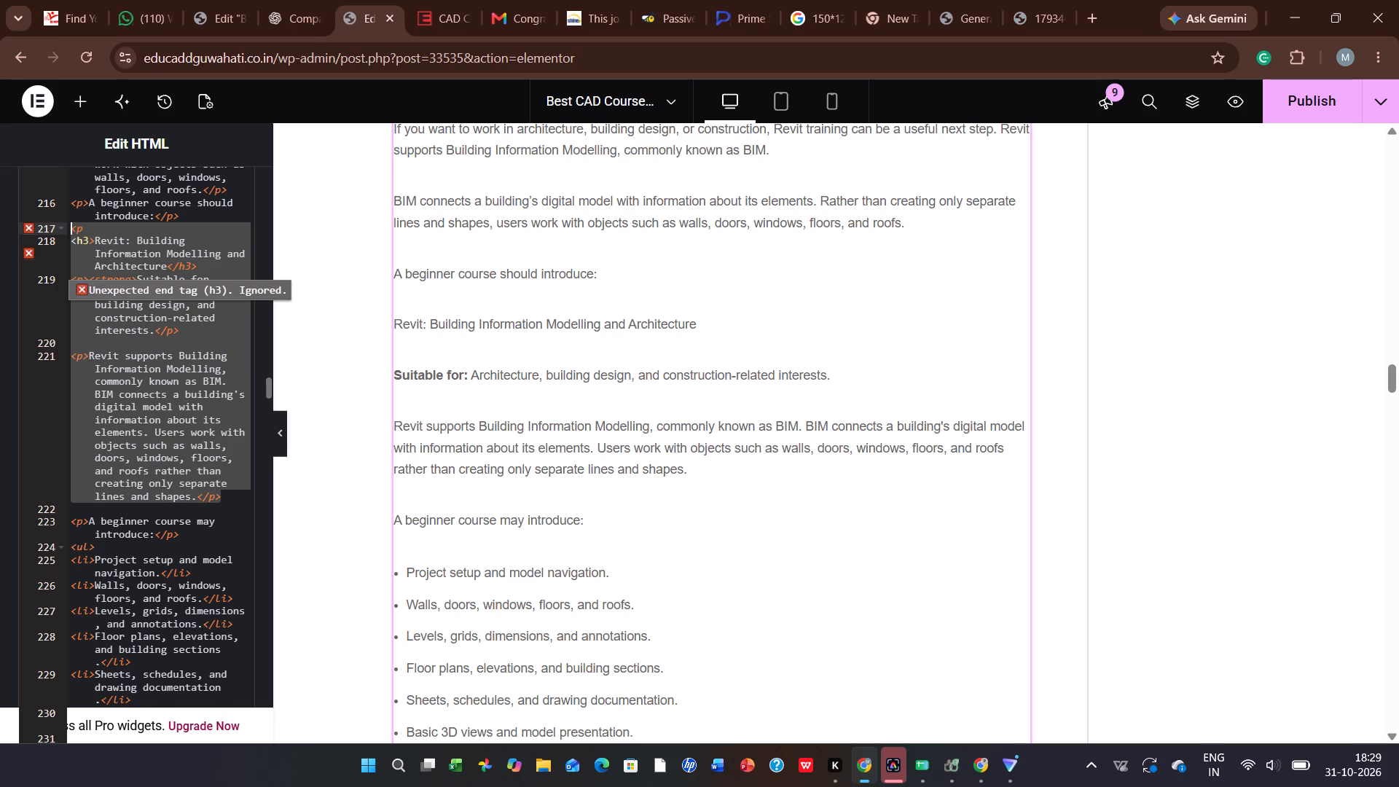
# Delete the duplicate "A beginner course should introduce:" paragraph and its leftover empty line above "A beginner course may introduce:".
pyautogui.scroll(1, 761, 381)
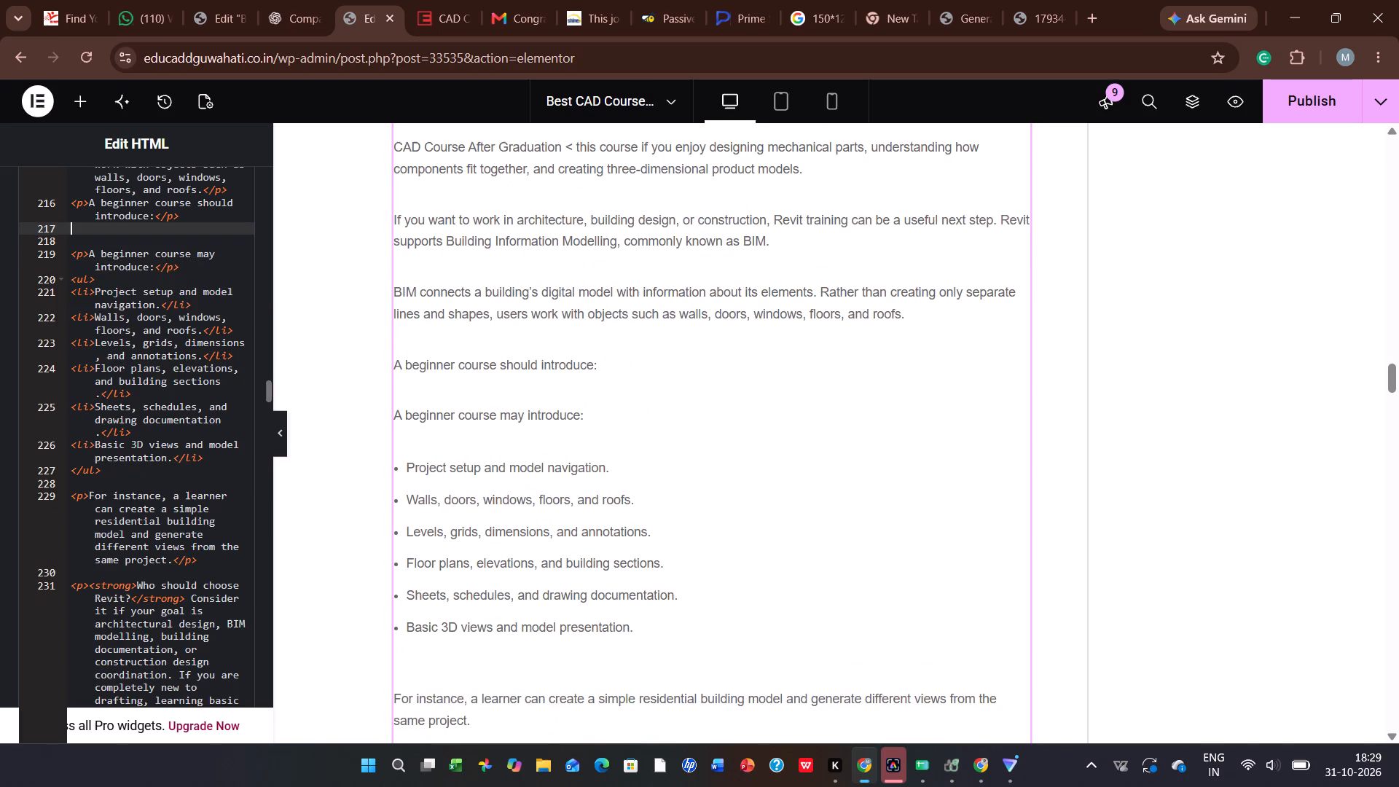
pyautogui.moveTo(90, 225); pyautogui.dragTo(69, 197)
pyautogui.press('BackSpace')
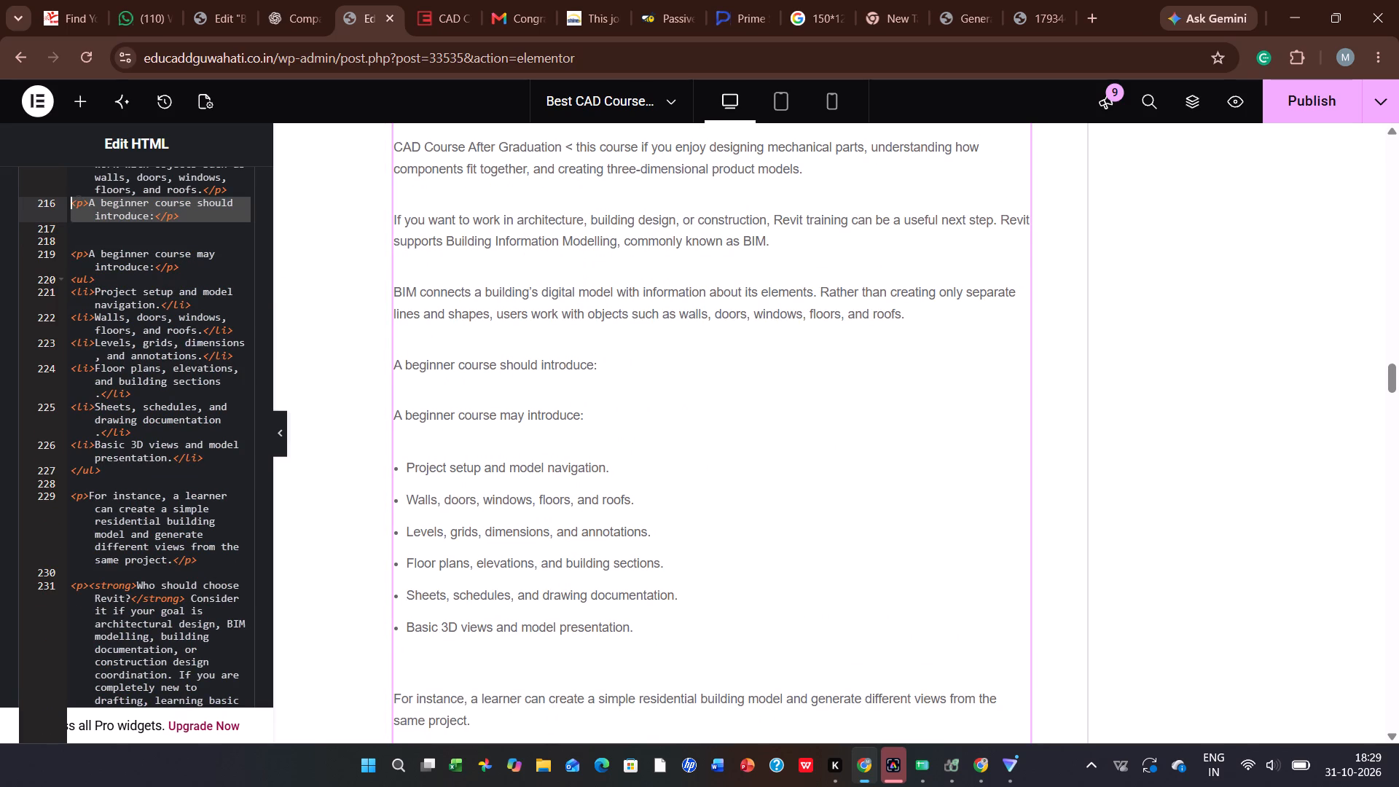
pyautogui.press('BackSpace')
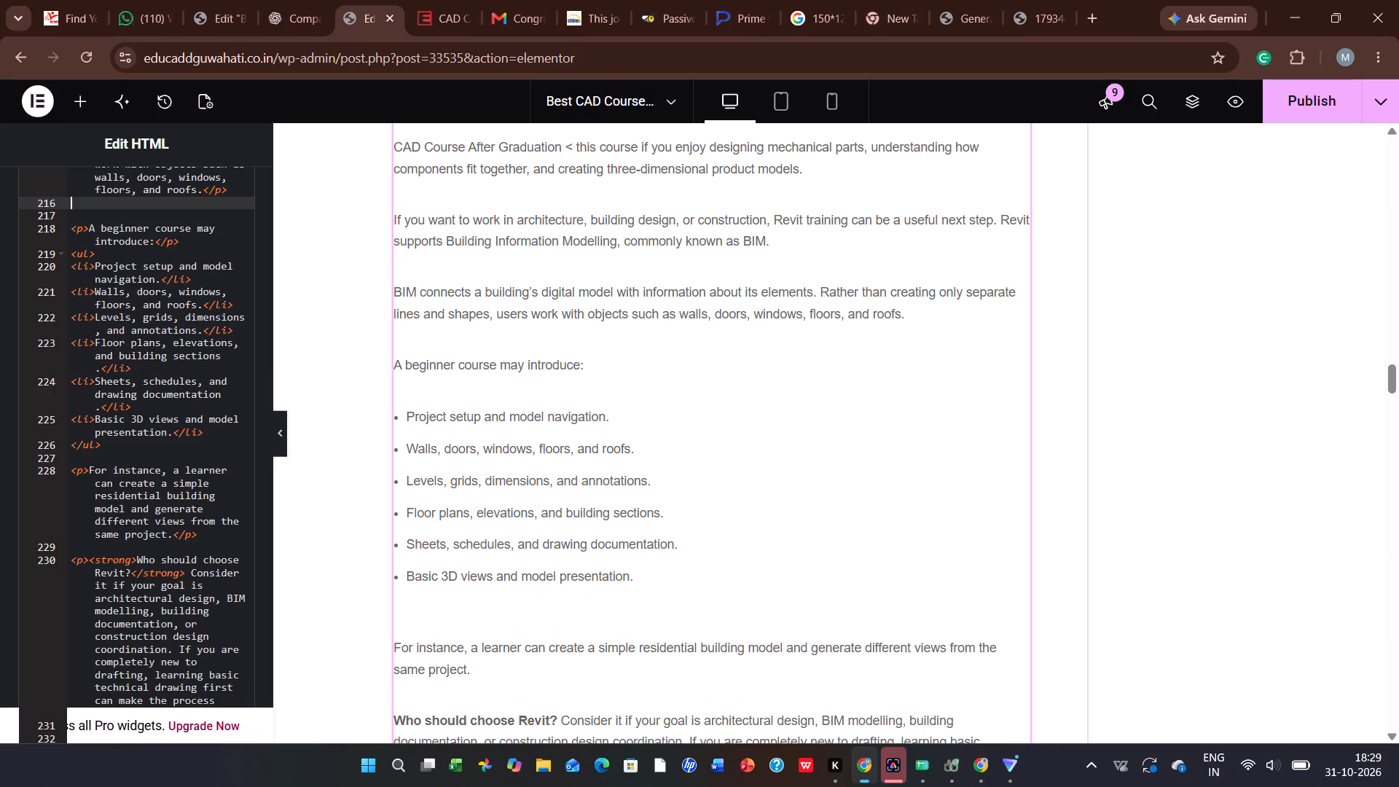
pyautogui.scroll(-1, 538, 361)
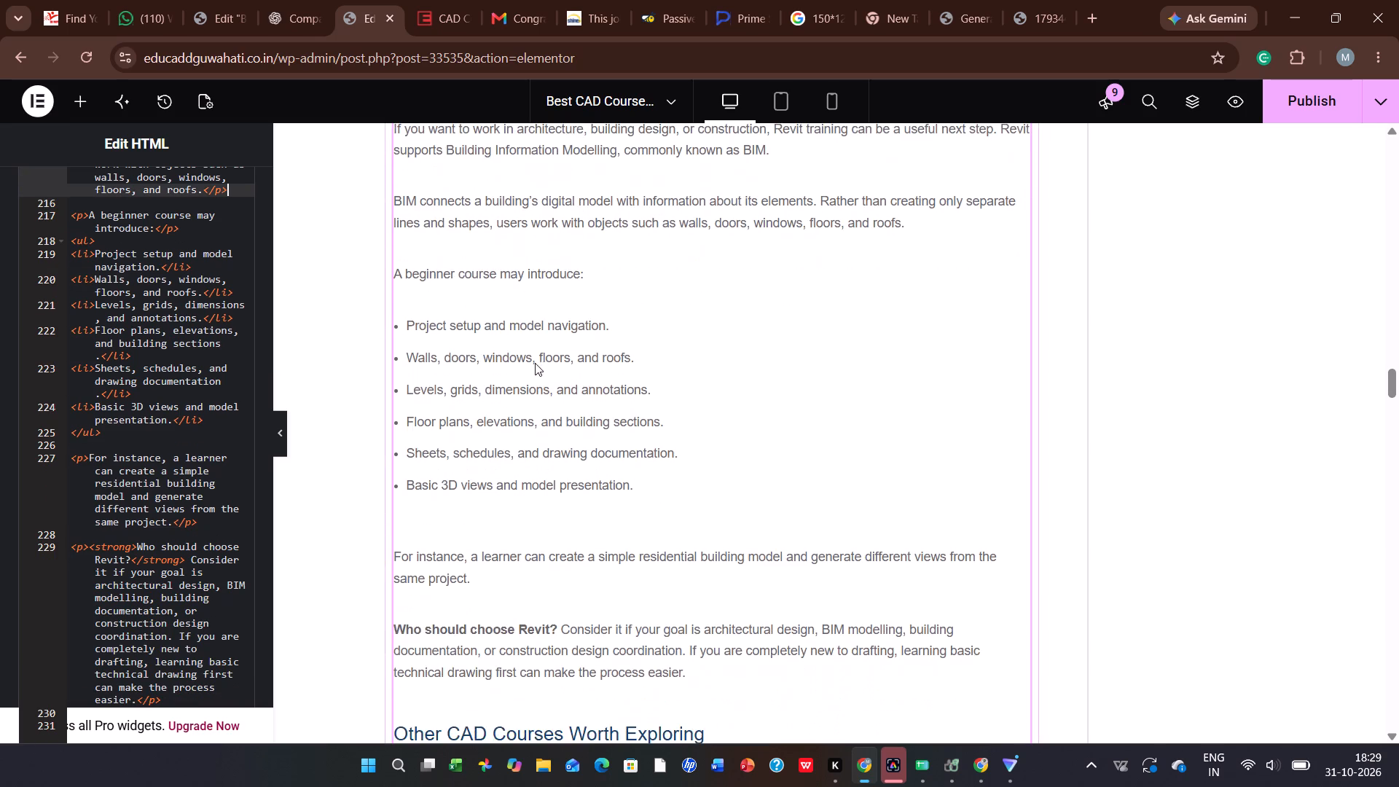
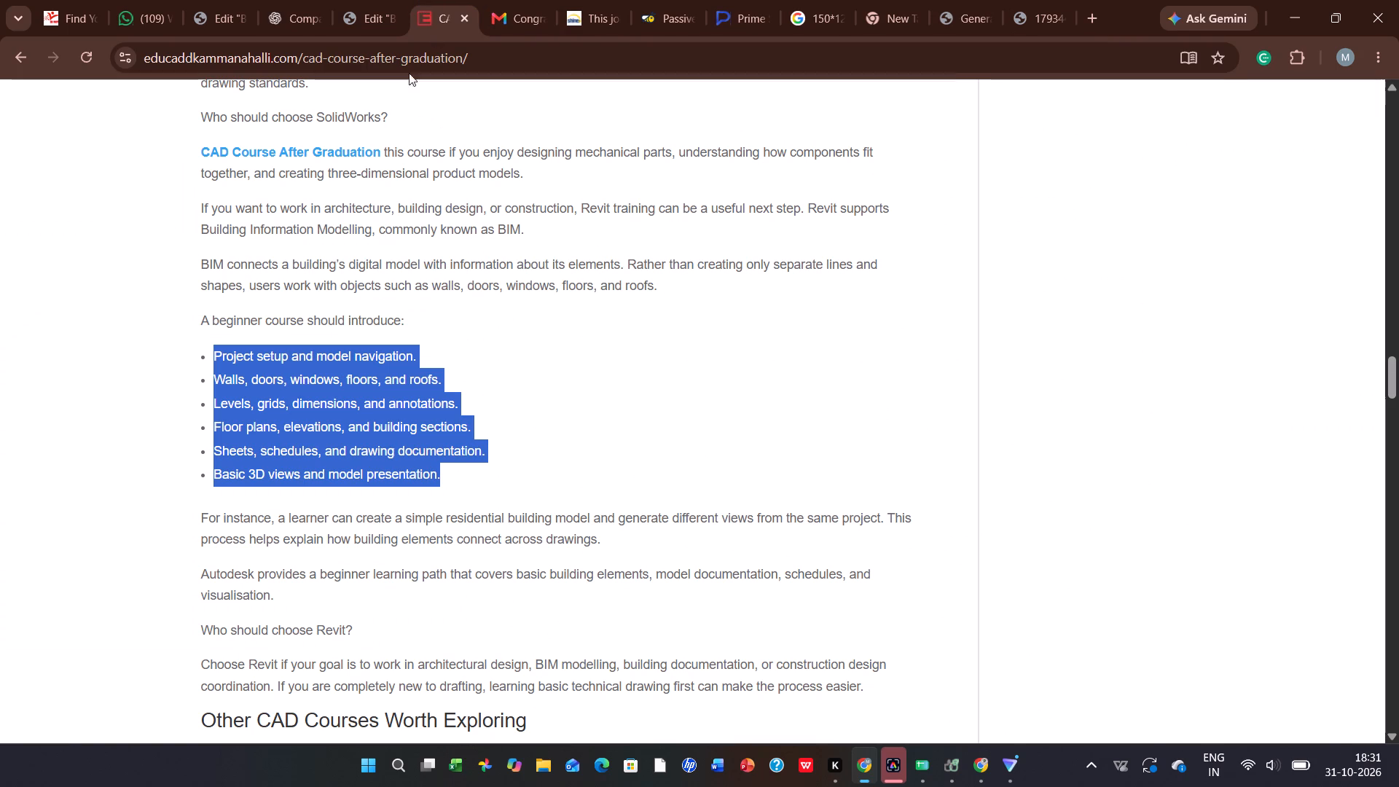
# Examine the draft's preview from the SolidWorks paragraphs through the Revit topics list to "Other CAD Courses Worth Exploring".
pyautogui.click(335, 0)
pyautogui.scroll(-1, 484, 316)
pyautogui.scroll(2, 484, 316)
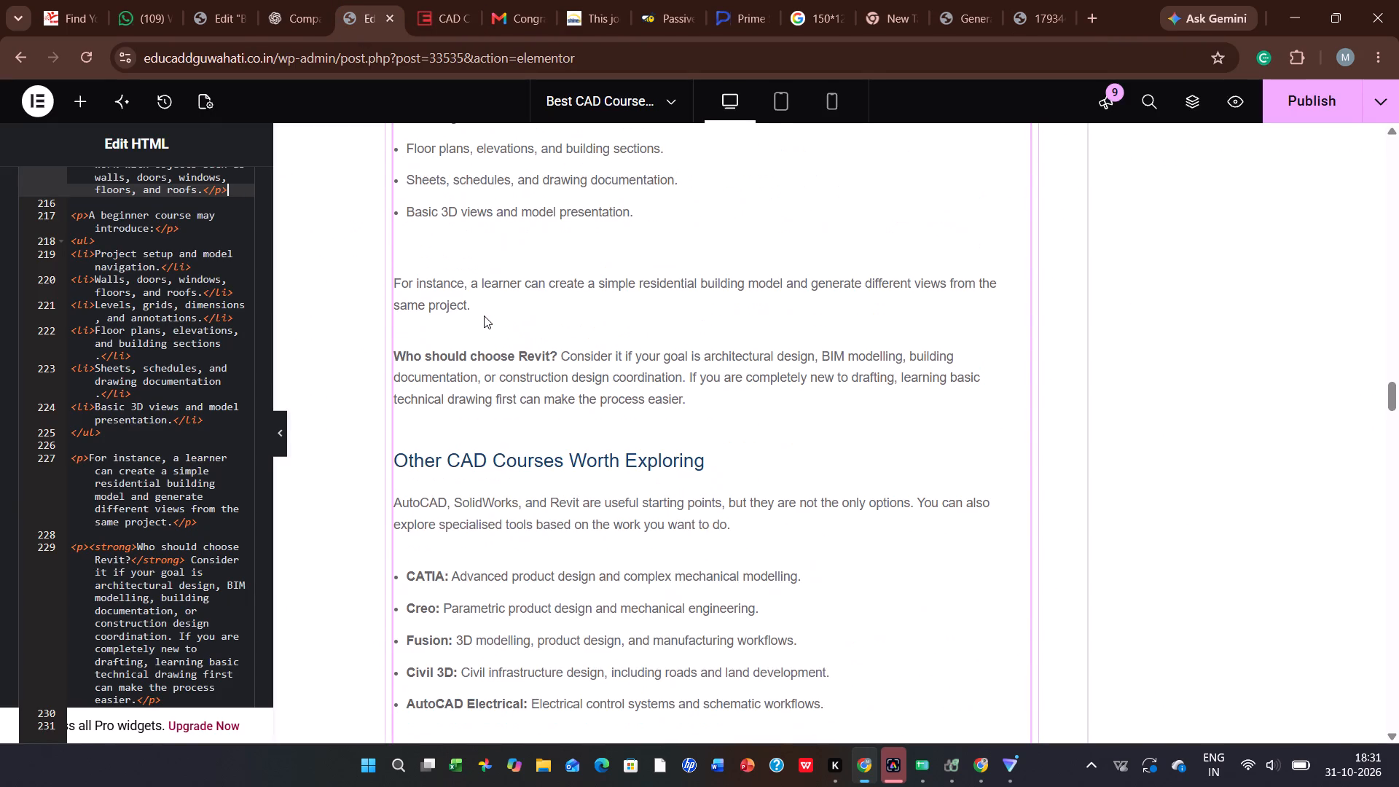
pyautogui.scroll(6, 484, 316)
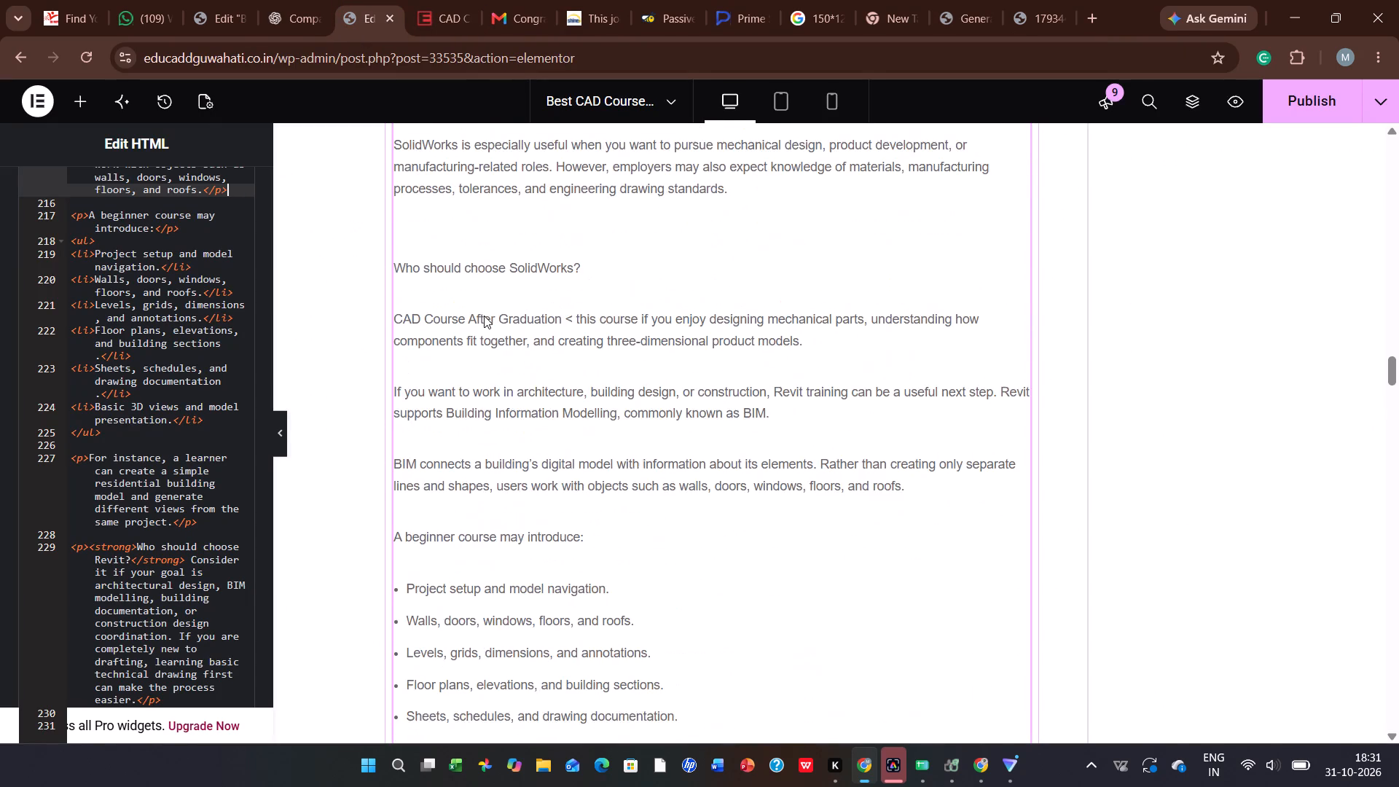
pyautogui.scroll(4, 484, 316)
pyautogui.scroll(-9, 483, 326)
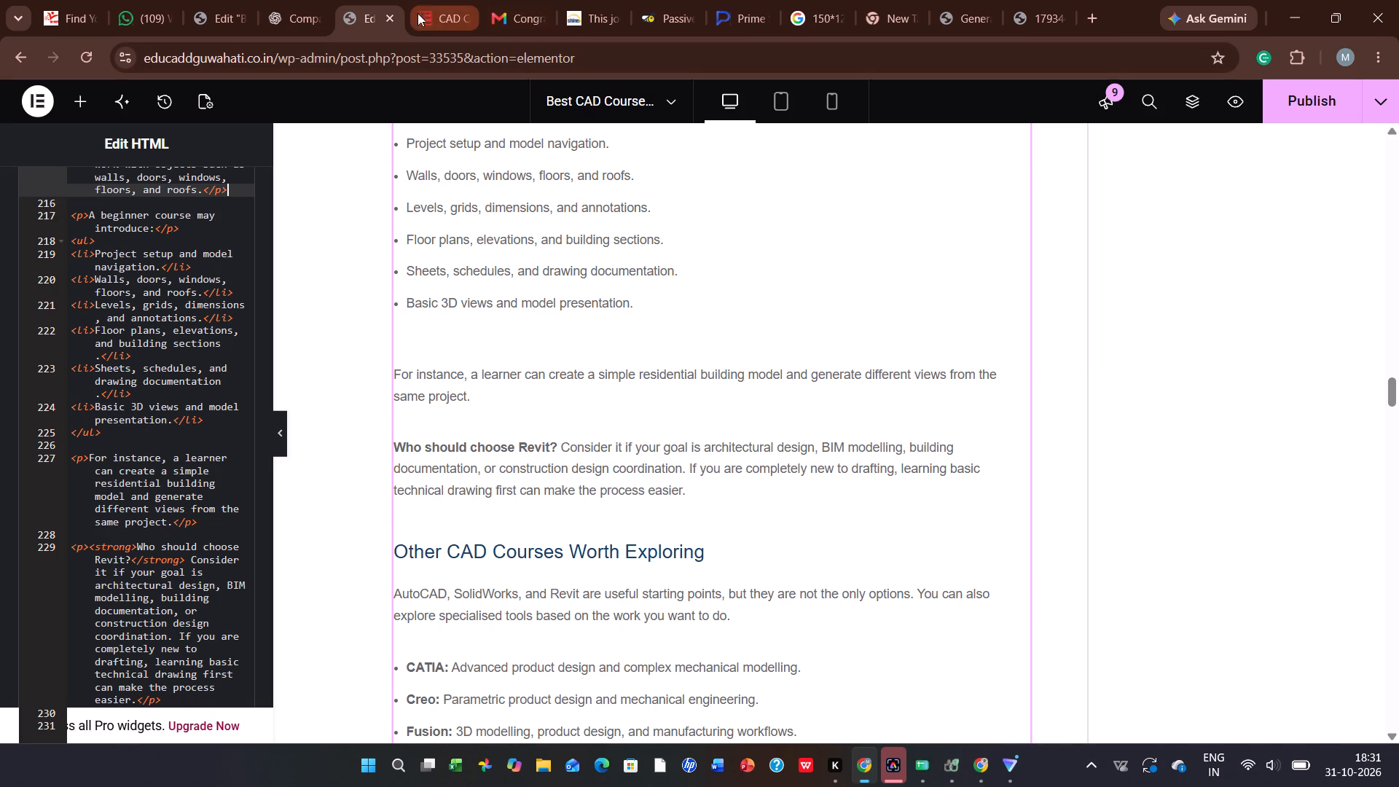
# Compare the end of the Revit section and the "Other CAD Courses Worth Exploring" section in the published article and the Guwahati post preview.
pyautogui.click(441, 0)
pyautogui.scroll(-3, 536, 380)
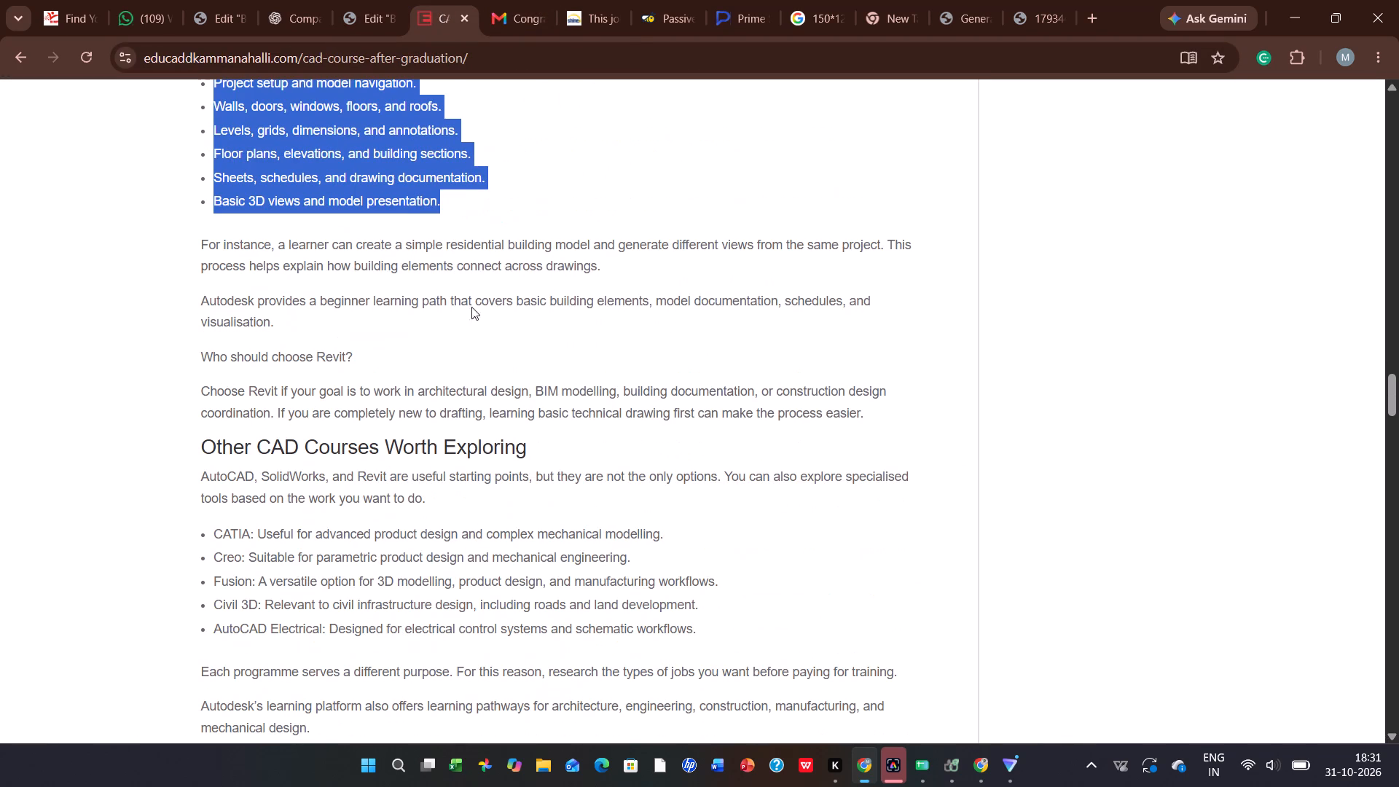
pyautogui.click(391, 0)
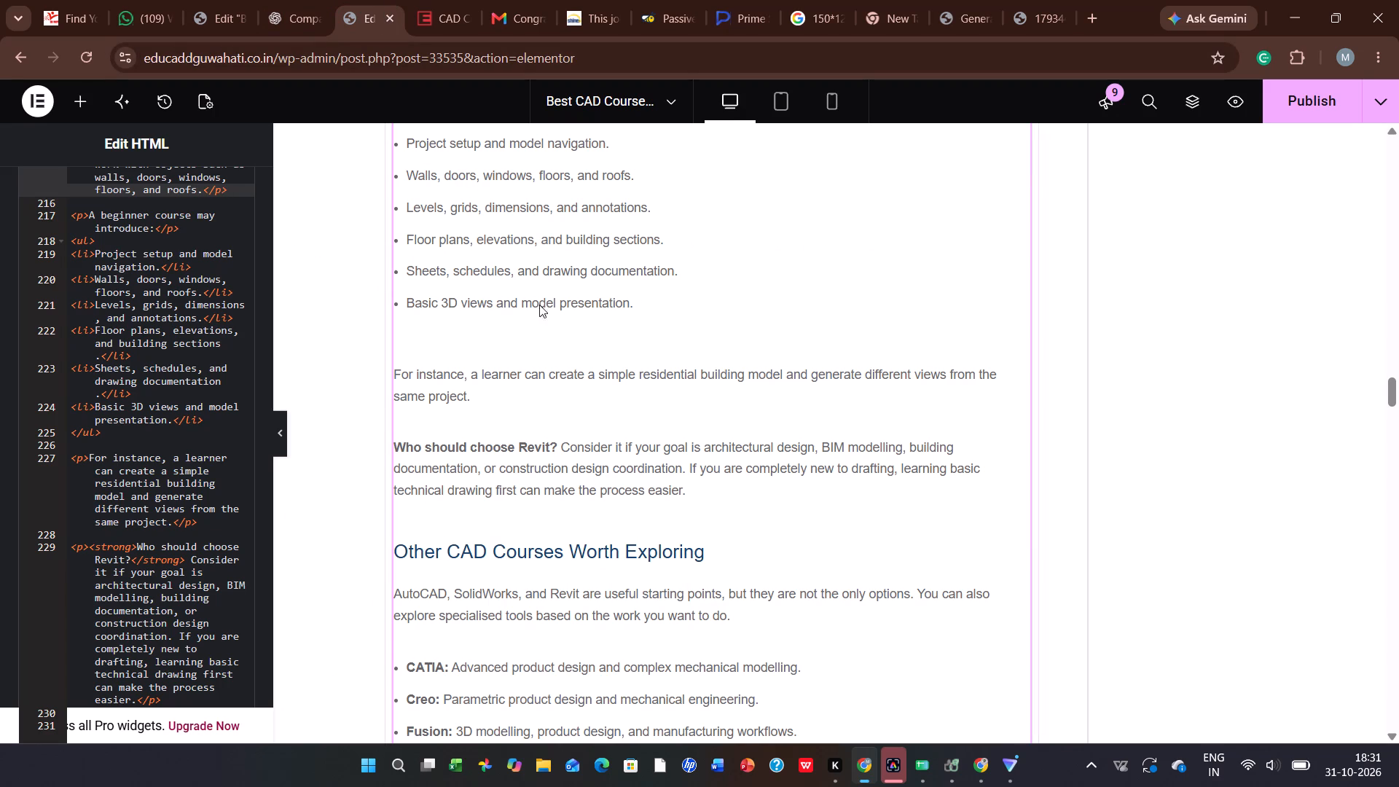
pyautogui.scroll(-1, 557, 334)
pyautogui.click(449, 0)
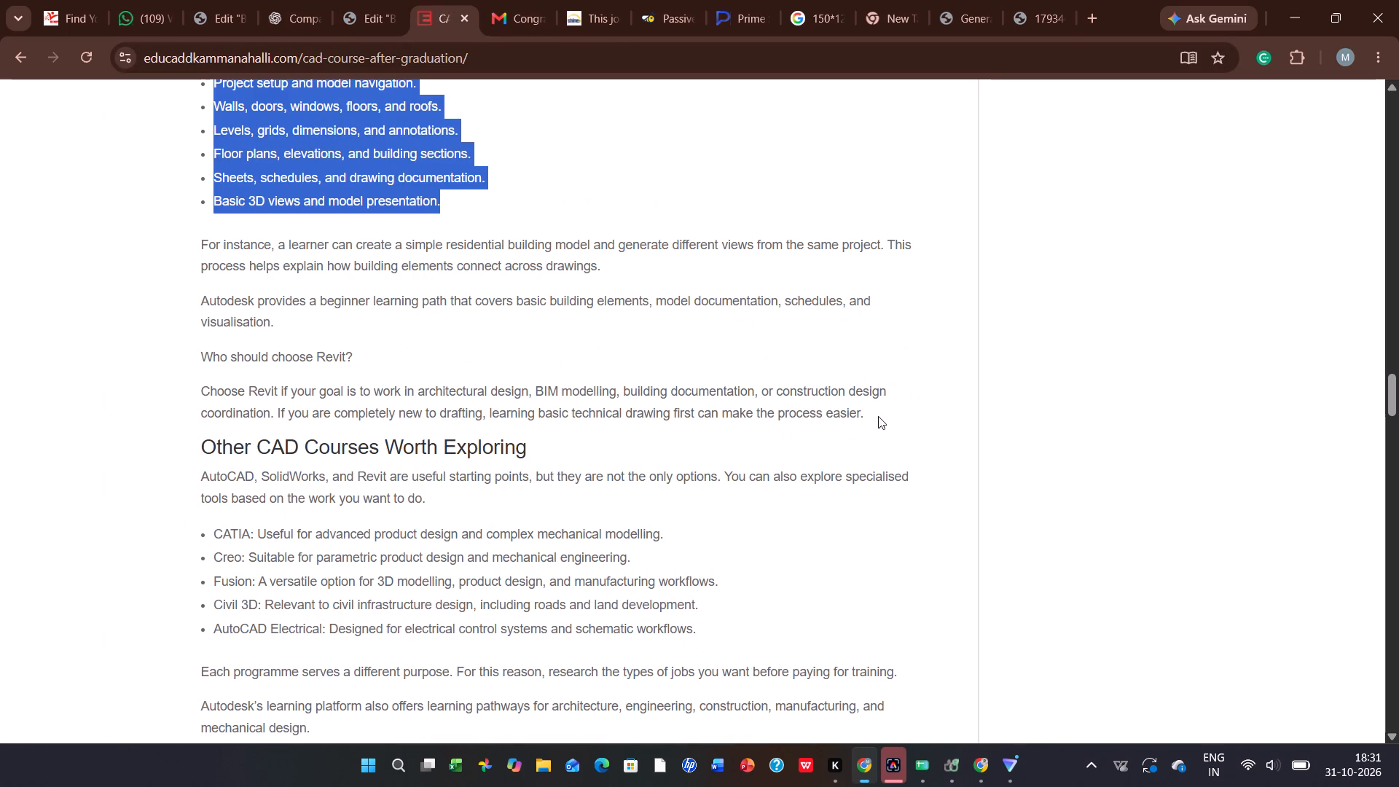
pyautogui.click(367, 0)
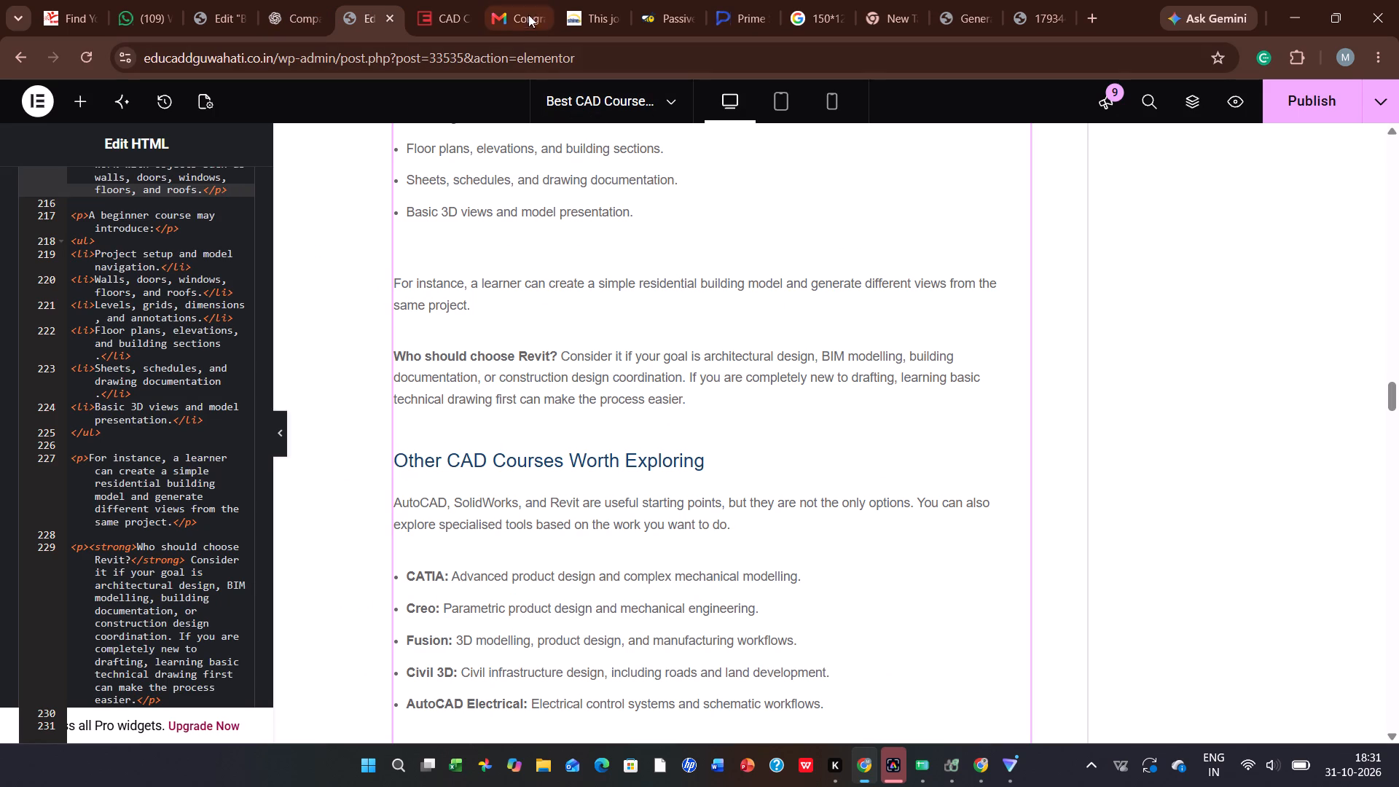
pyautogui.click(445, 1)
pyautogui.scroll(-2, 539, 355)
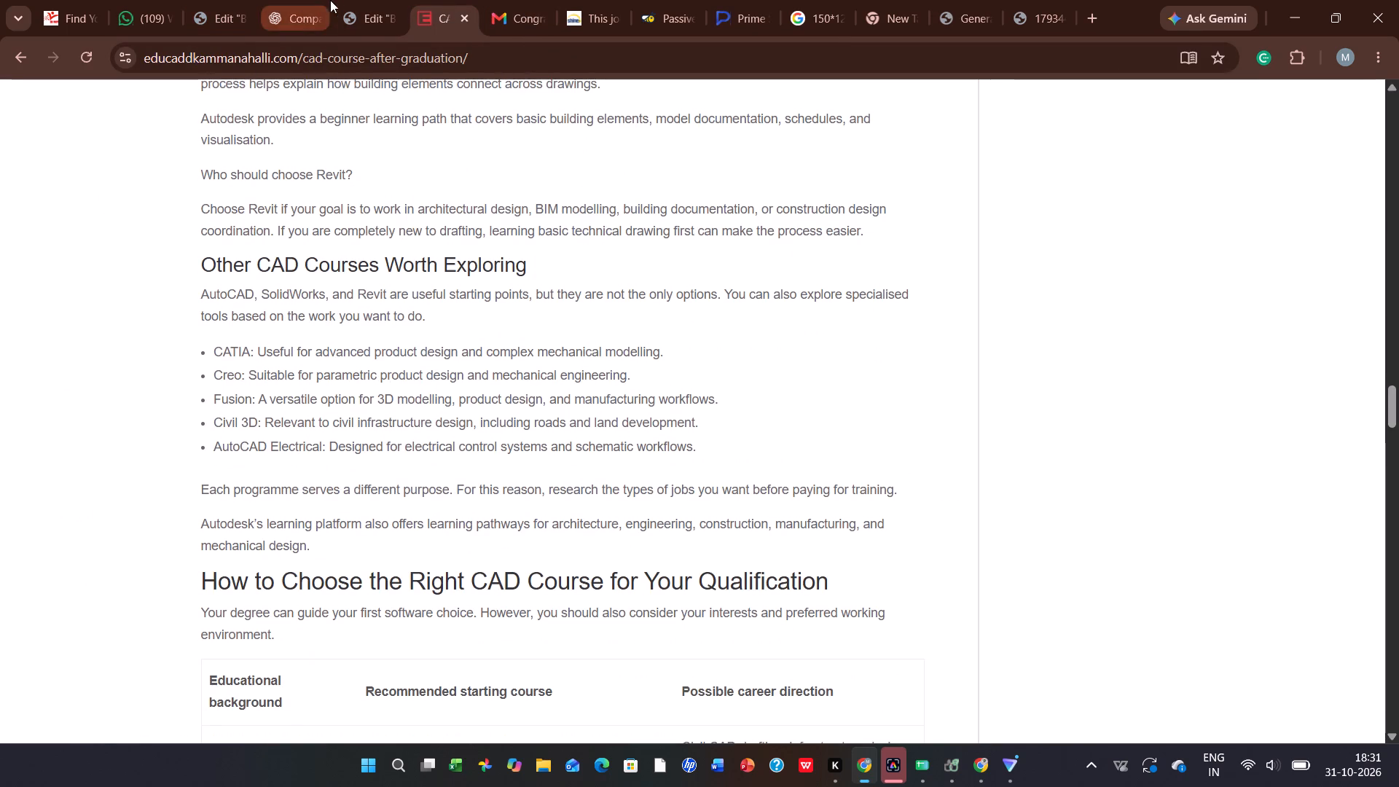
pyautogui.click(337, 0)
pyautogui.scroll(-2, 489, 375)
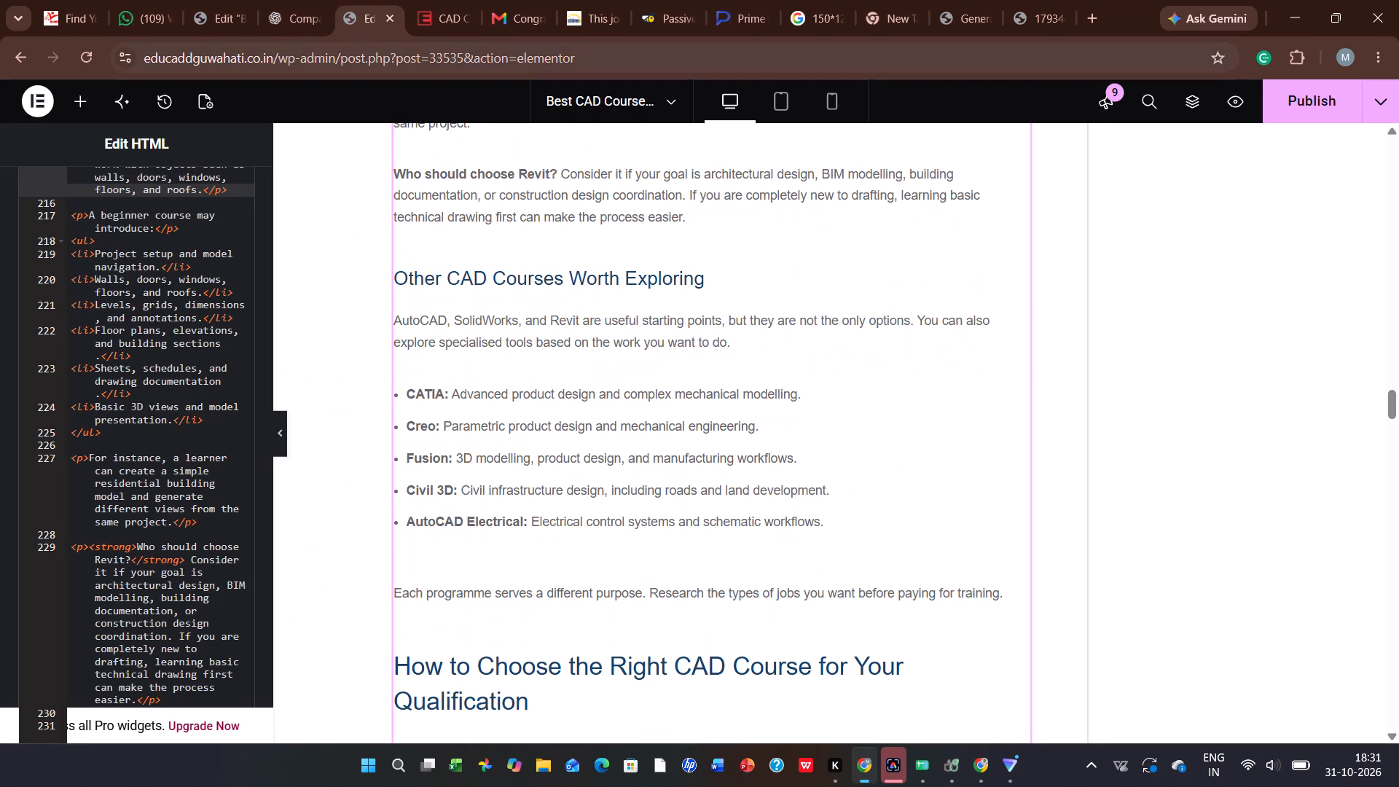
# Compare the text after the other CAD courses list and the start of "How to Choose the Right CAD Course for Your Qualification" in both pages.
pyautogui.click(463, 15)
pyautogui.scroll(-2, 697, 493)
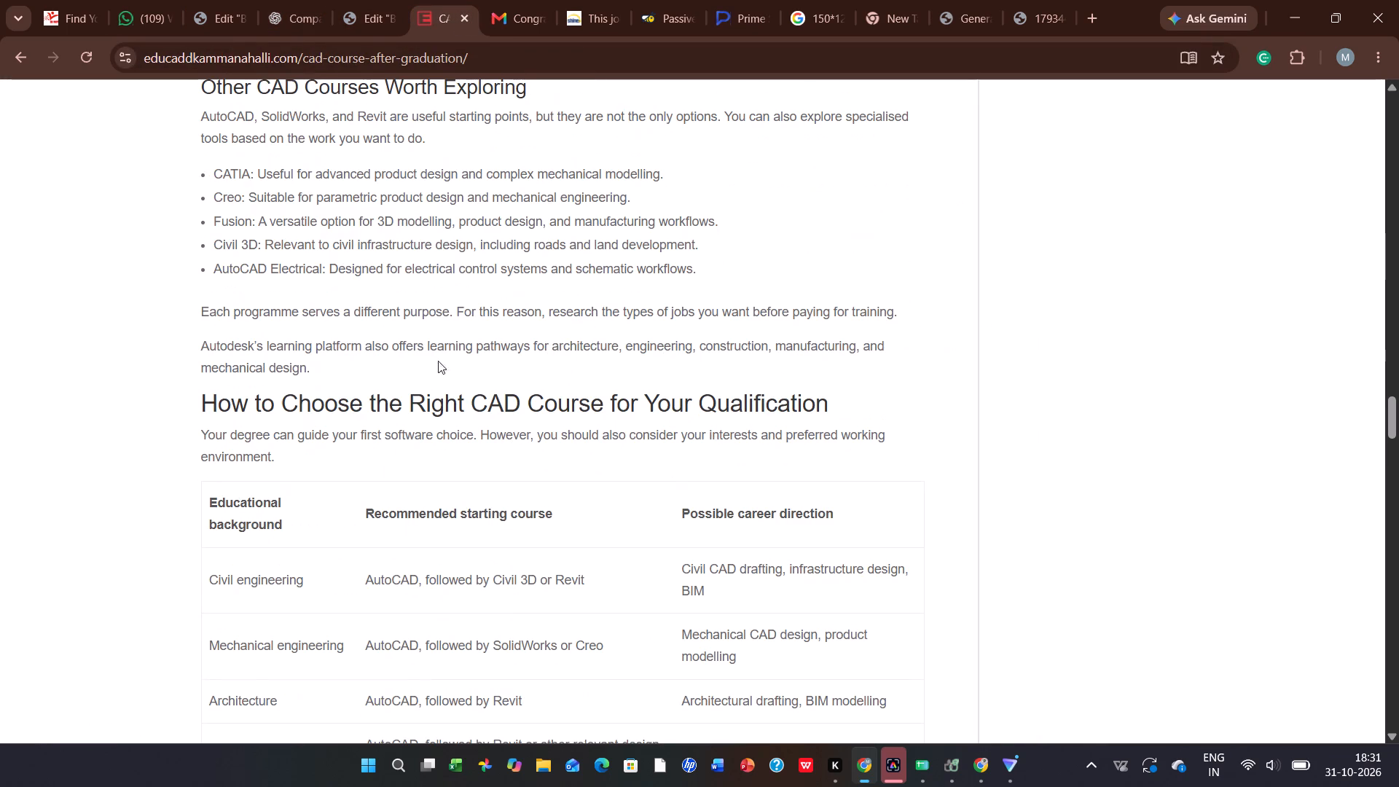
pyautogui.click(370, 0)
pyautogui.scroll(-2, 498, 551)
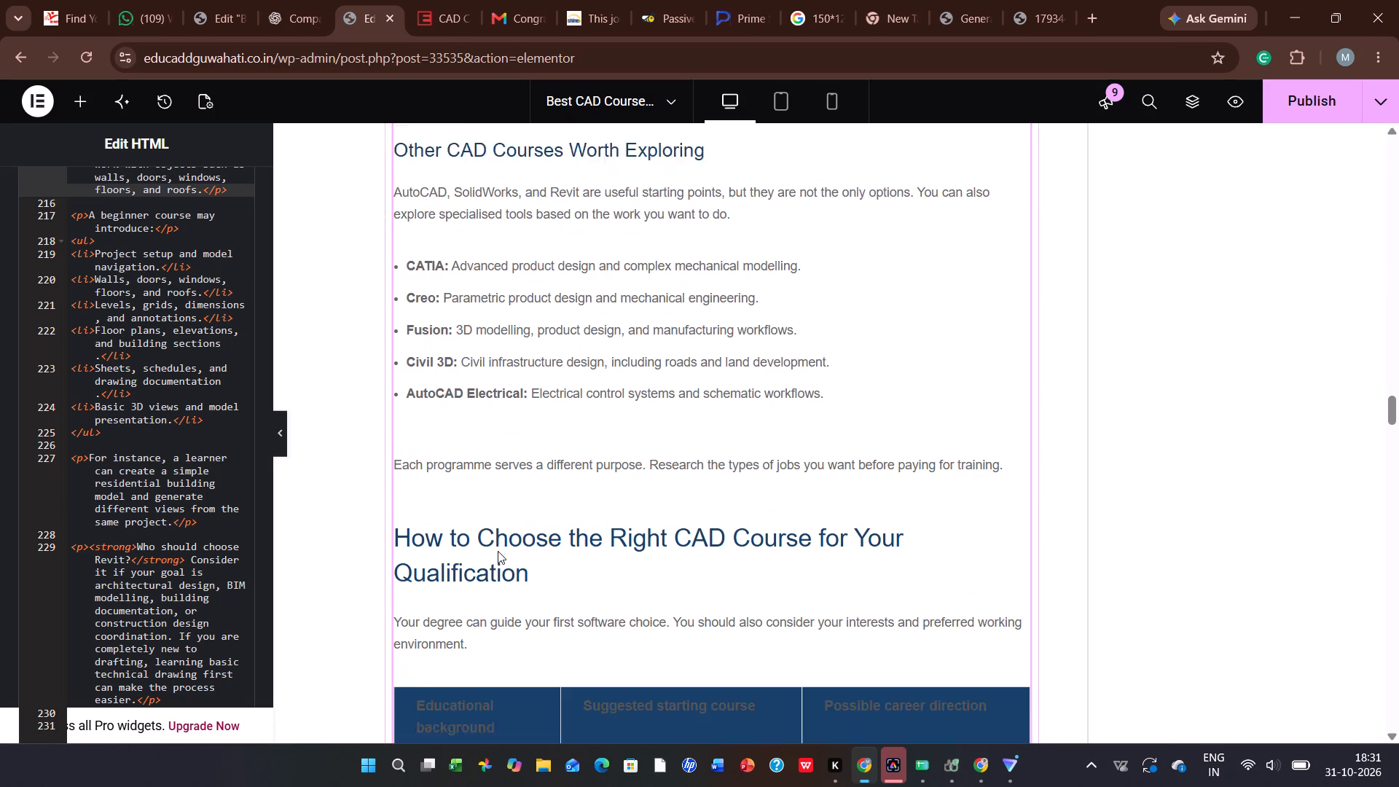
pyautogui.scroll(-2, 498, 551)
pyautogui.click(442, 0)
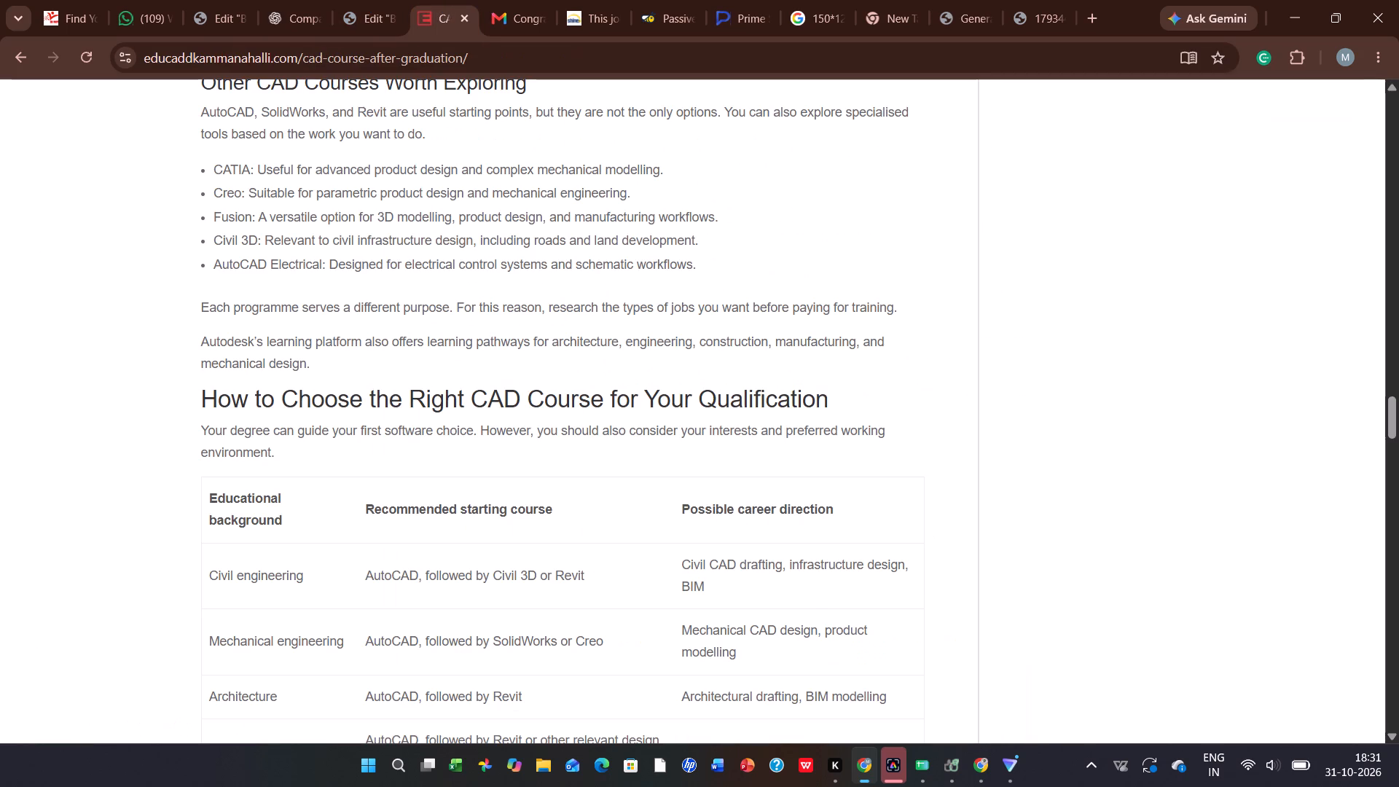
pyautogui.scroll(-3, 437, 219)
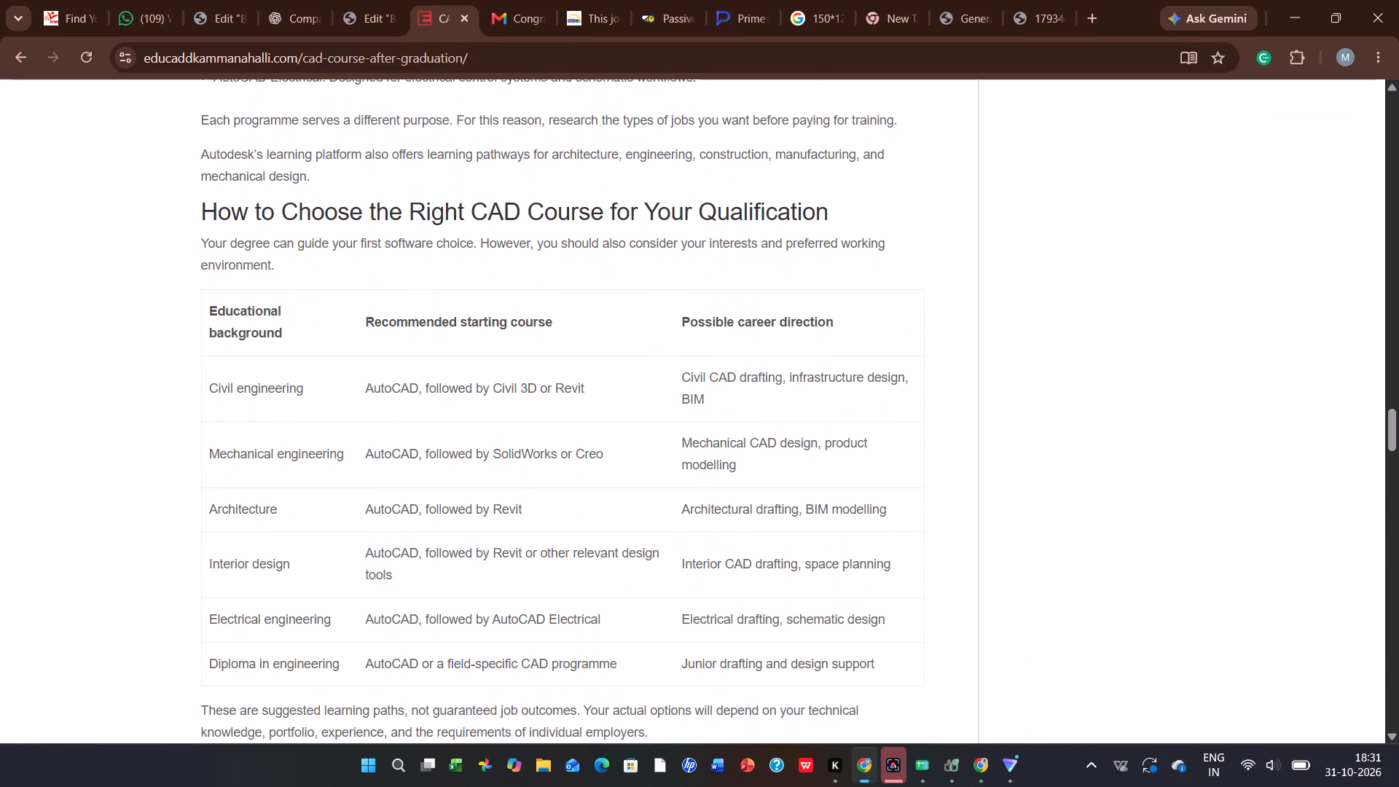
pyautogui.click(376, 7)
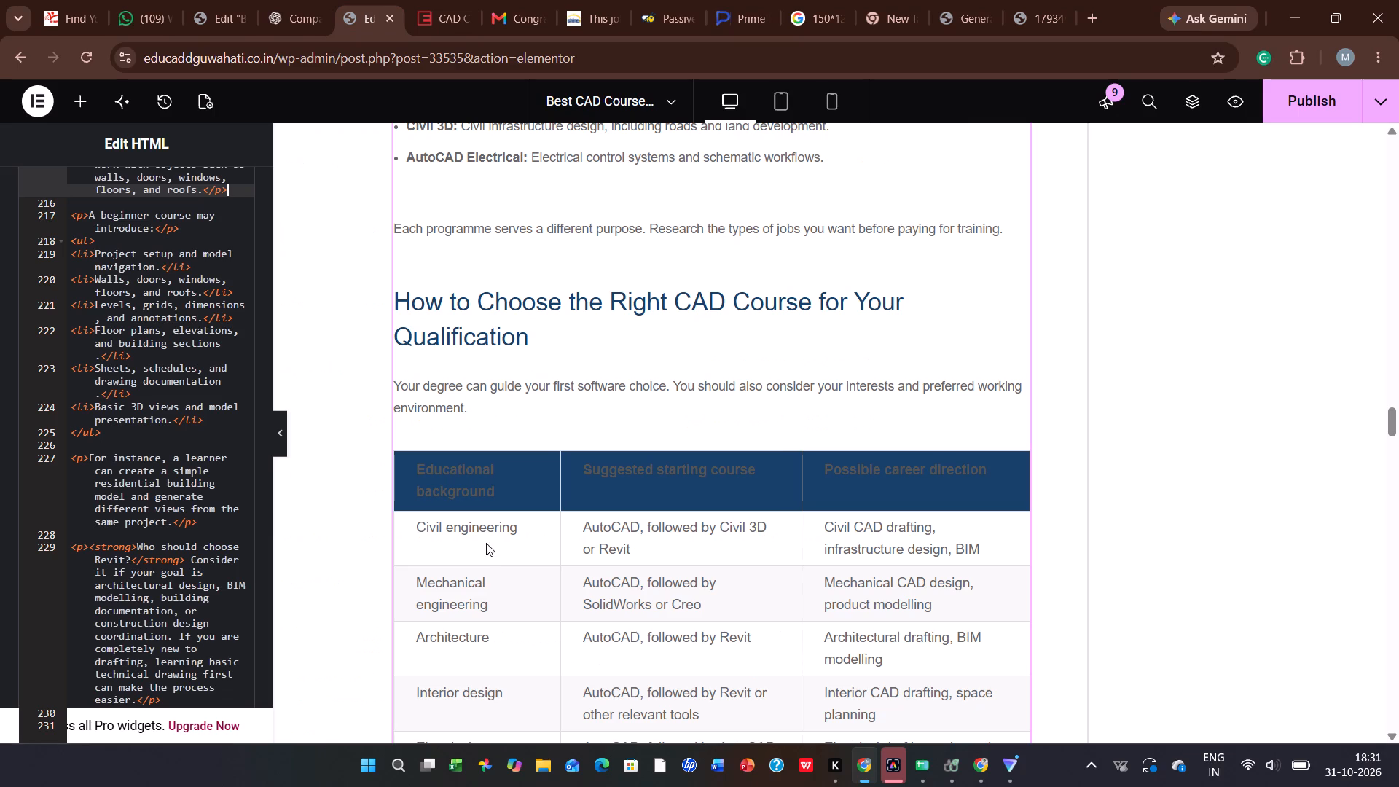
# Examine the post's HTML code from the Revit section through the other CAD courses list to the qualification table.
pyautogui.click(479, 501)
pyautogui.scroll(-2, 171, 510)
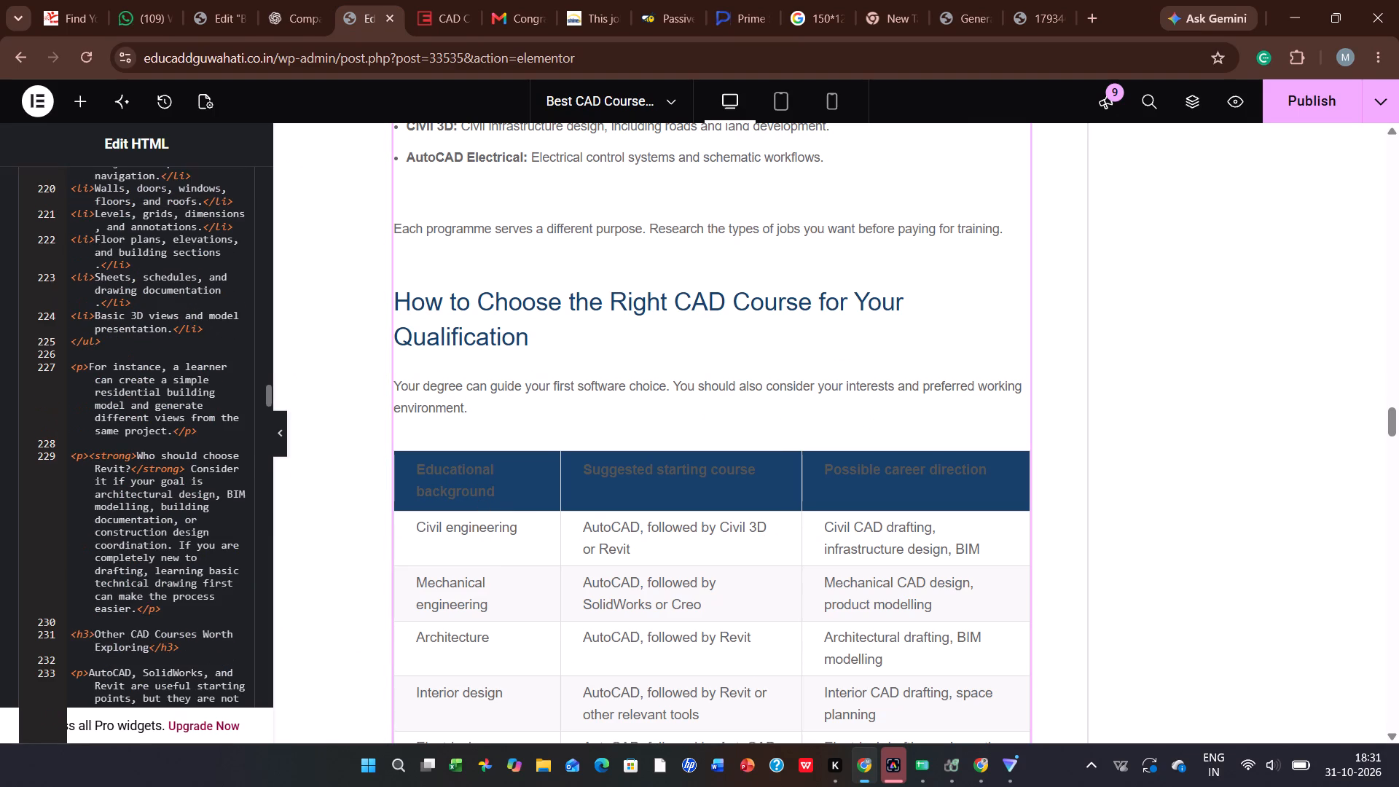
pyautogui.scroll(-3, 178, 503)
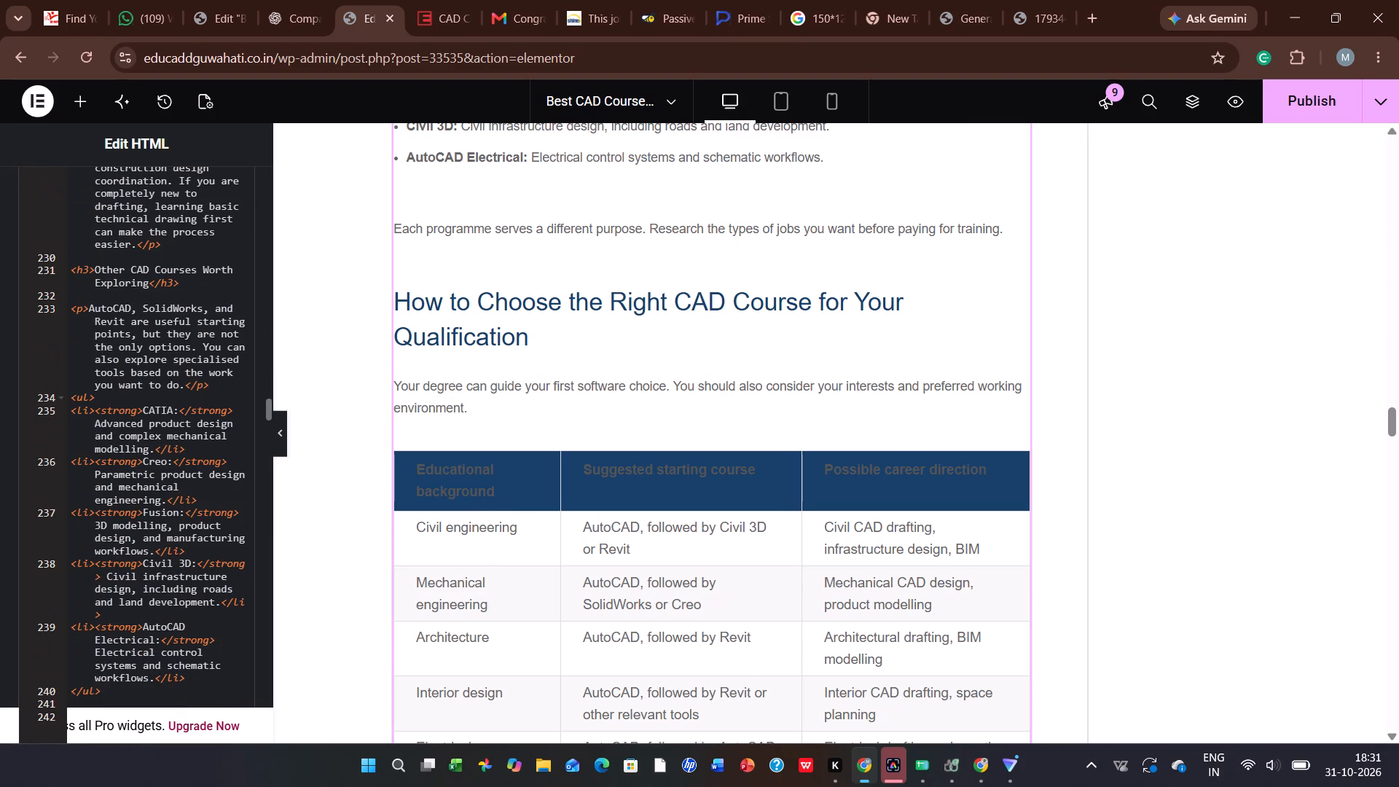
pyautogui.scroll(-1, 153, 423)
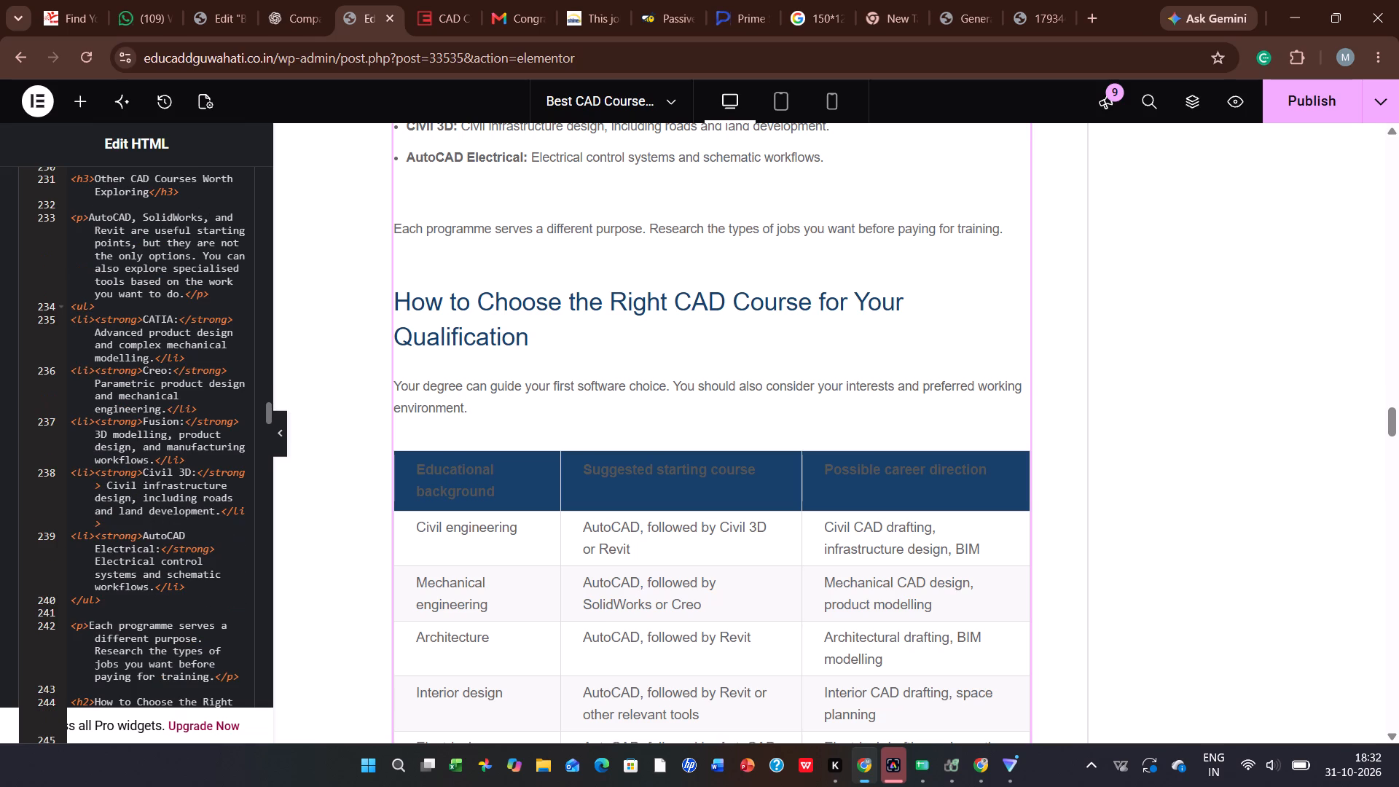
pyautogui.scroll(2, 154, 426)
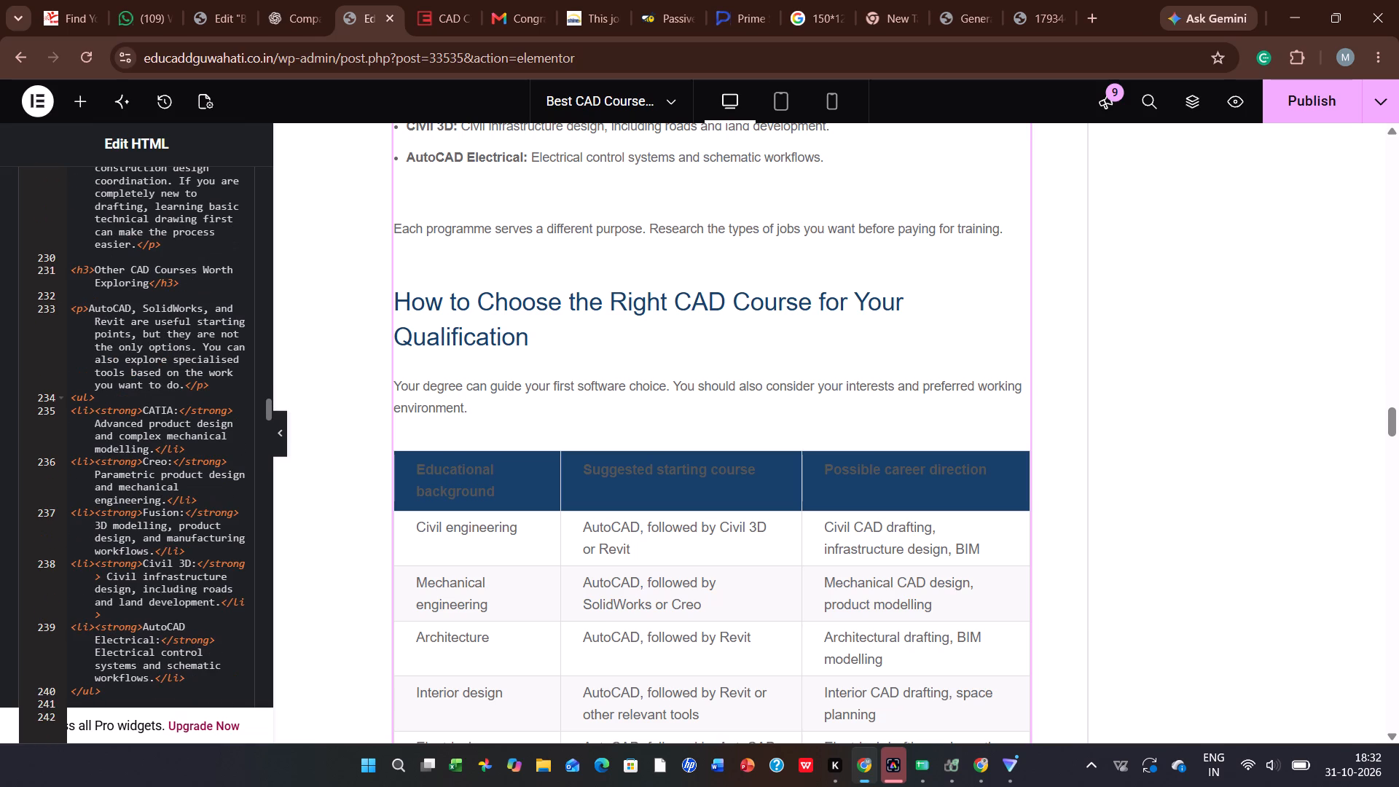
pyautogui.scroll(2, 154, 426)
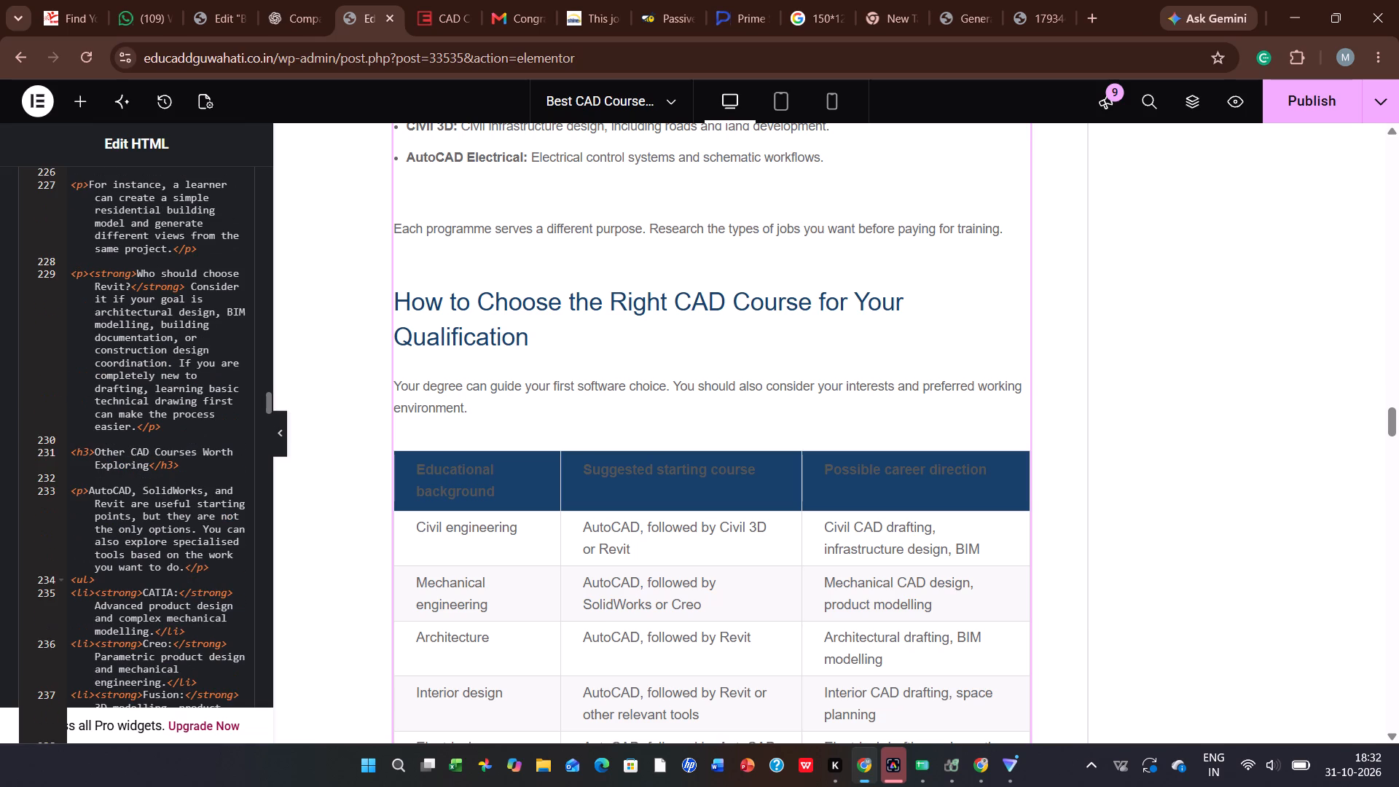
pyautogui.scroll(6, 154, 426)
pyautogui.scroll(-13, 154, 426)
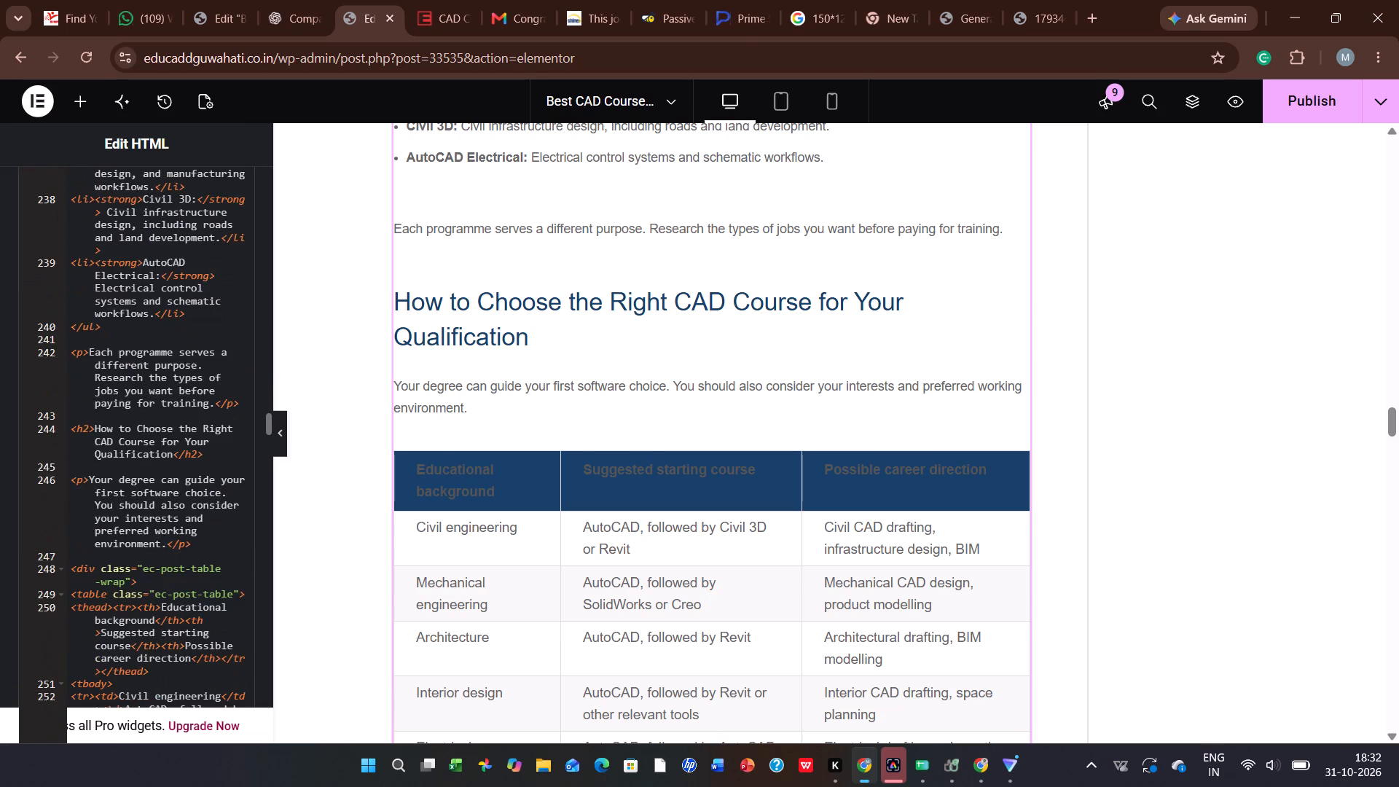
pyautogui.scroll(-2, 154, 452)
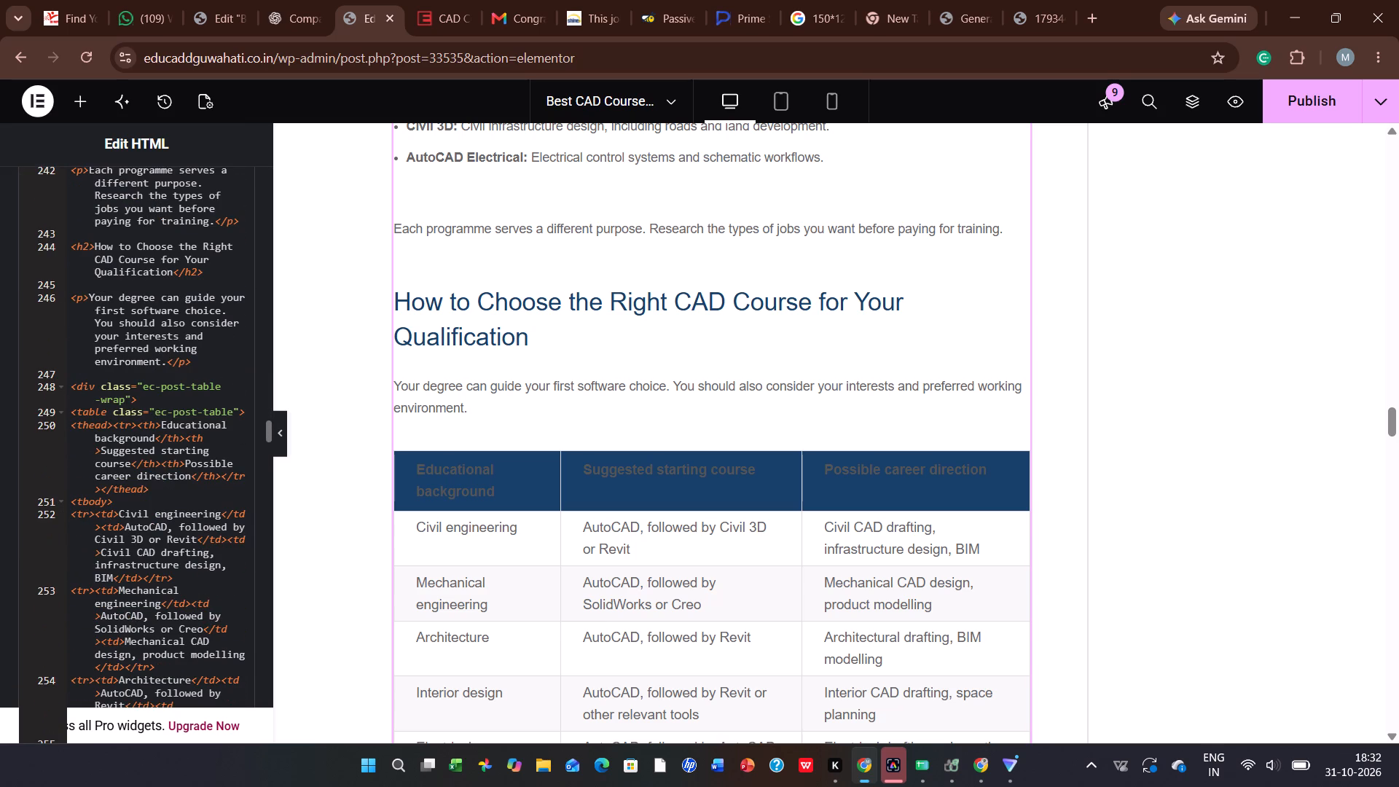
# Compare the qualification table and its closing paragraphs in the post preview with the published article.
pyautogui.scroll(-3, 498, 411)
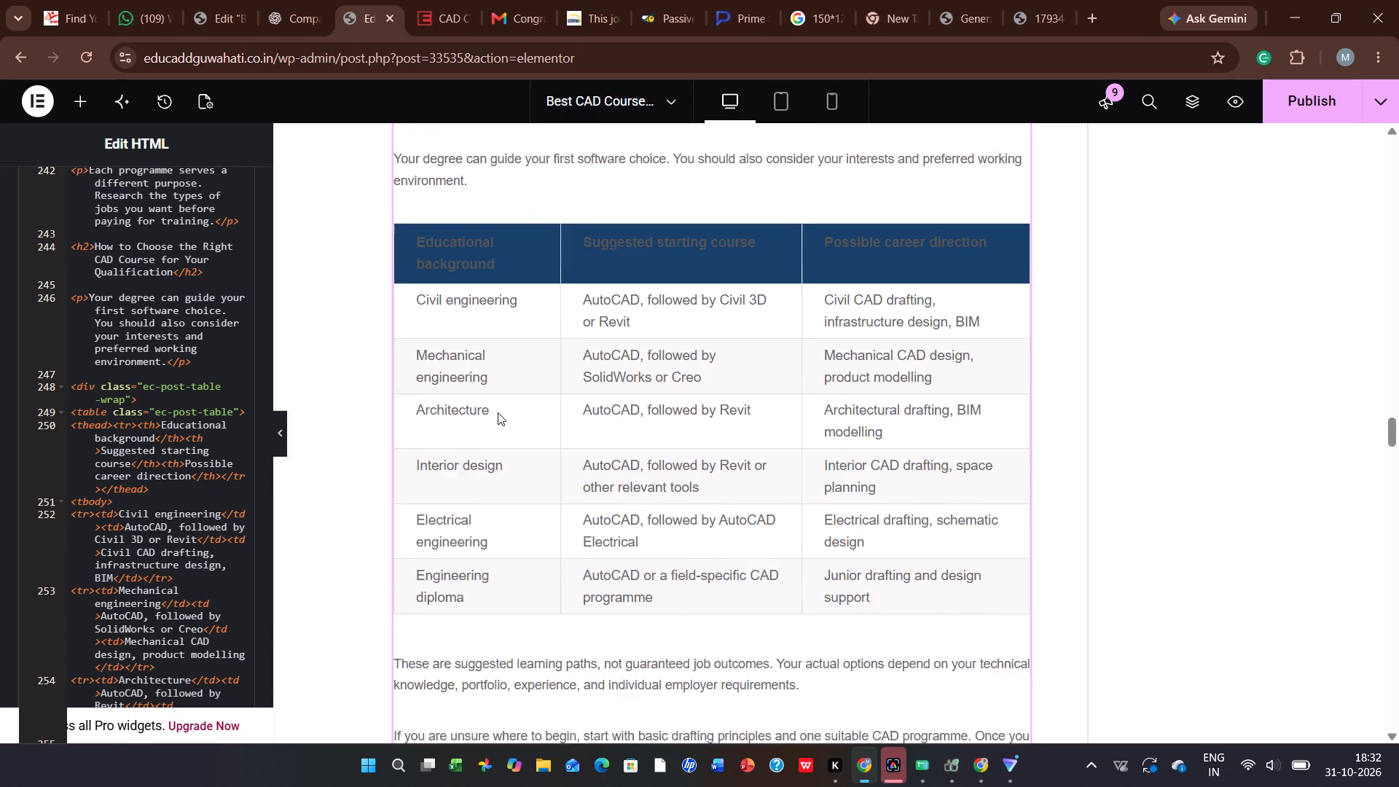
pyautogui.scroll(-4, 492, 417)
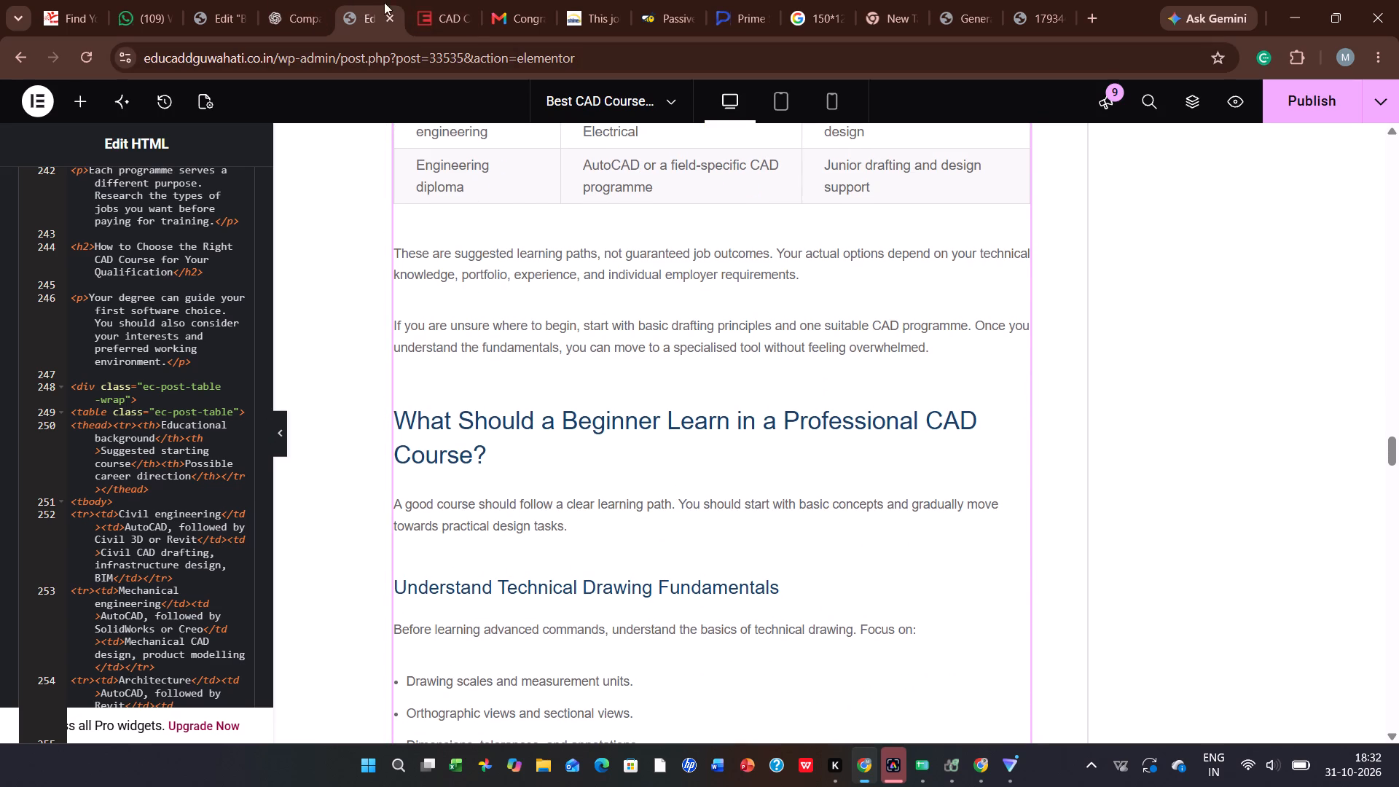
pyautogui.click(423, 0)
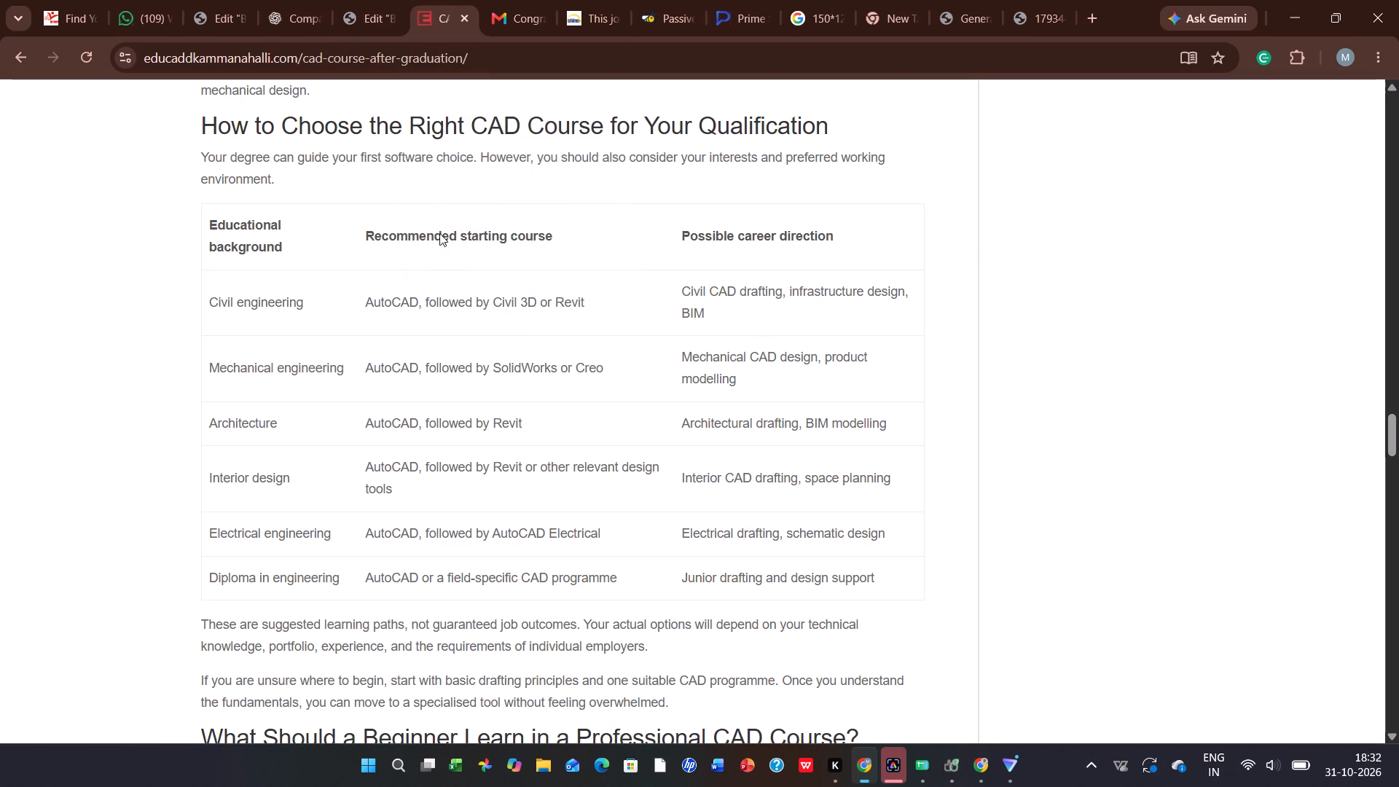
pyautogui.scroll(-2, 395, 393)
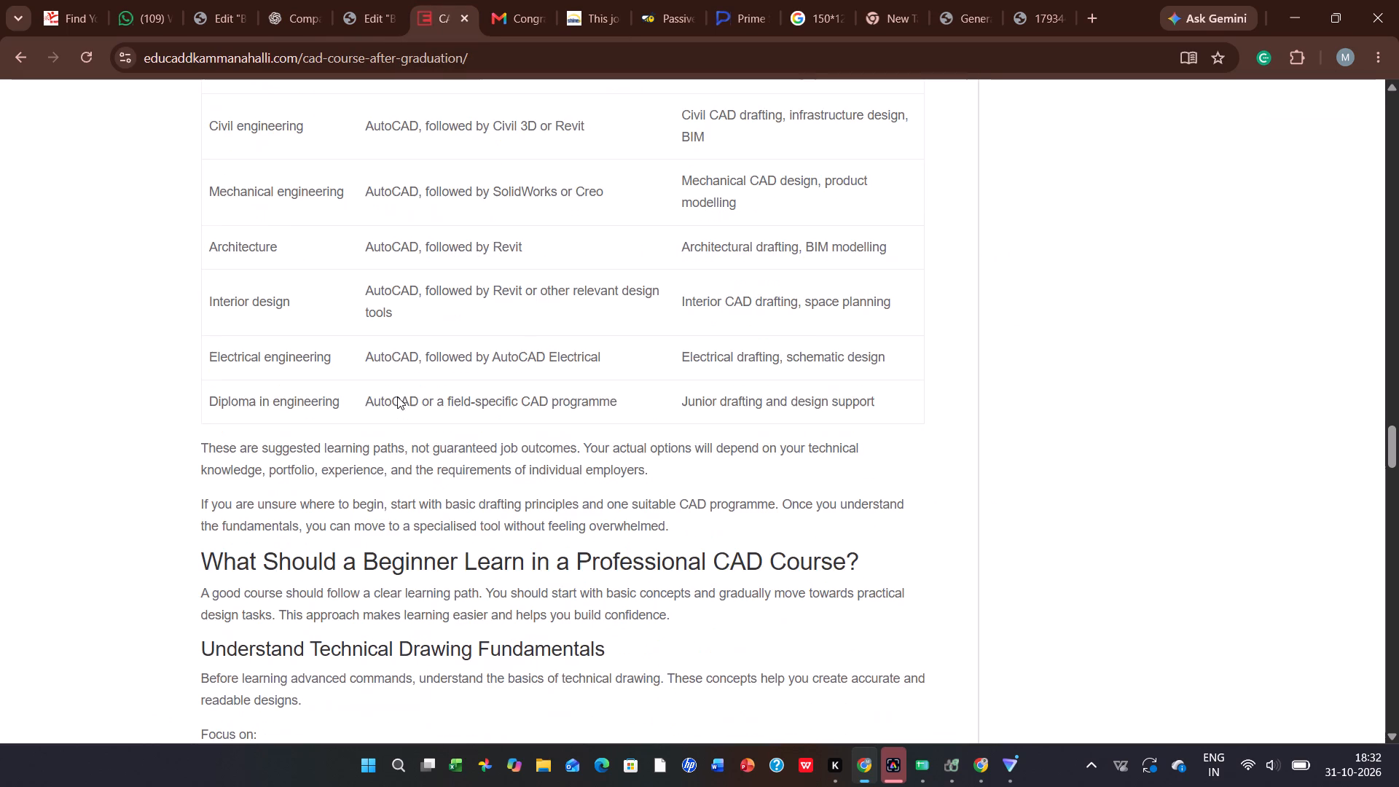
pyautogui.scroll(-2, 397, 396)
pyautogui.scroll(-1, 447, 319)
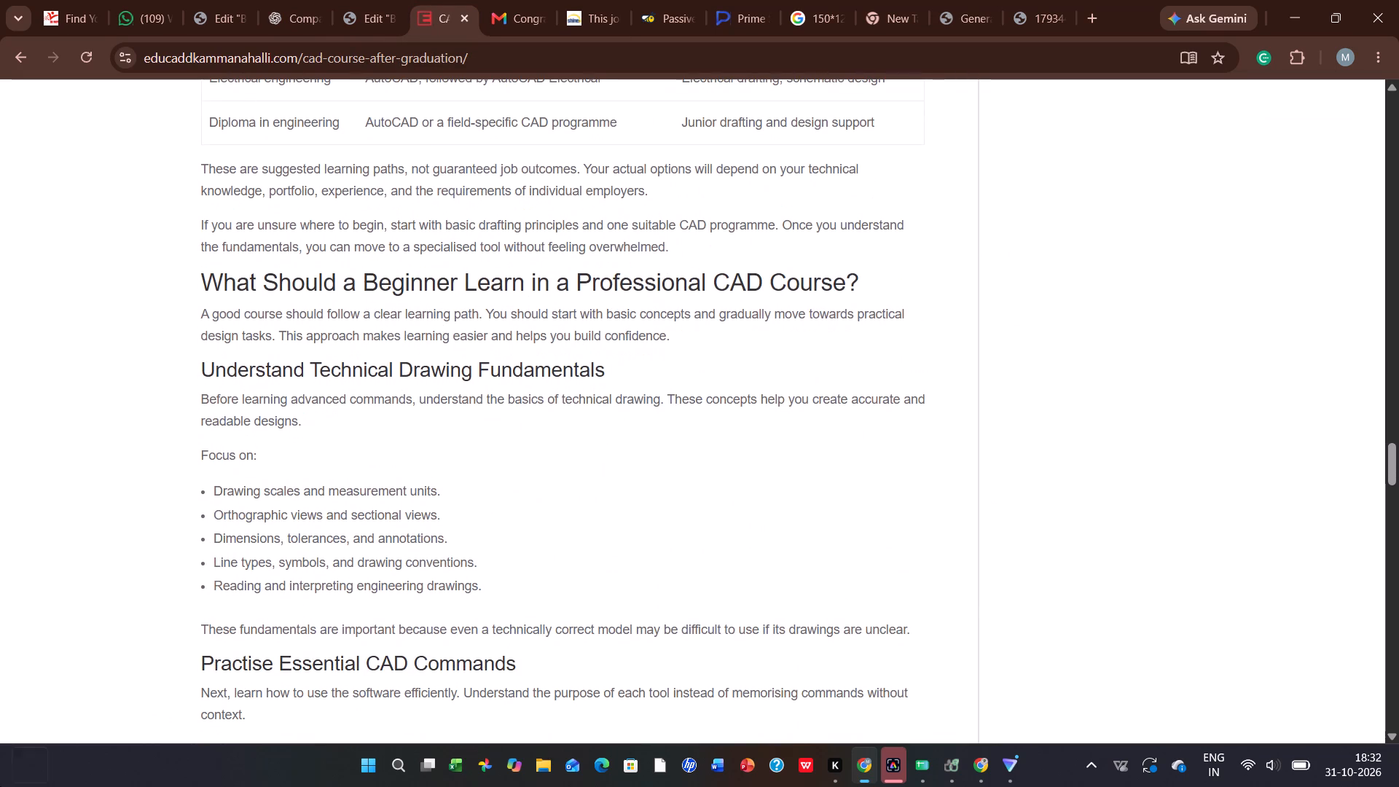
# Compare the "What Should a Beginner Learn in a Professional CAD Course?" and "Understand Technical Drawing Fundamentals" sections between the preview and the published article.
pyautogui.click(354, 1)
pyautogui.scroll(-2, 745, 410)
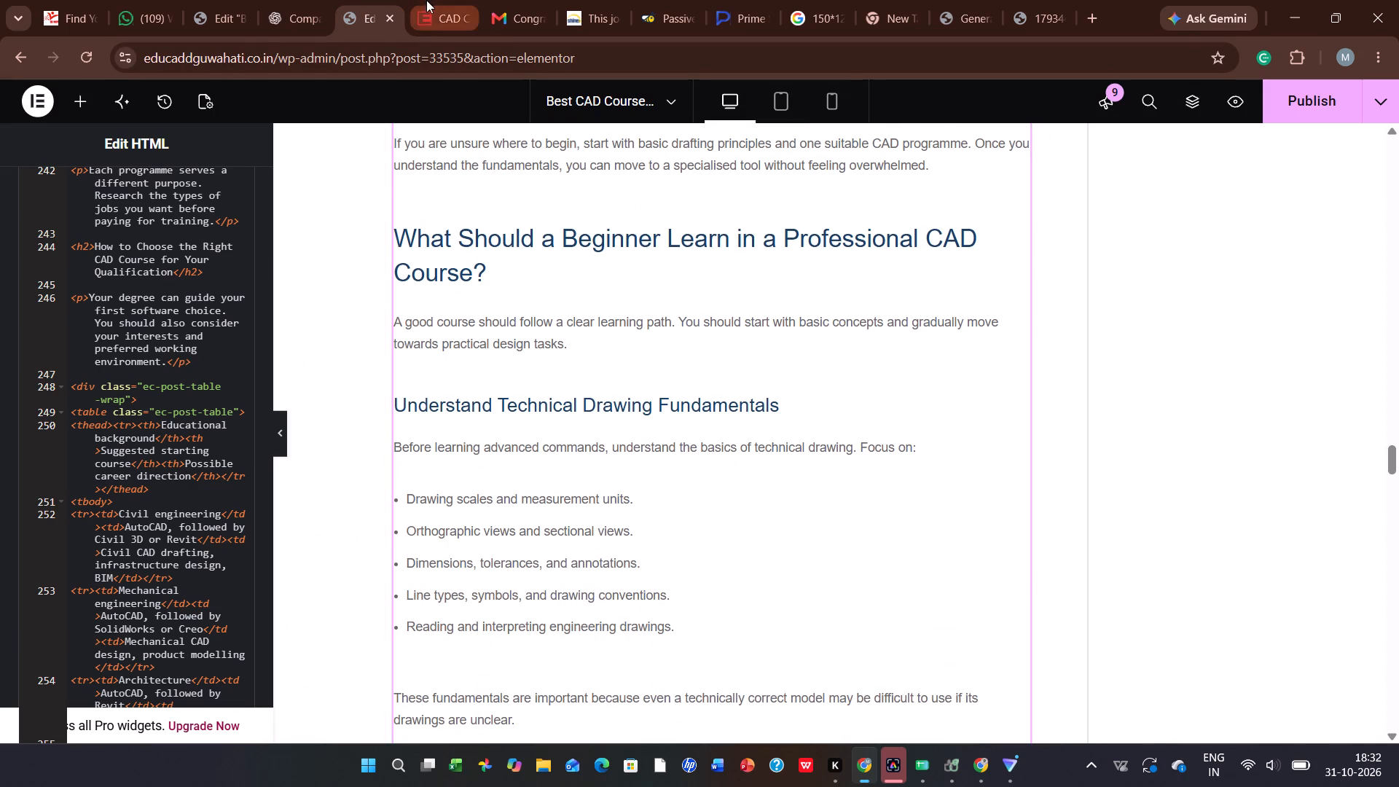
pyautogui.click(426, 0)
pyautogui.scroll(-1, 613, 318)
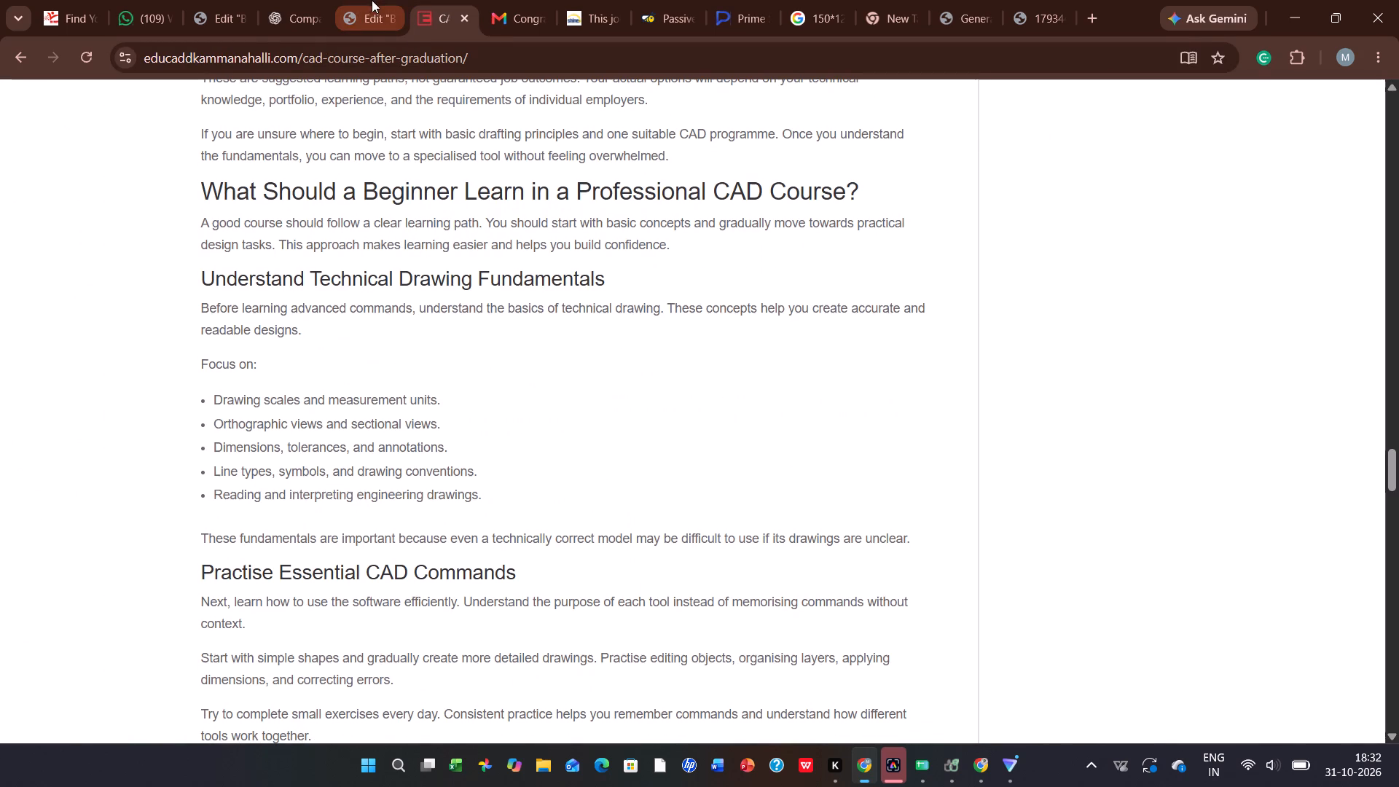
pyautogui.click(372, 0)
pyautogui.scroll(-1, 612, 316)
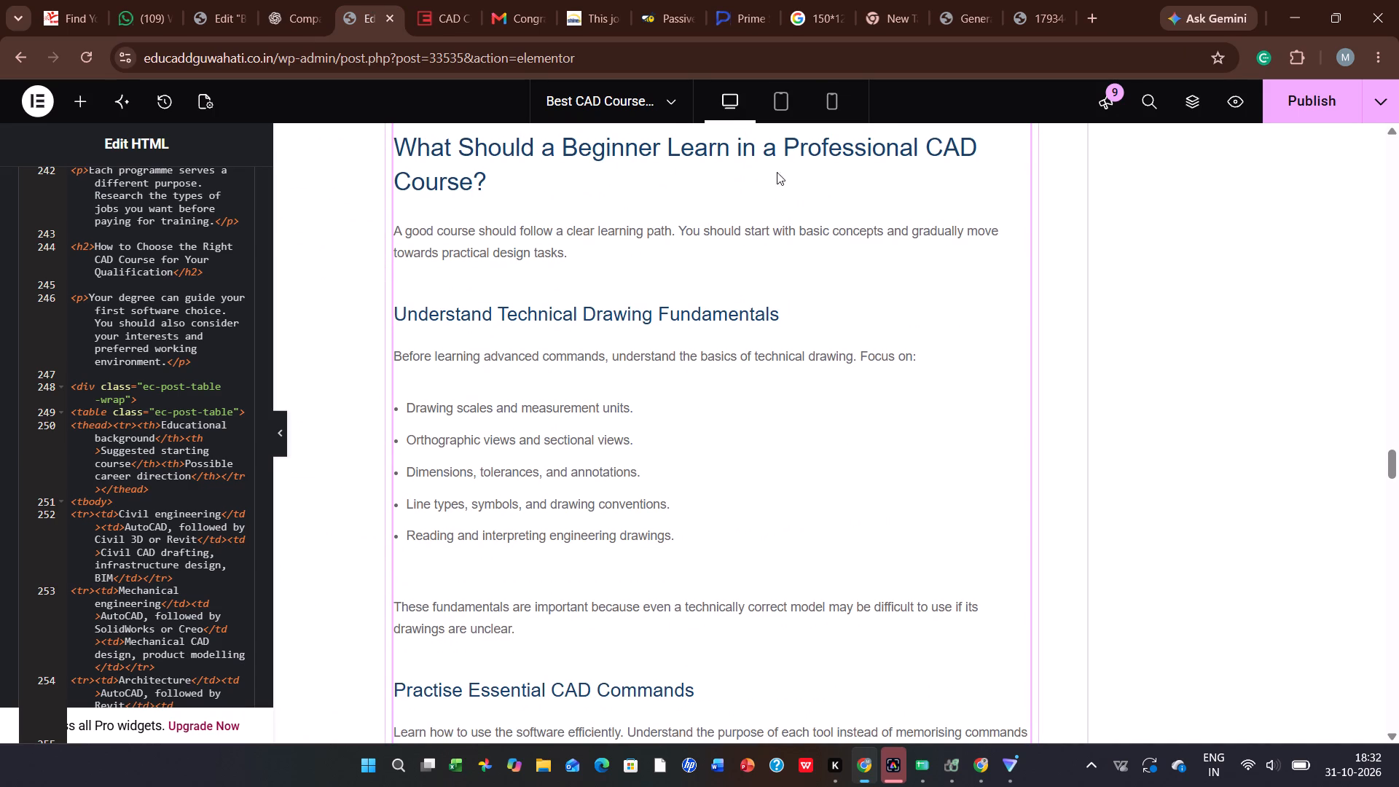
pyautogui.click(427, 2)
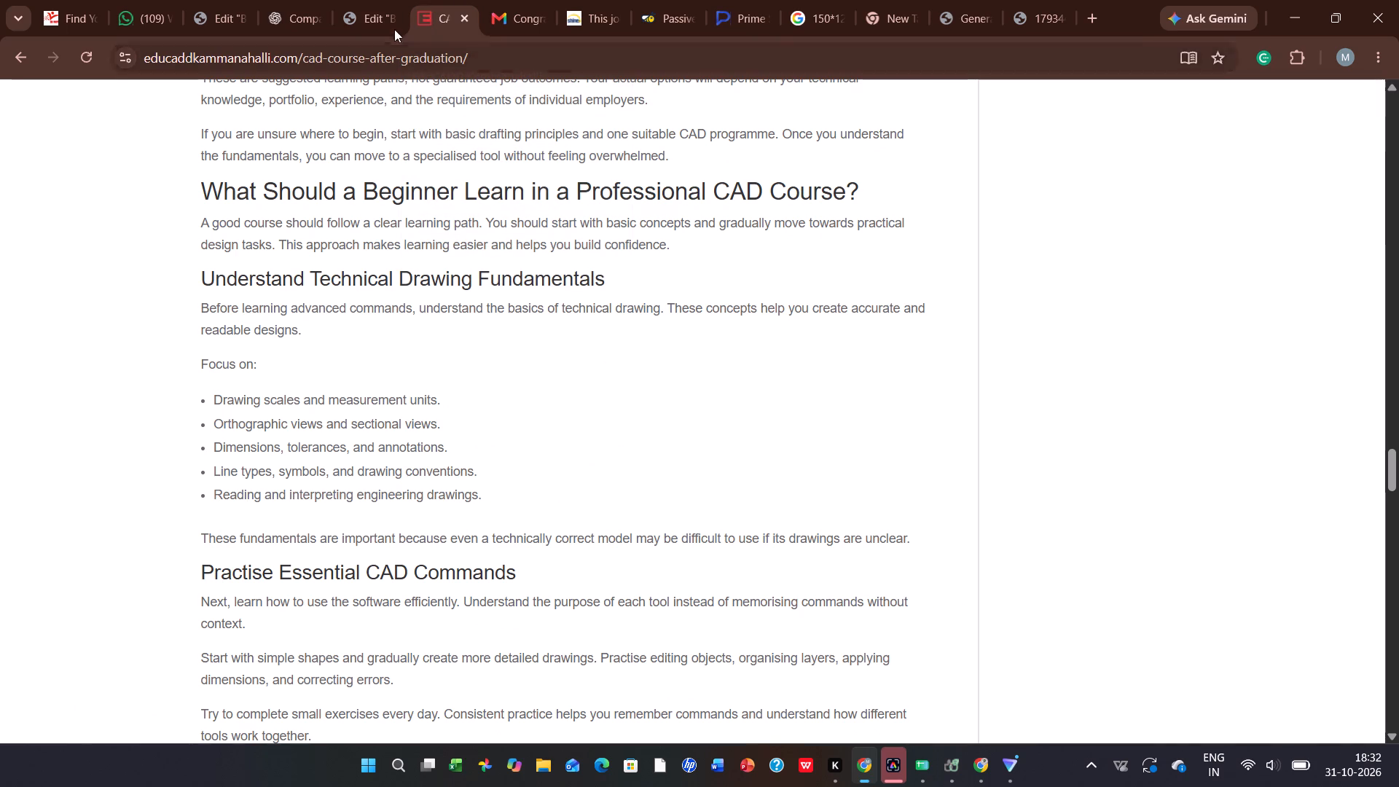
pyautogui.click(375, 1)
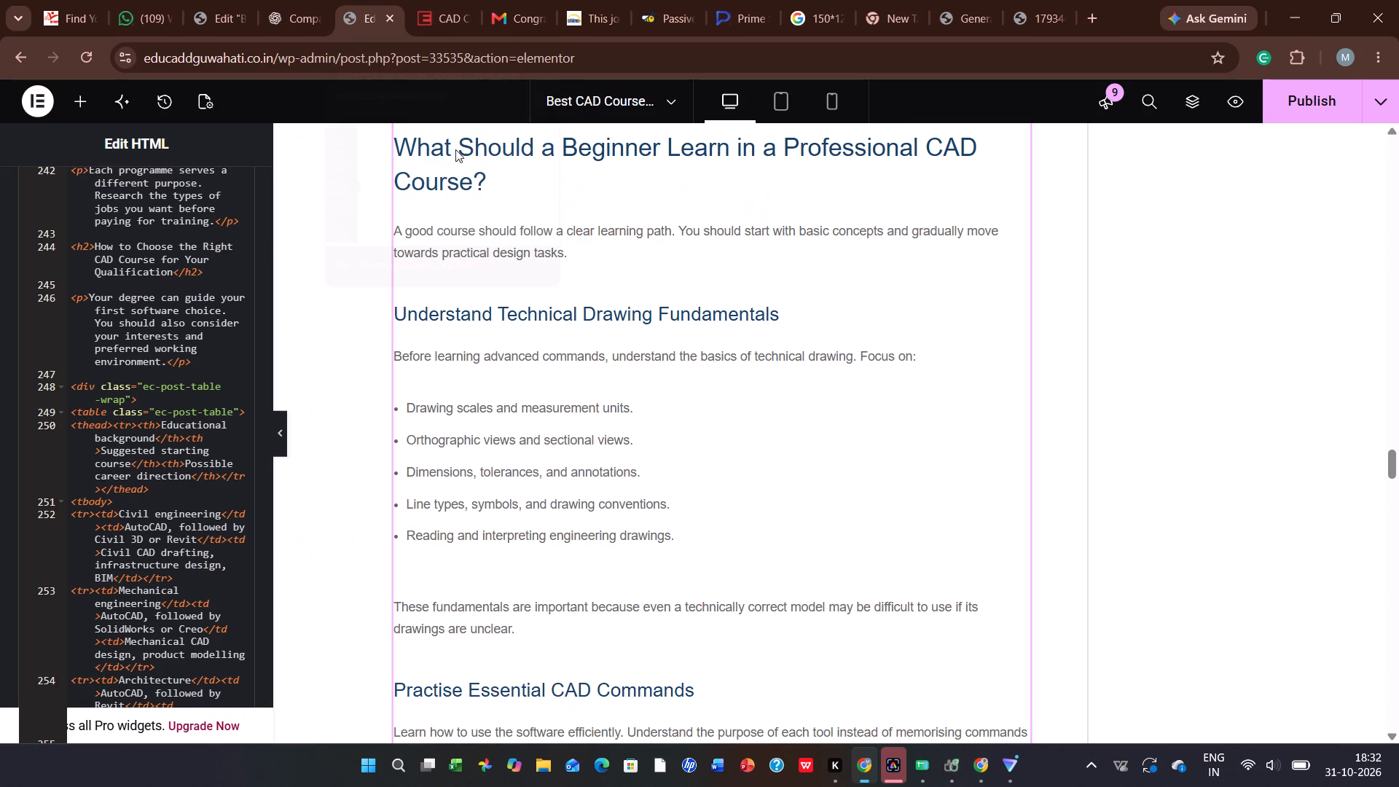
pyautogui.scroll(1, 525, 215)
pyautogui.click(425, 0)
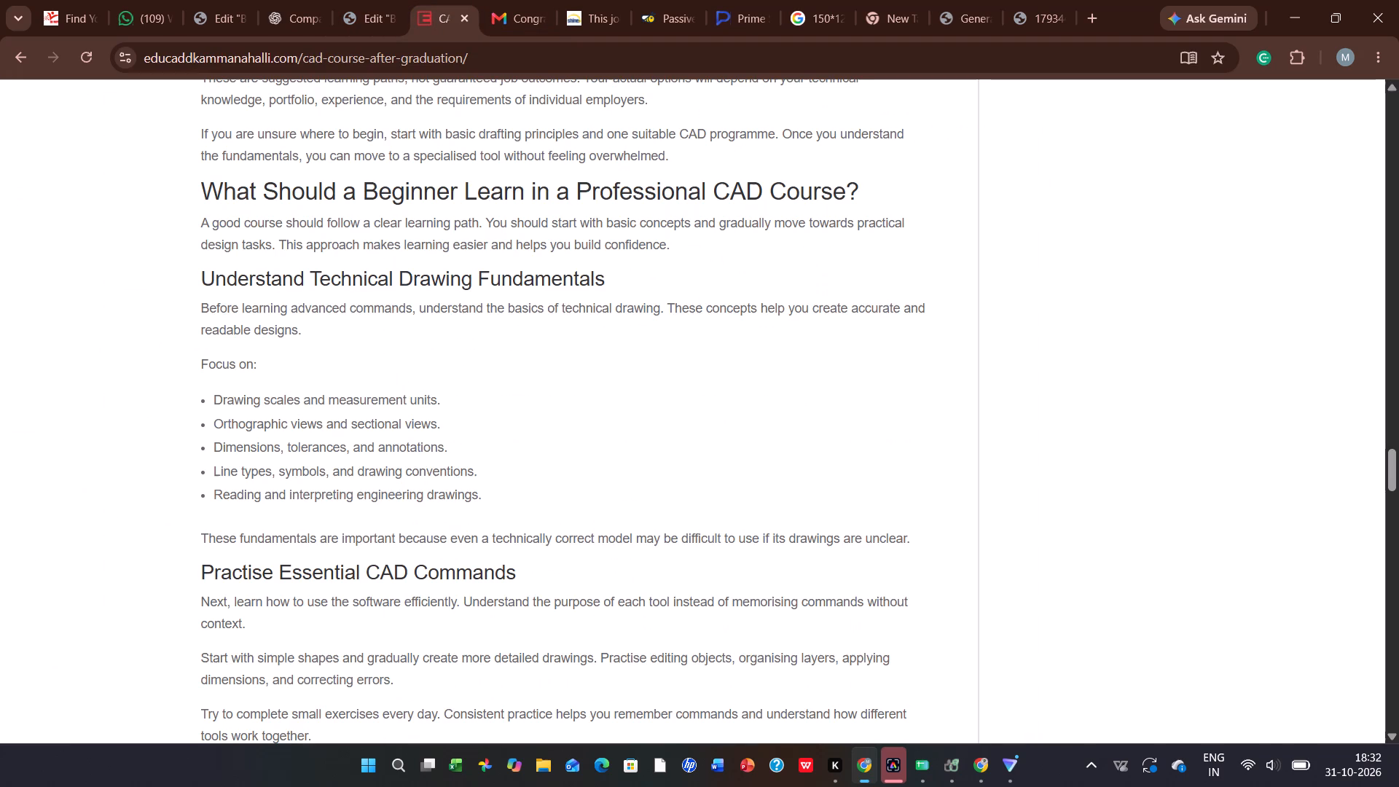
pyautogui.click(358, 0)
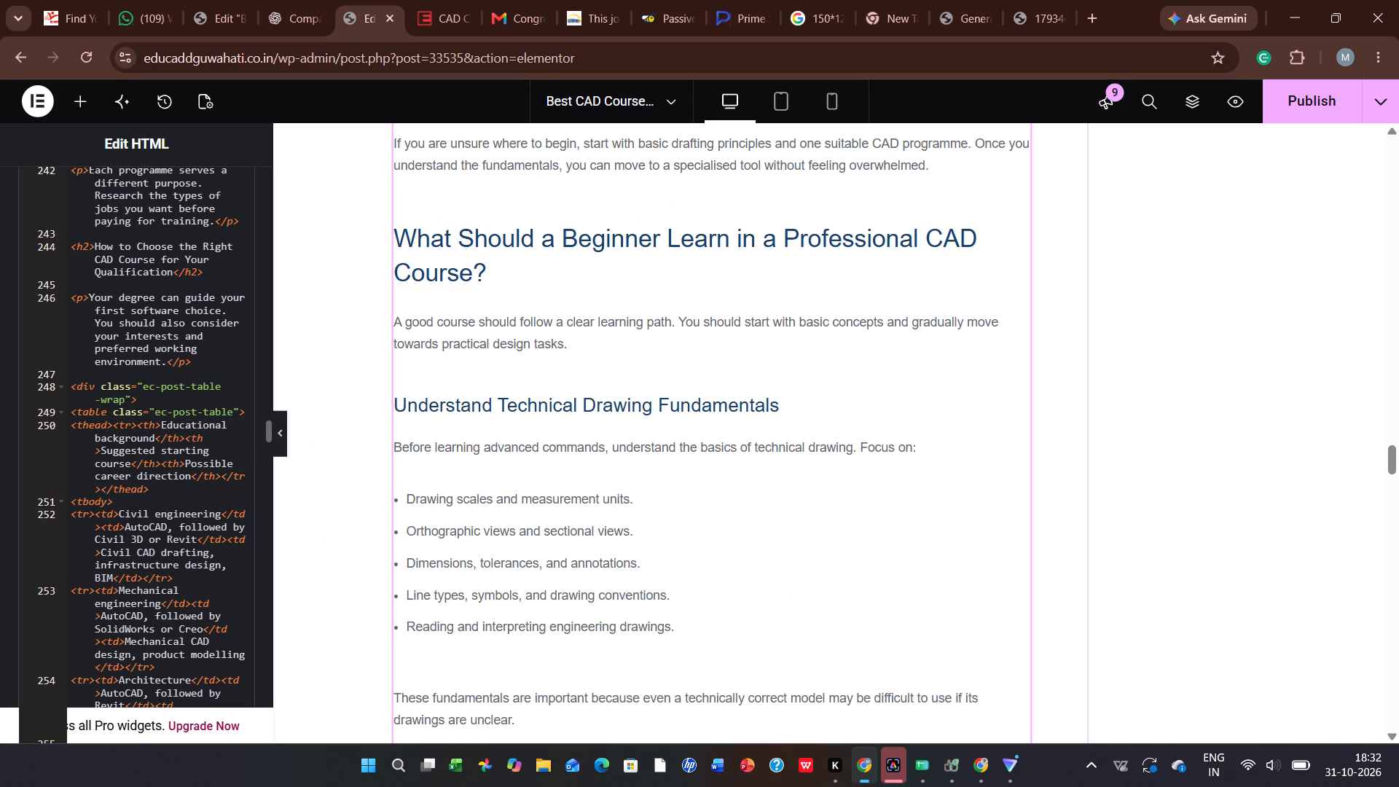
# Locate the "A good course should follow a clear learning path" paragraph in the HTML and copy the published article's full version of it.
pyautogui.scroll(1, 167, 369)
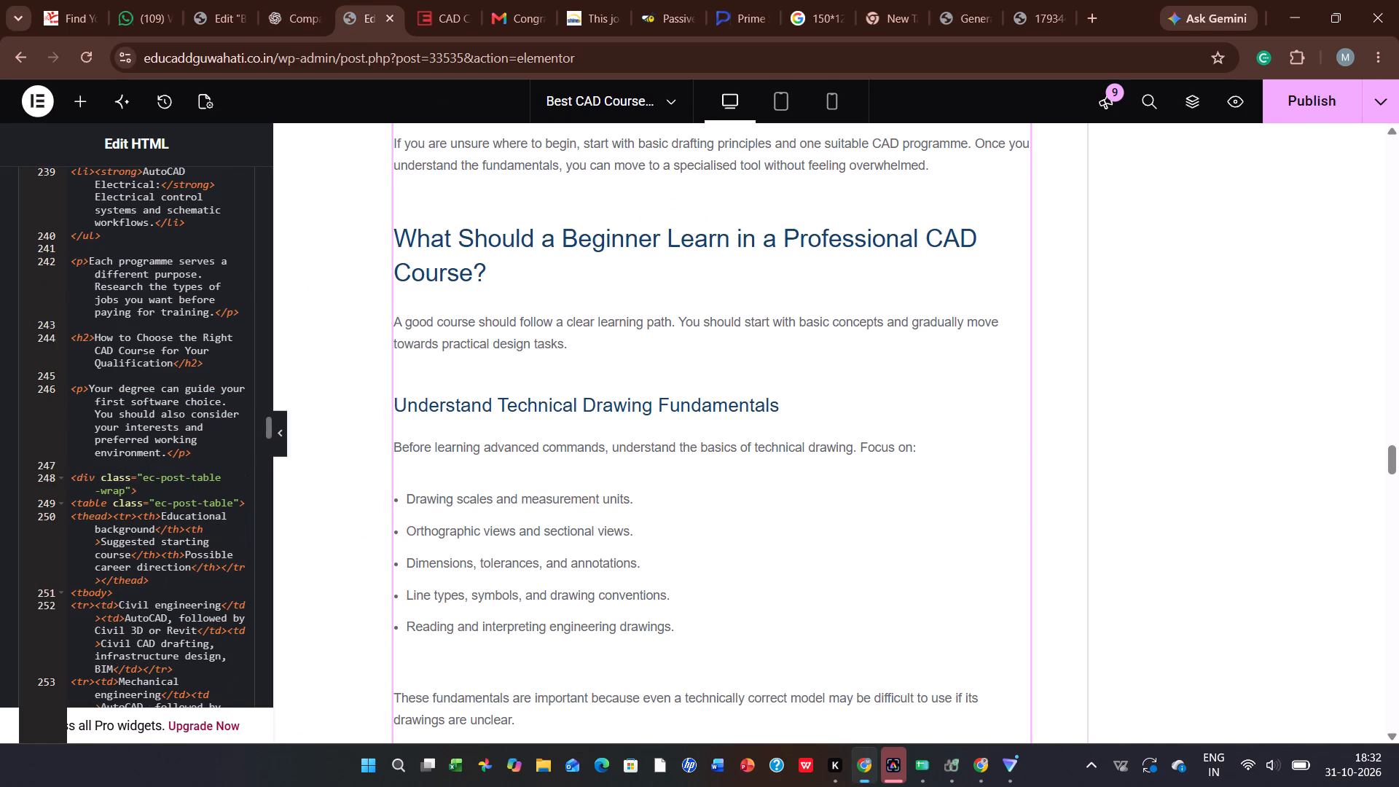
pyautogui.scroll(-8, 167, 370)
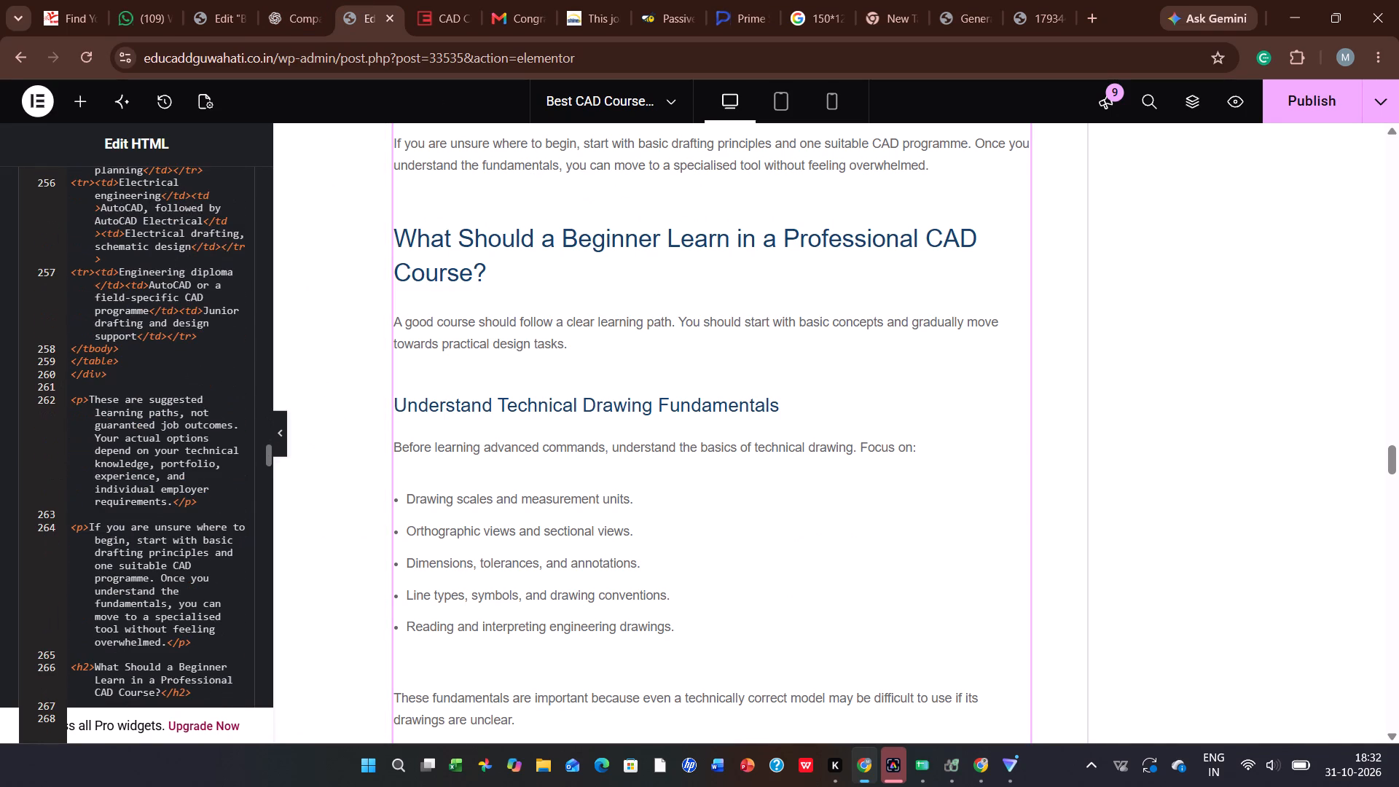
pyautogui.scroll(-3, 167, 372)
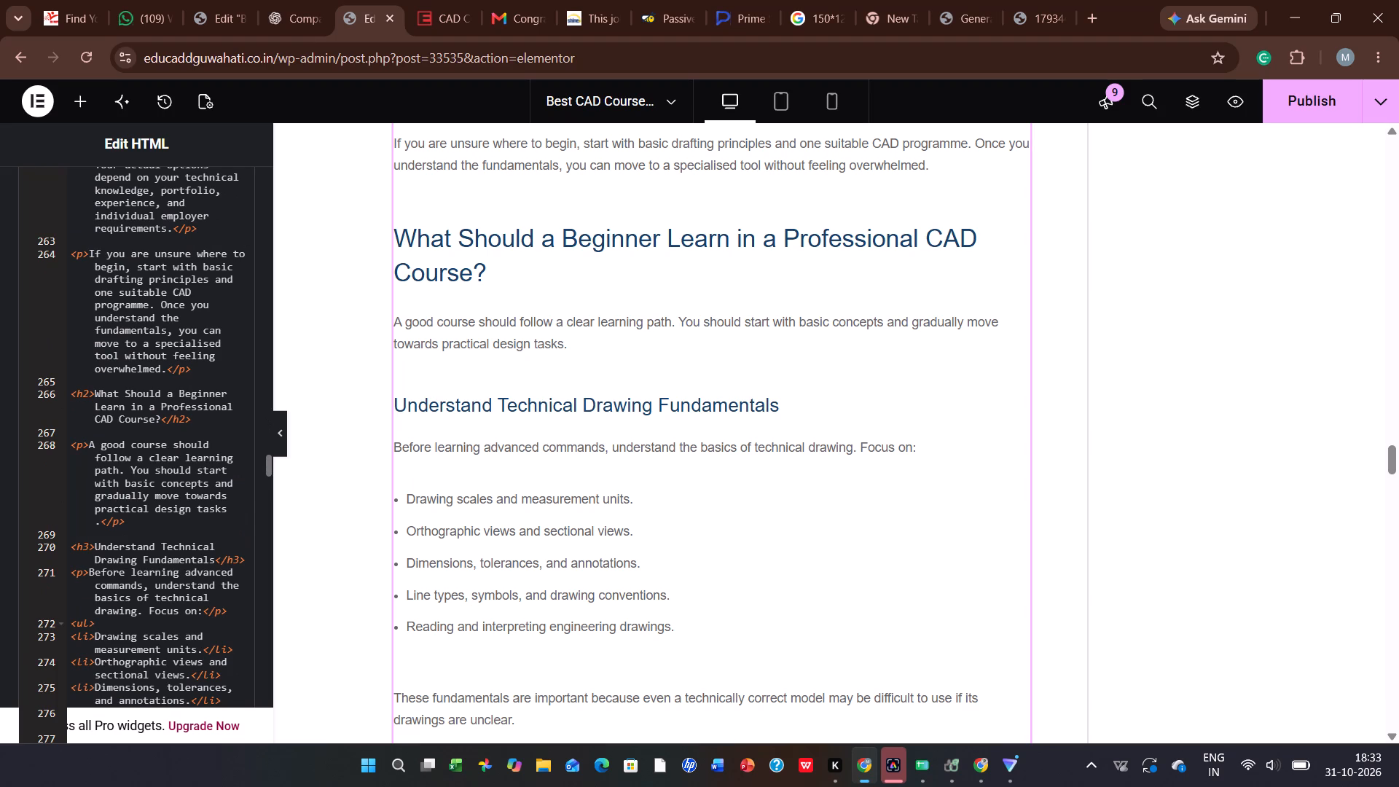
pyautogui.click(428, 0)
pyautogui.moveTo(195, 220); pyautogui.dragTo(701, 257)
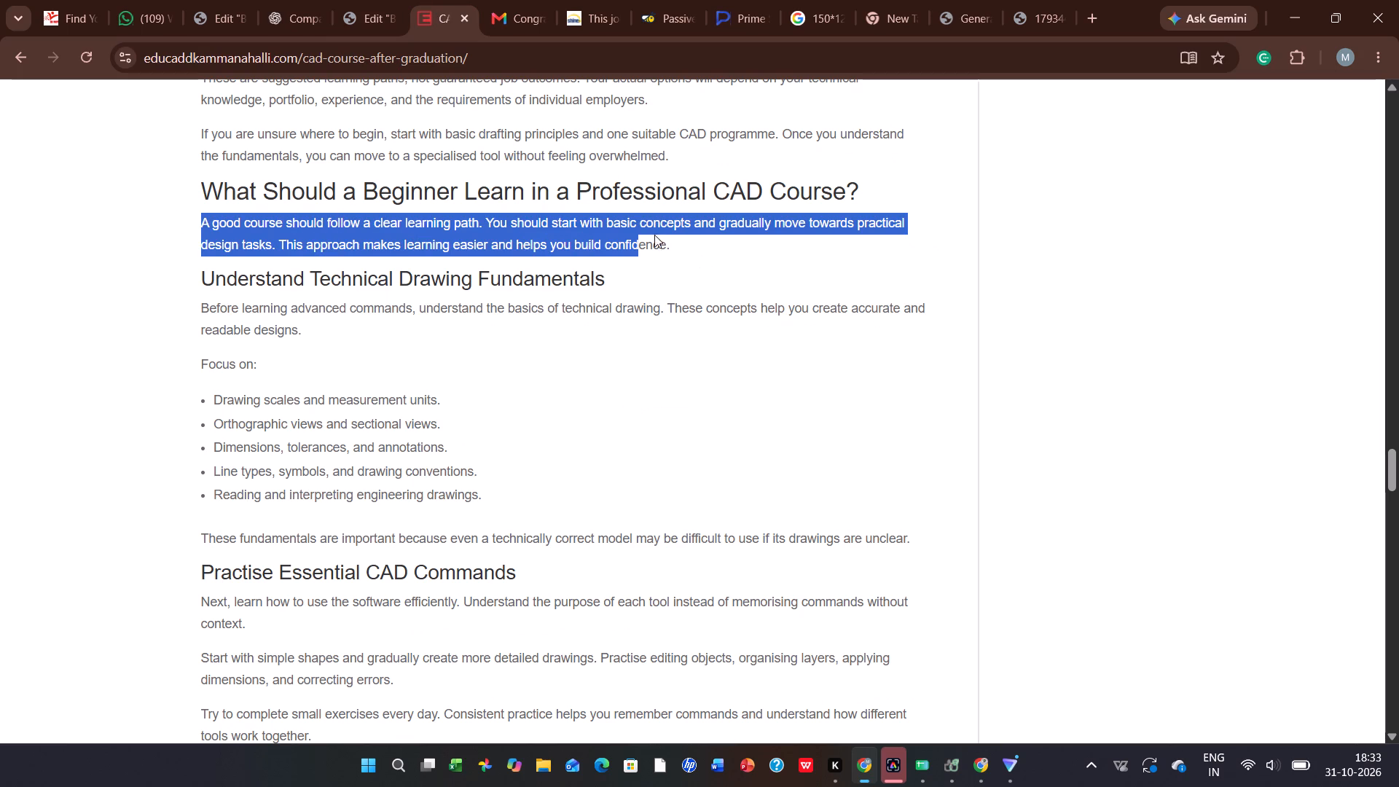
pyautogui.rightClick(661, 251)
pyautogui.click(713, 262)
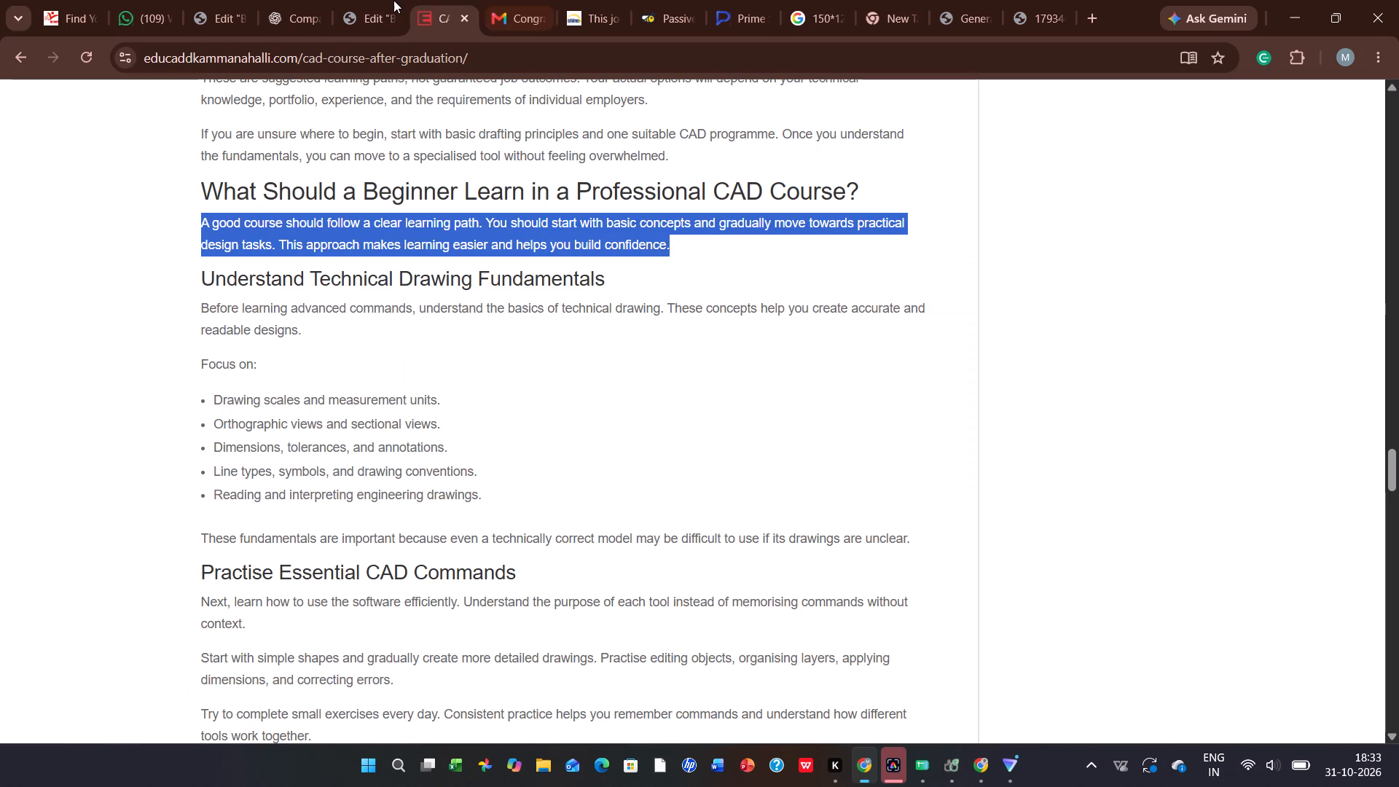
# Replace the "A good course should follow a clear learning path" paragraph in the post's HTML with the copied full version.
pyautogui.click(375, 0)
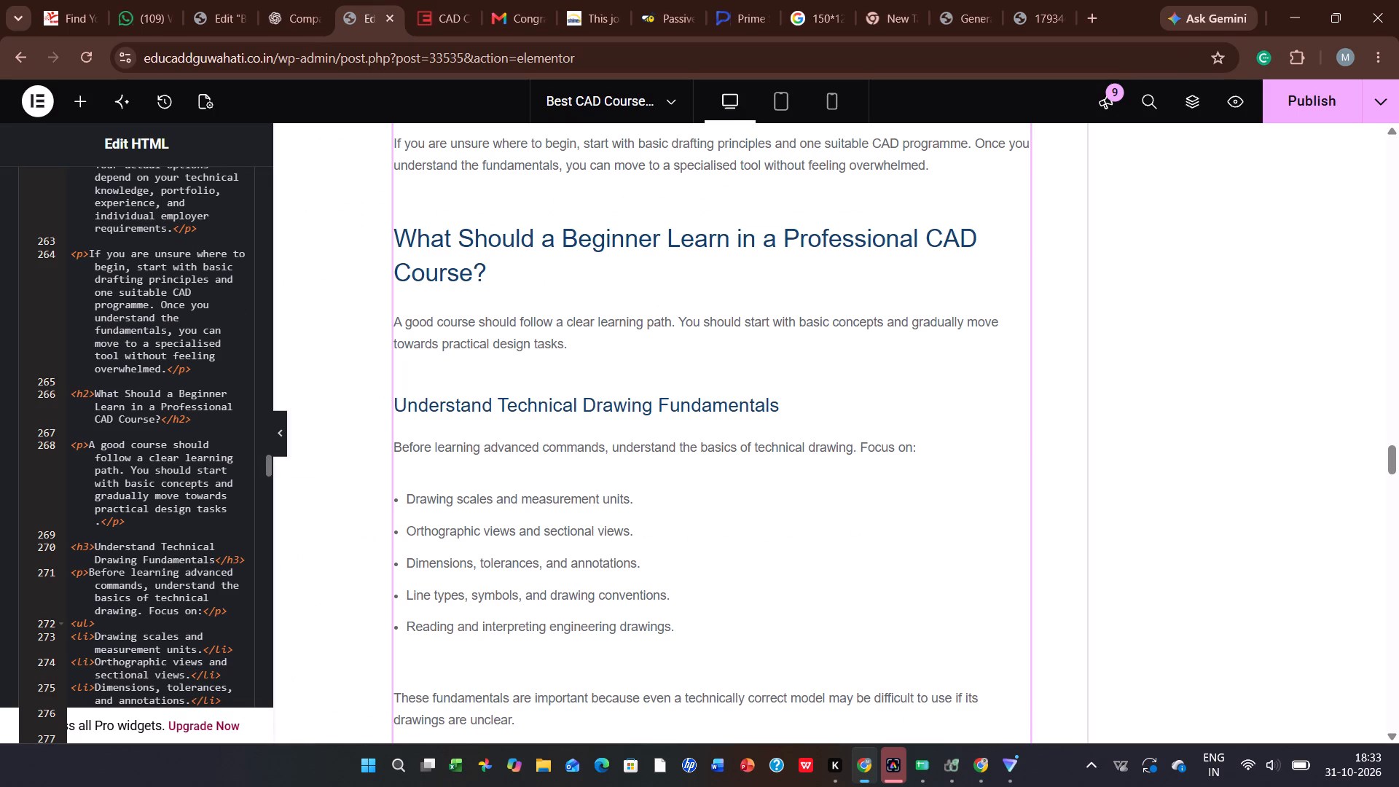
pyautogui.click(98, 527)
pyautogui.moveTo(99, 525); pyautogui.dragTo(88, 444)
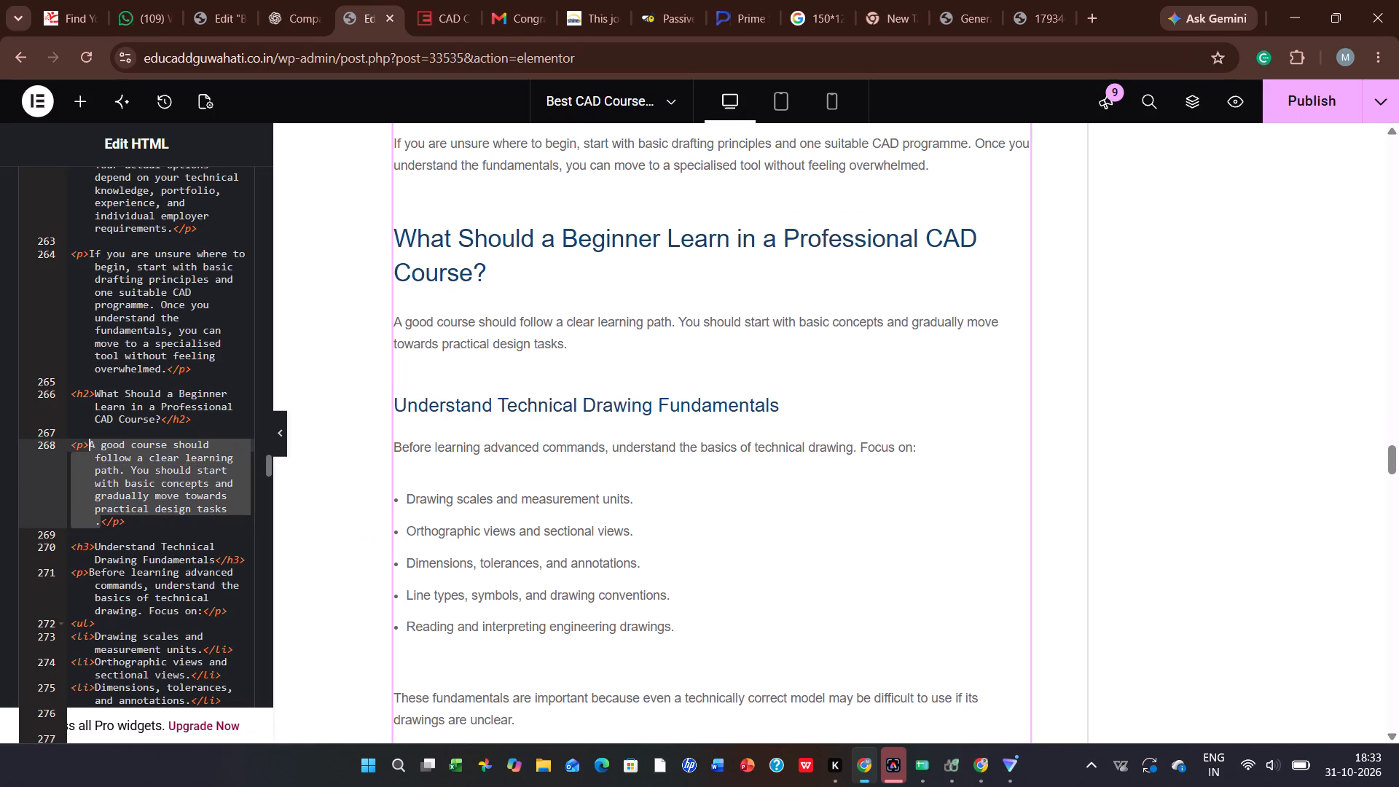
pyautogui.moveTo(88, 444); pyautogui.dragTo(87, 442)
pyautogui.rightClick(108, 449)
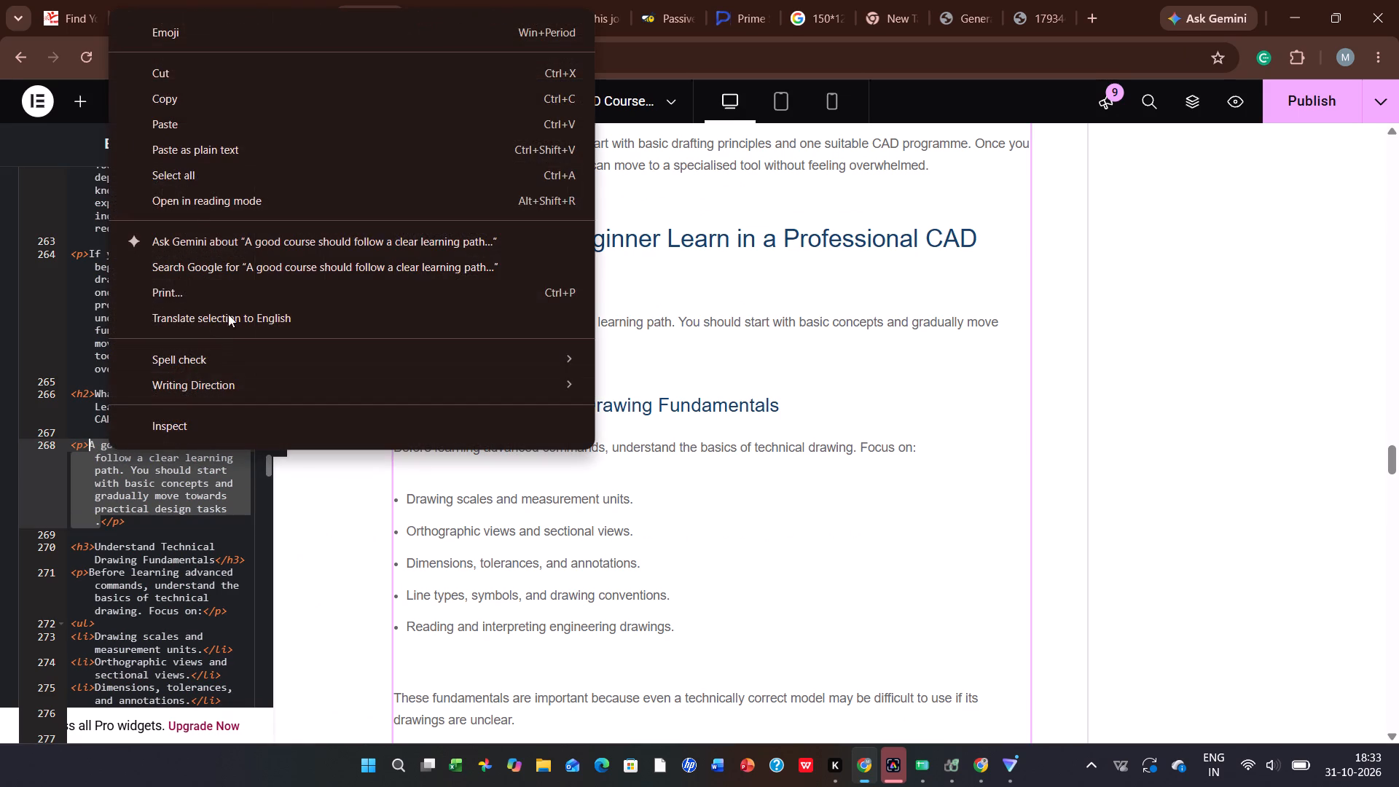
pyautogui.click(193, 133)
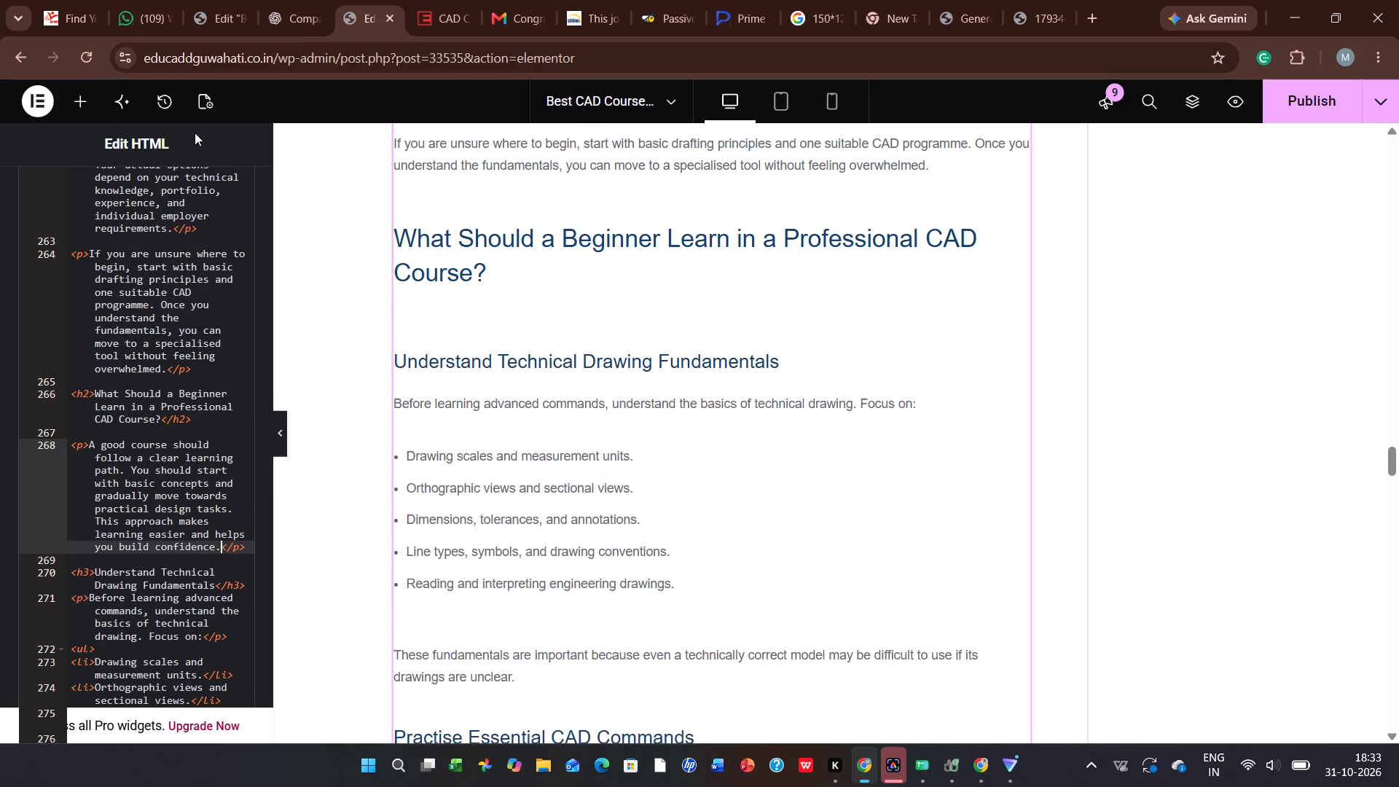
# Check the replaced paragraph against the published article and remove the blank line above the "Understand Technical Drawing Fundamentals" heading in the HTML.
pyautogui.click(452, 9)
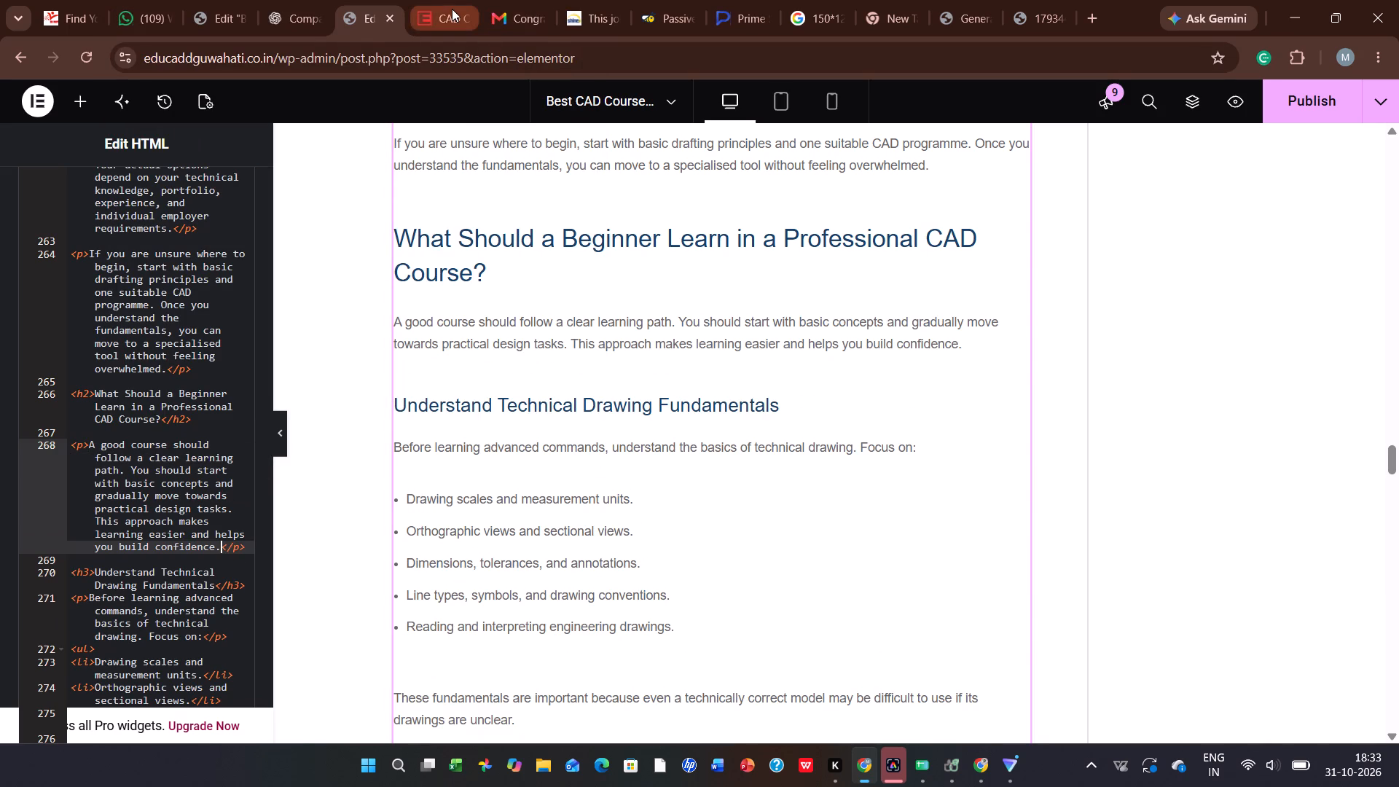
pyautogui.scroll(-1, 341, 345)
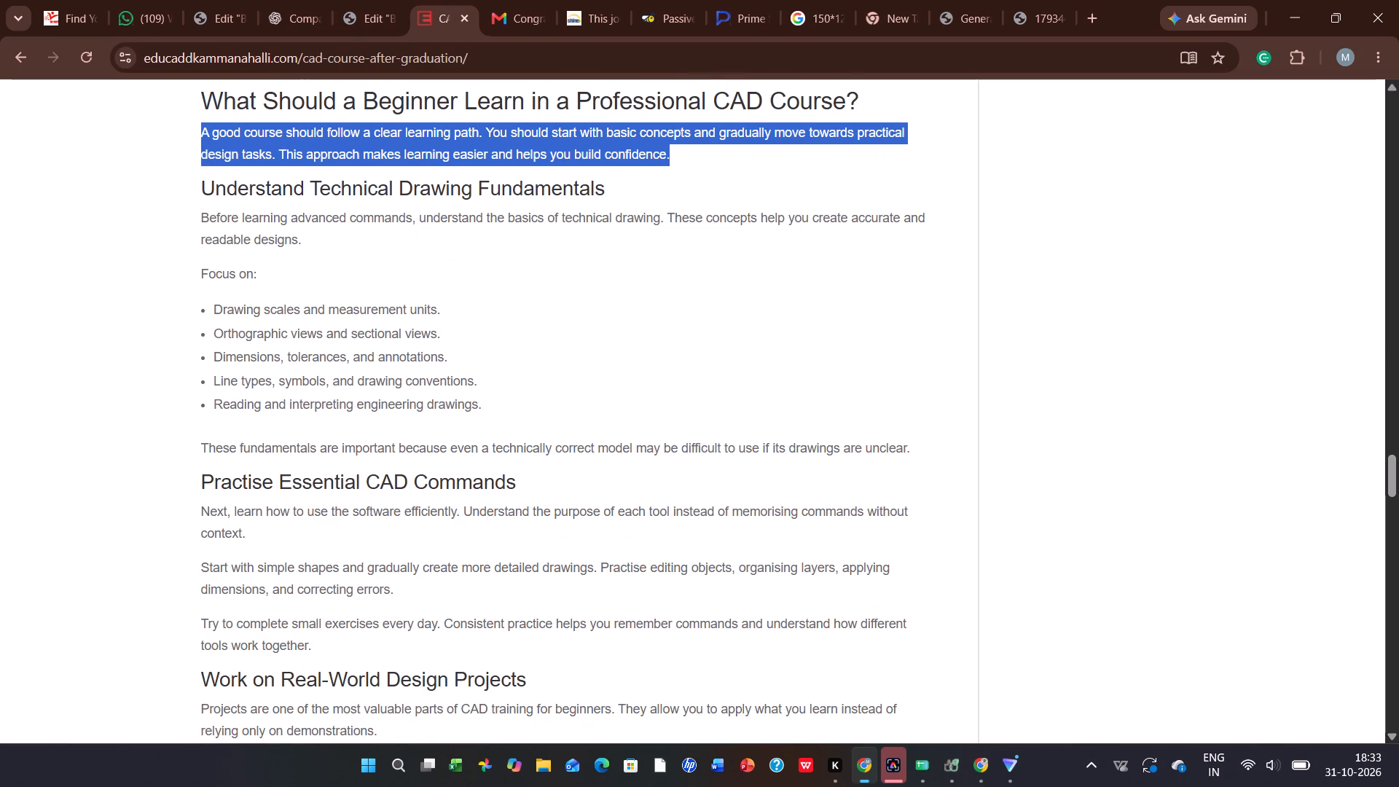
pyautogui.click(359, 0)
pyautogui.scroll(-1, 436, 369)
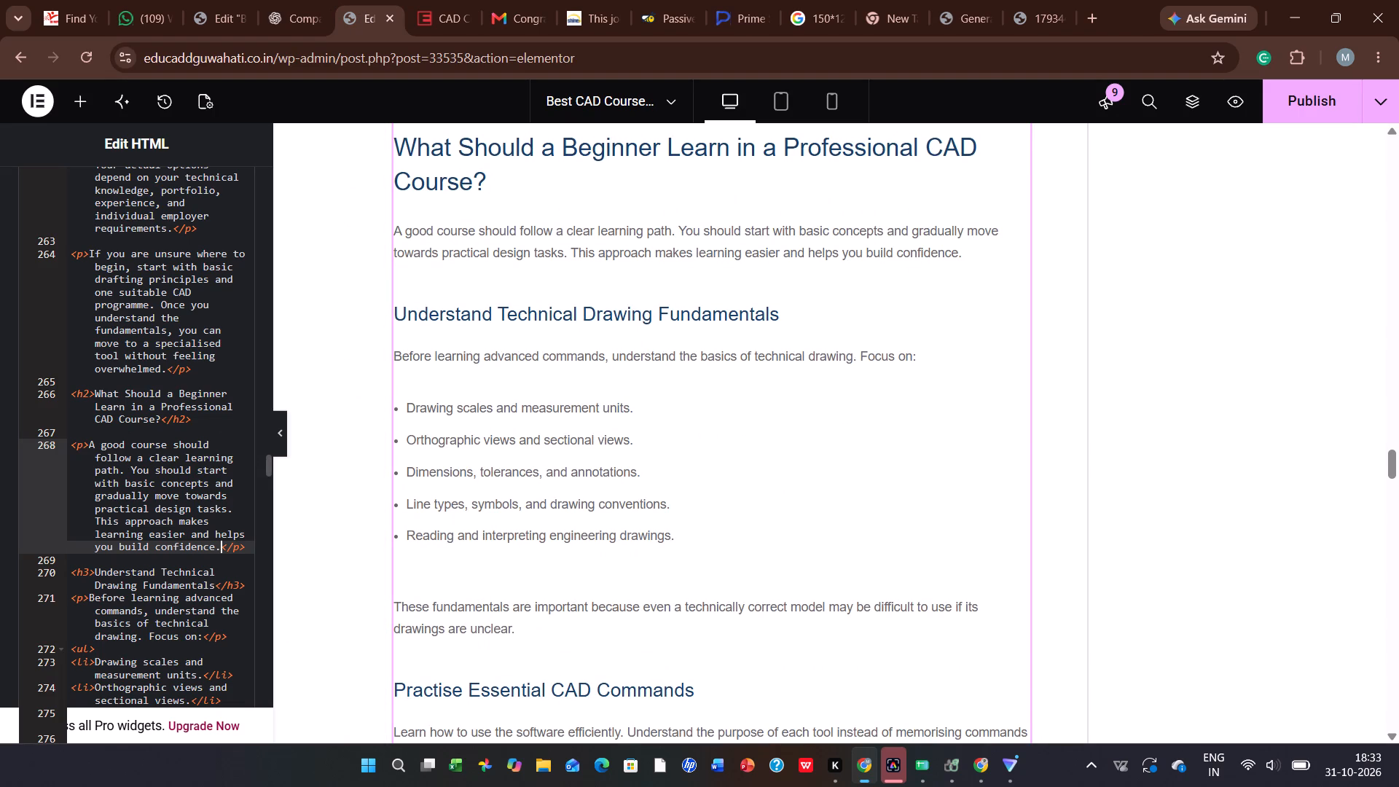
pyautogui.click(110, 563)
pyautogui.press('BackSpace')
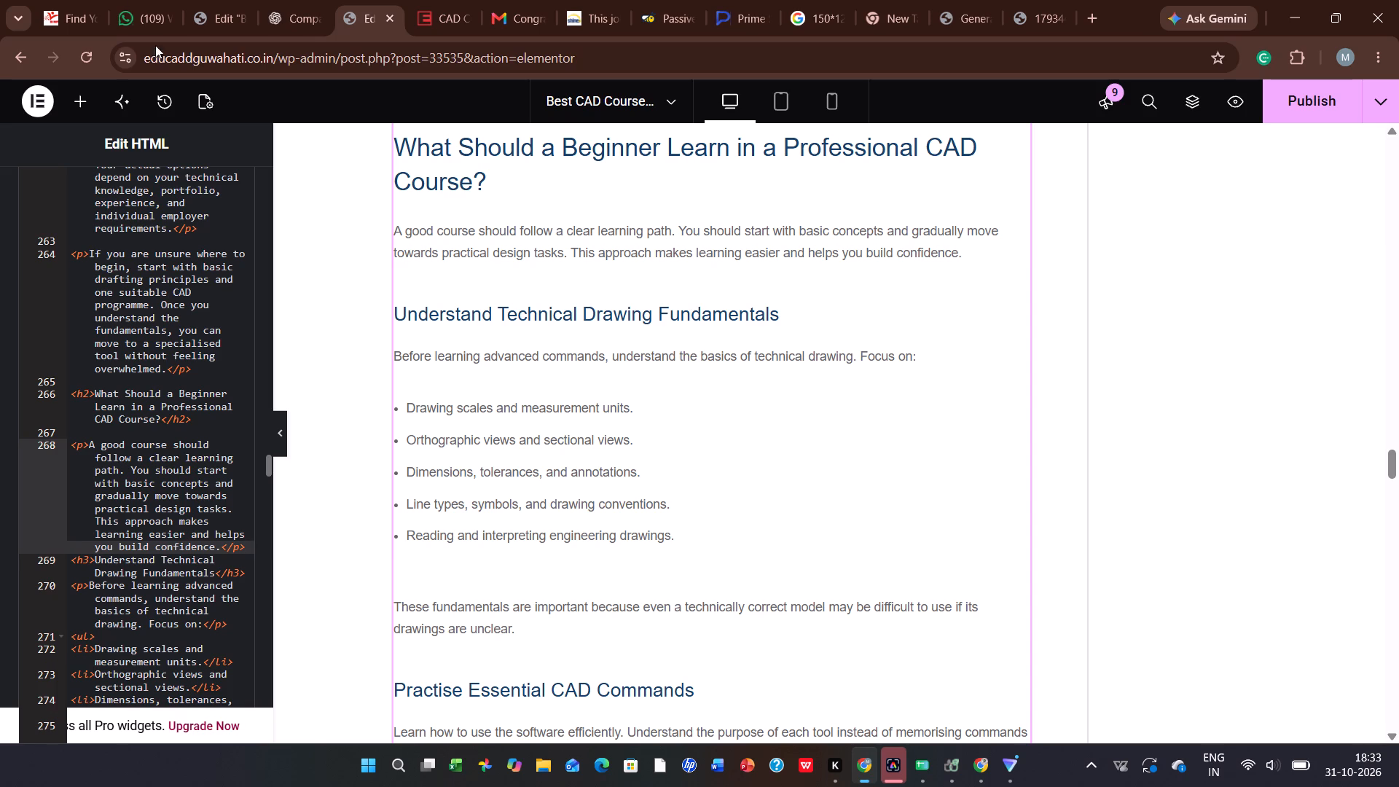
# Copy the published article's "Before learning advanced commands" paragraph and locate its shorter counterpart in the post's HTML.
pyautogui.click(445, 0)
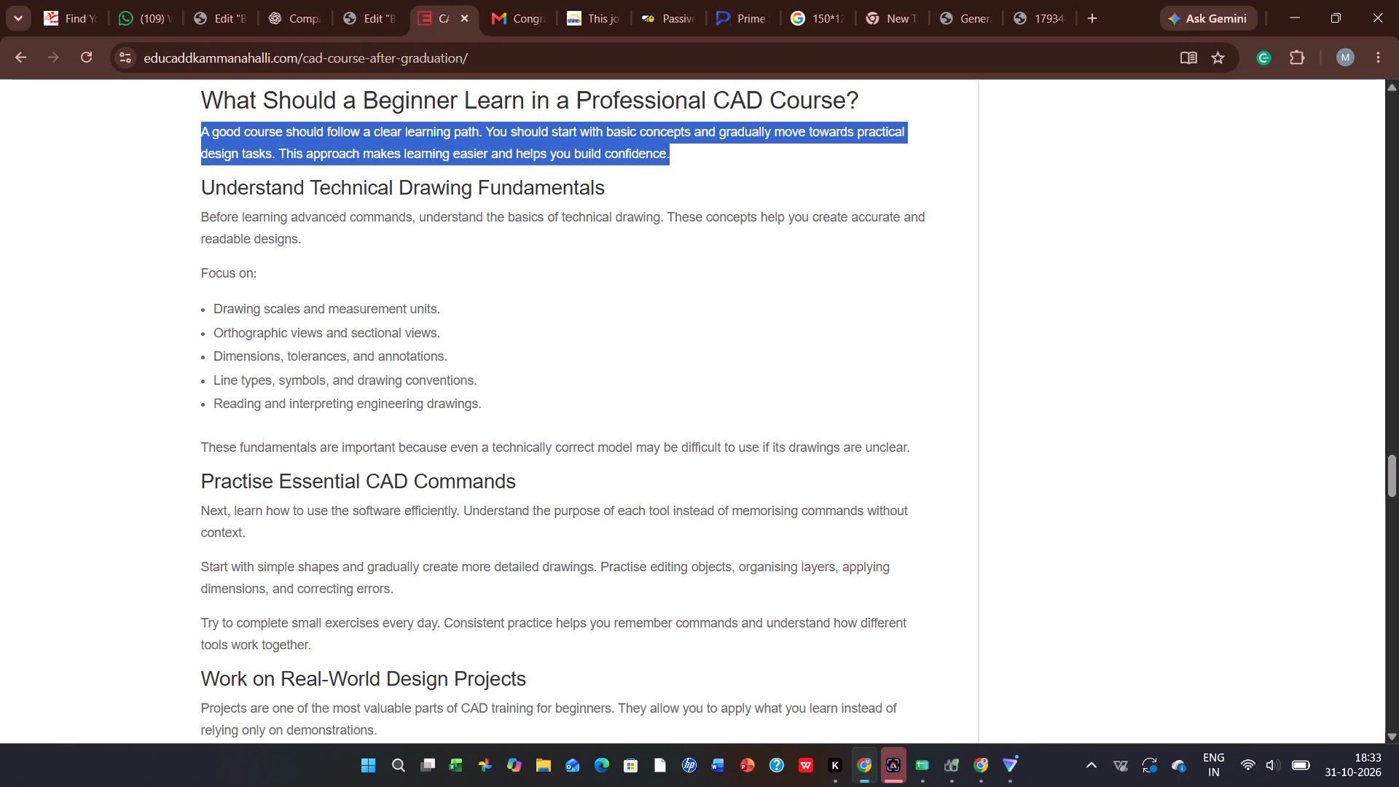
pyautogui.click(585, 313)
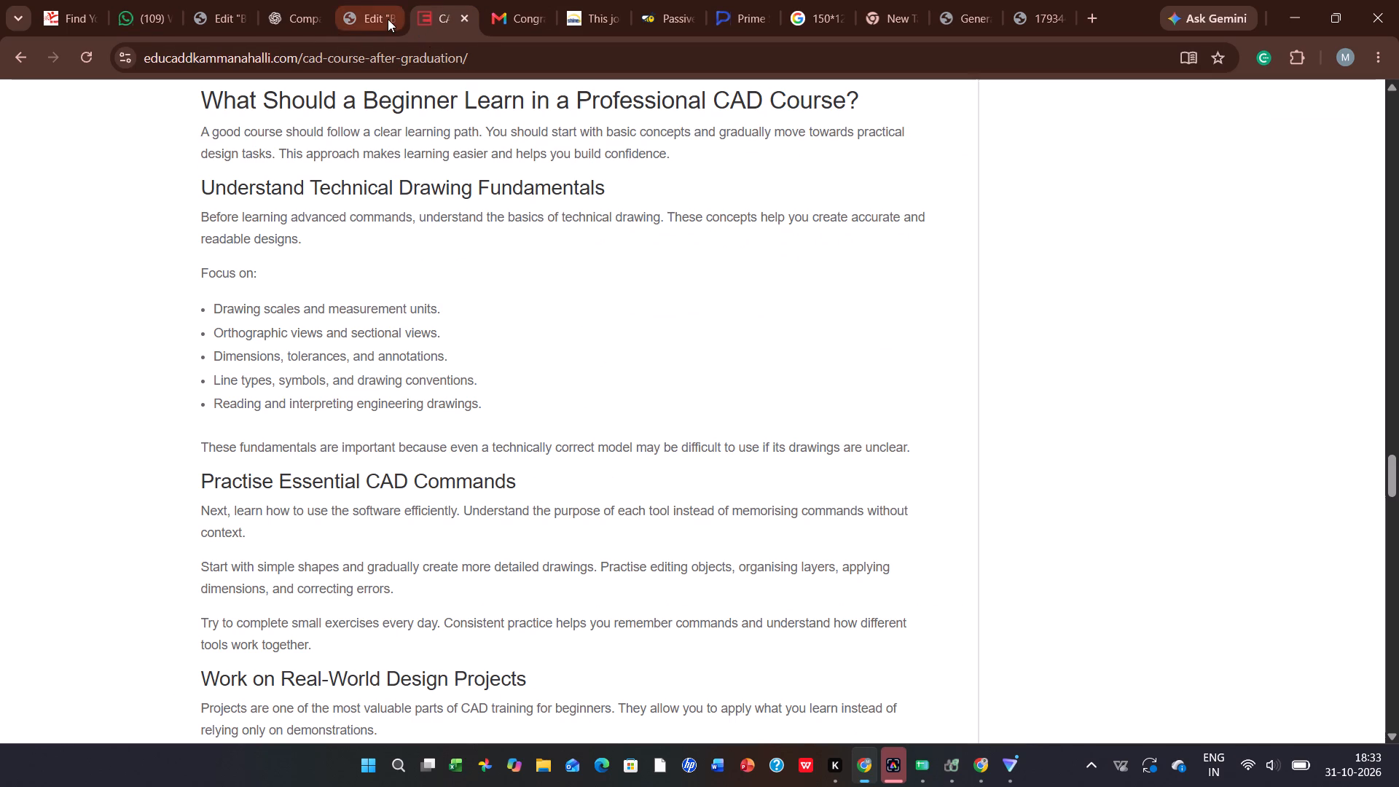
pyautogui.click(388, 19)
pyautogui.scroll(-1, 588, 348)
pyautogui.click(452, 0)
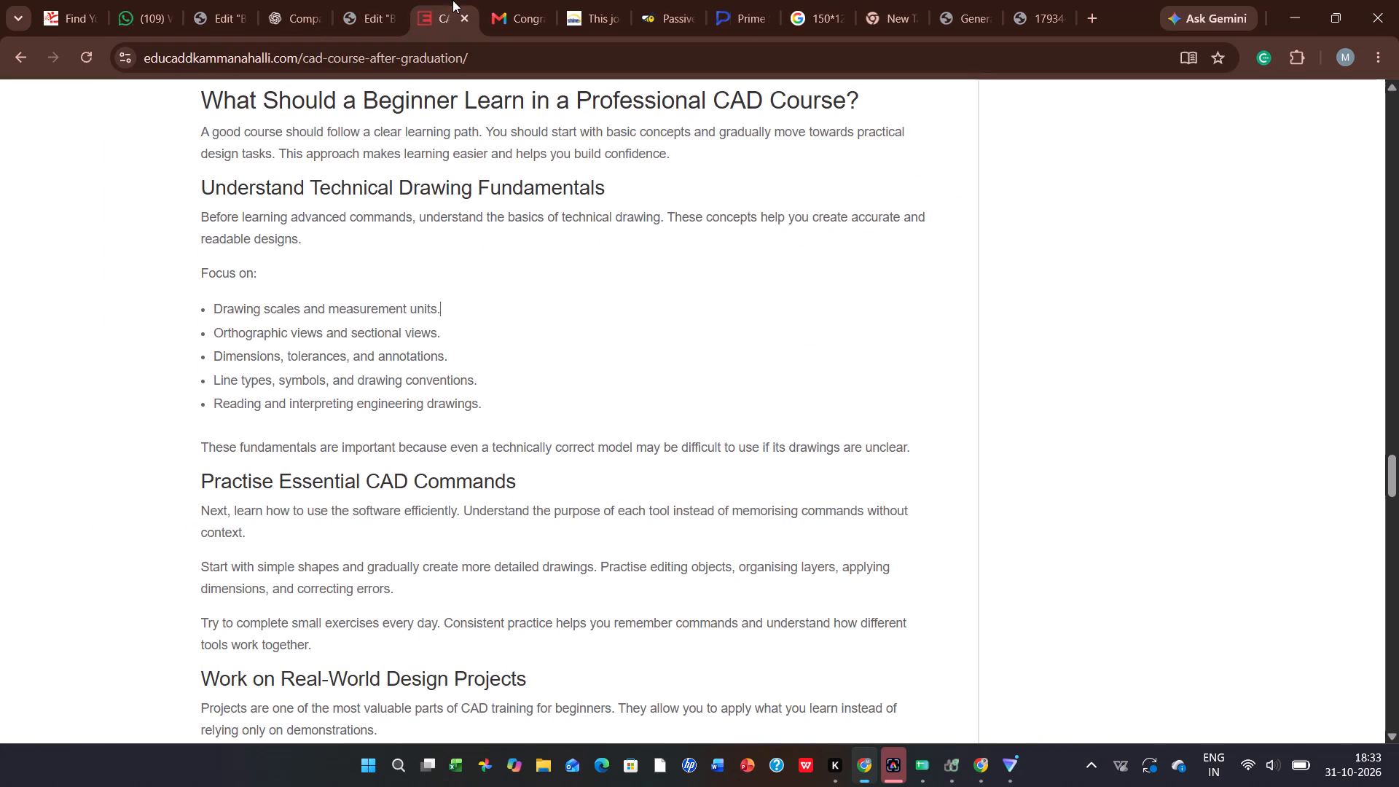
pyautogui.click(356, 0)
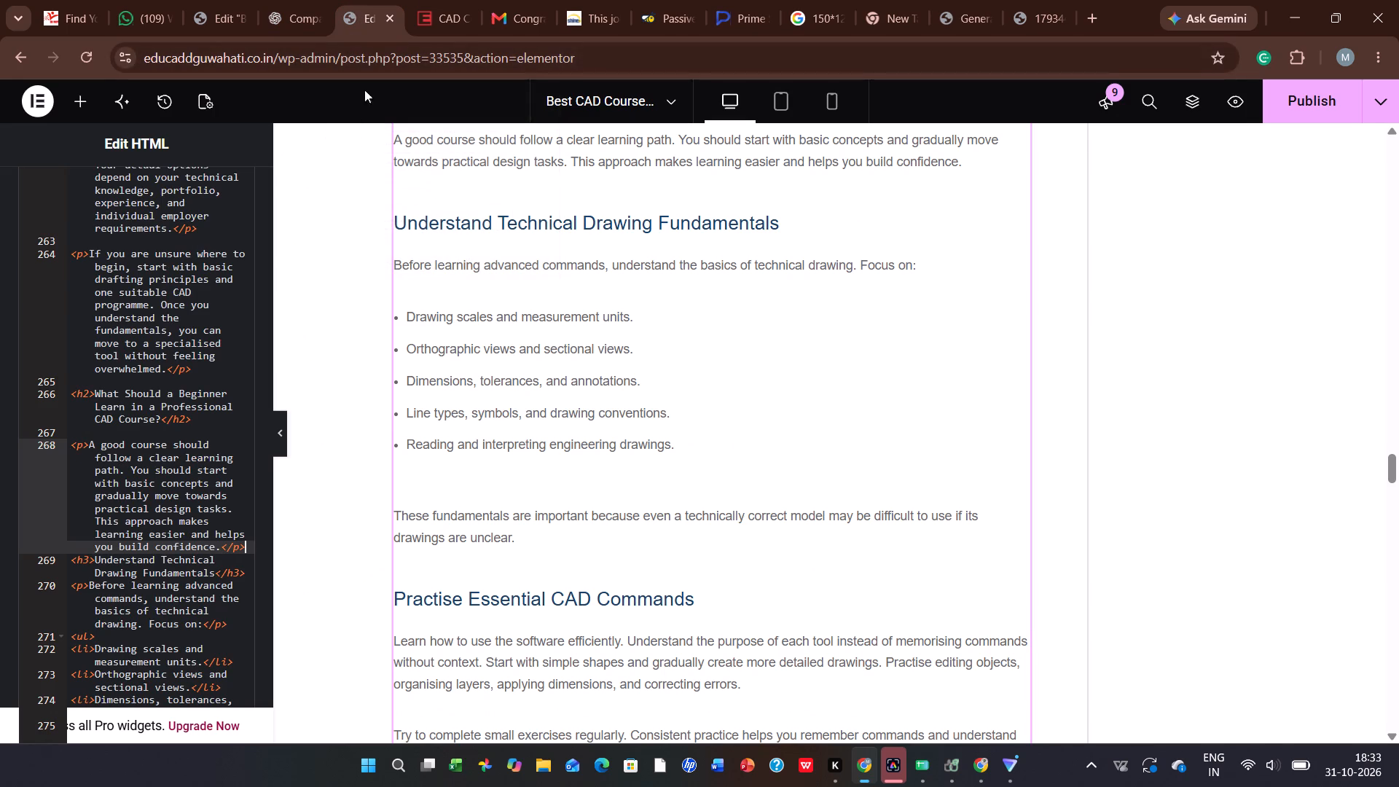
pyautogui.click(439, 0)
pyautogui.moveTo(310, 238); pyautogui.dragTo(294, 240)
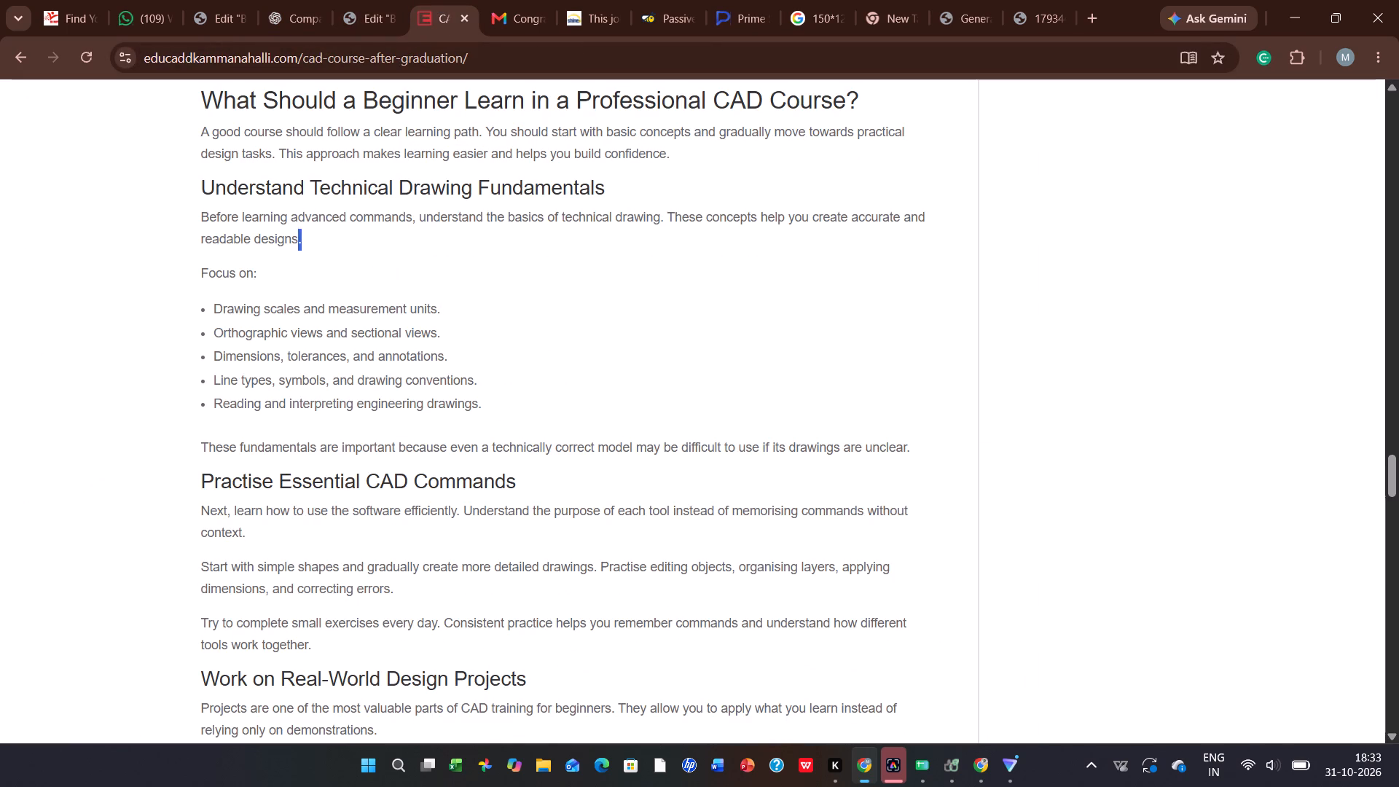
pyautogui.moveTo(294, 240); pyautogui.dragTo(200, 222)
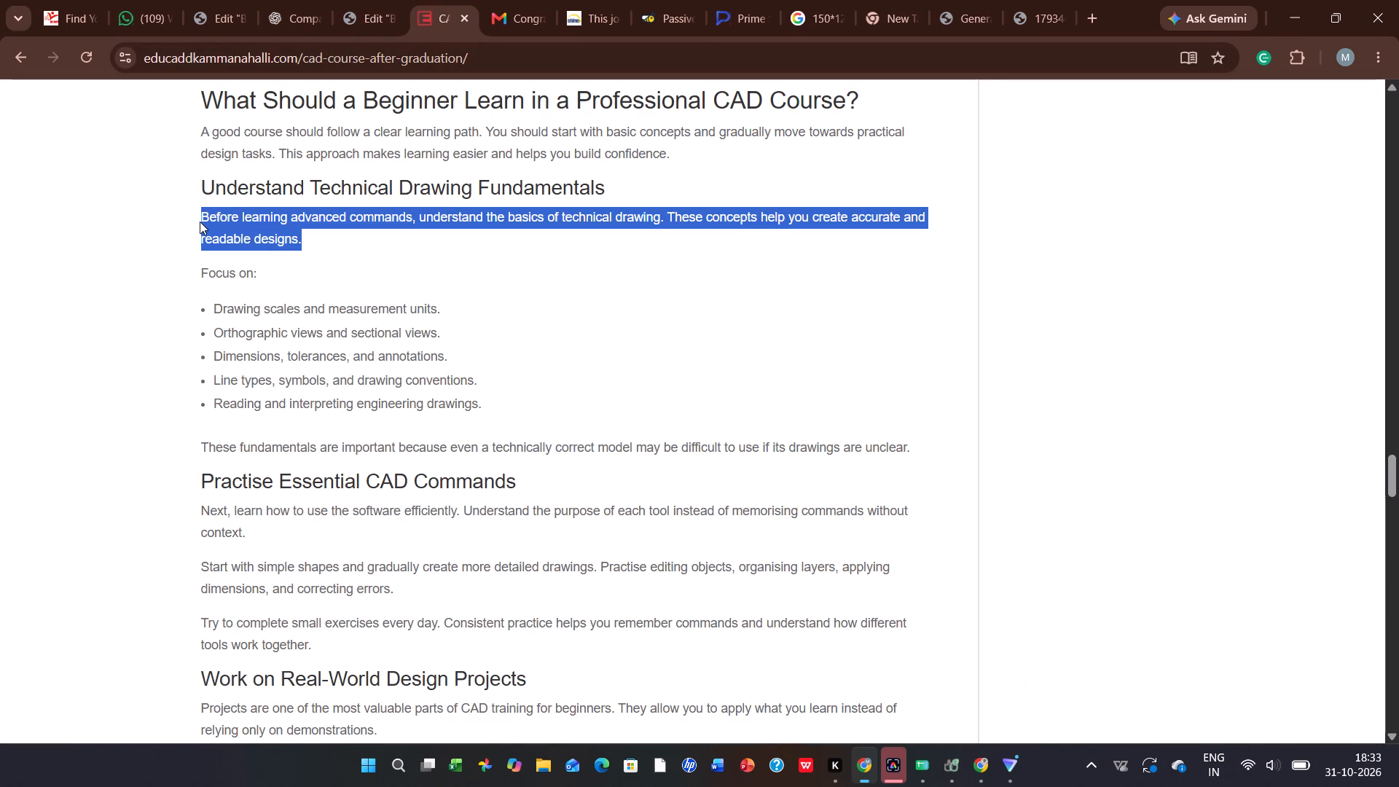
pyautogui.hotkey('ctrl', 'c')
pyautogui.click(361, 0)
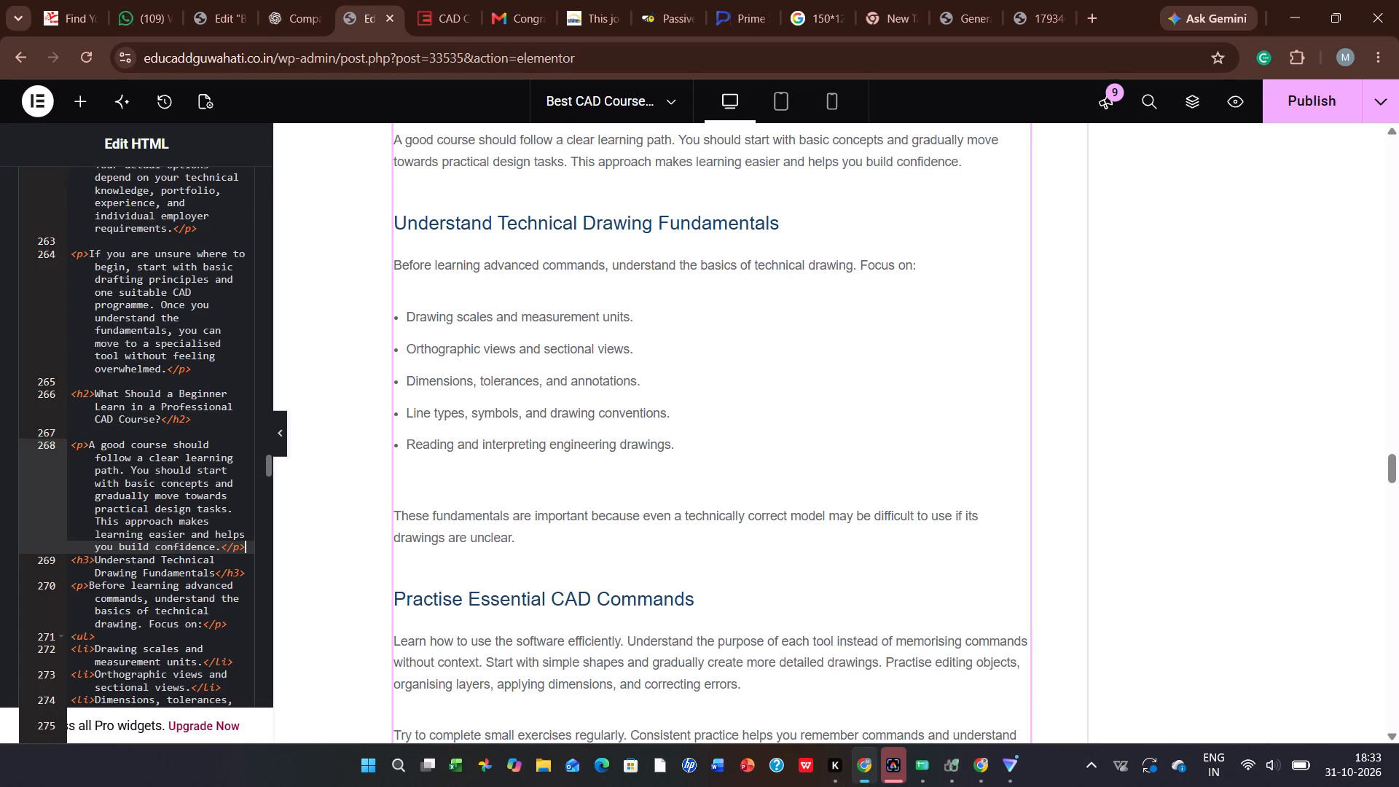
pyautogui.scroll(-1, 184, 572)
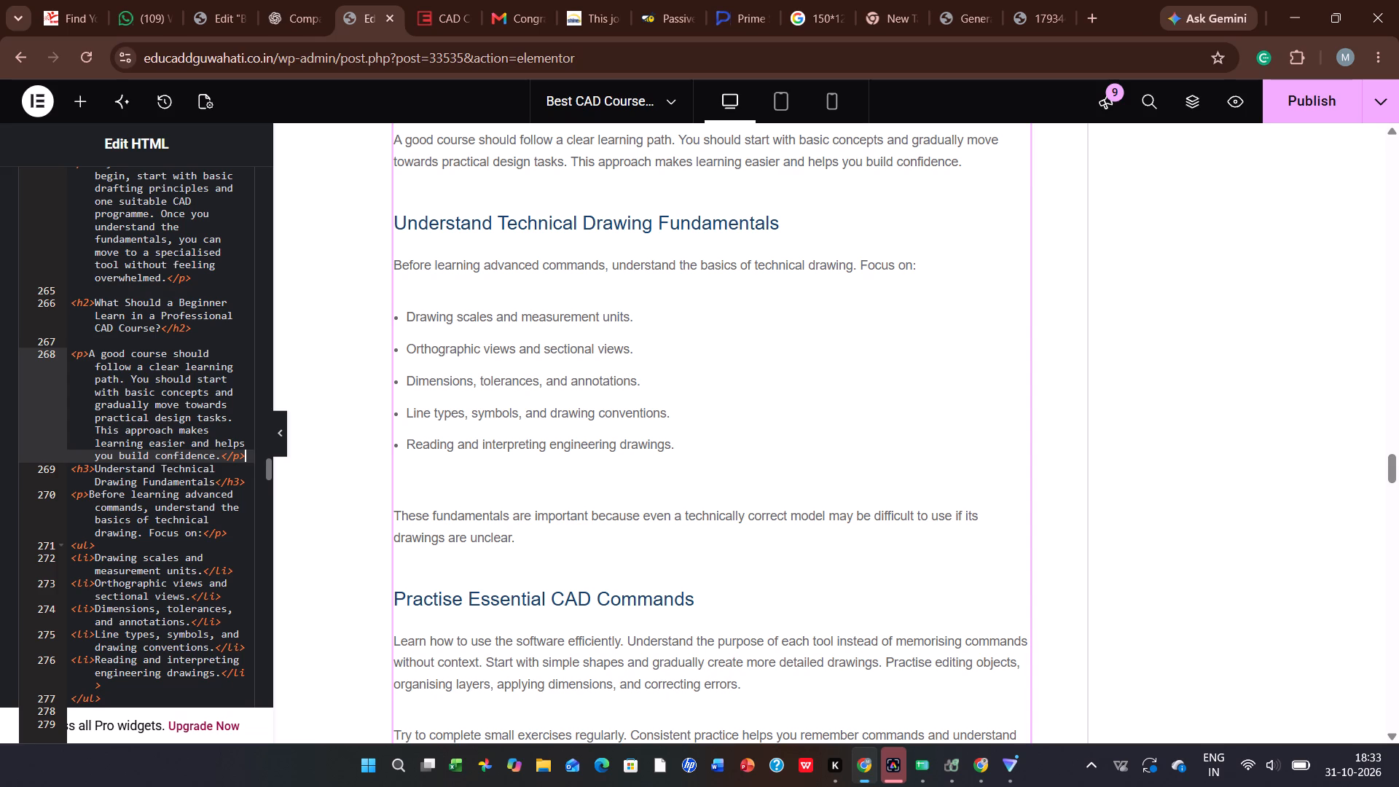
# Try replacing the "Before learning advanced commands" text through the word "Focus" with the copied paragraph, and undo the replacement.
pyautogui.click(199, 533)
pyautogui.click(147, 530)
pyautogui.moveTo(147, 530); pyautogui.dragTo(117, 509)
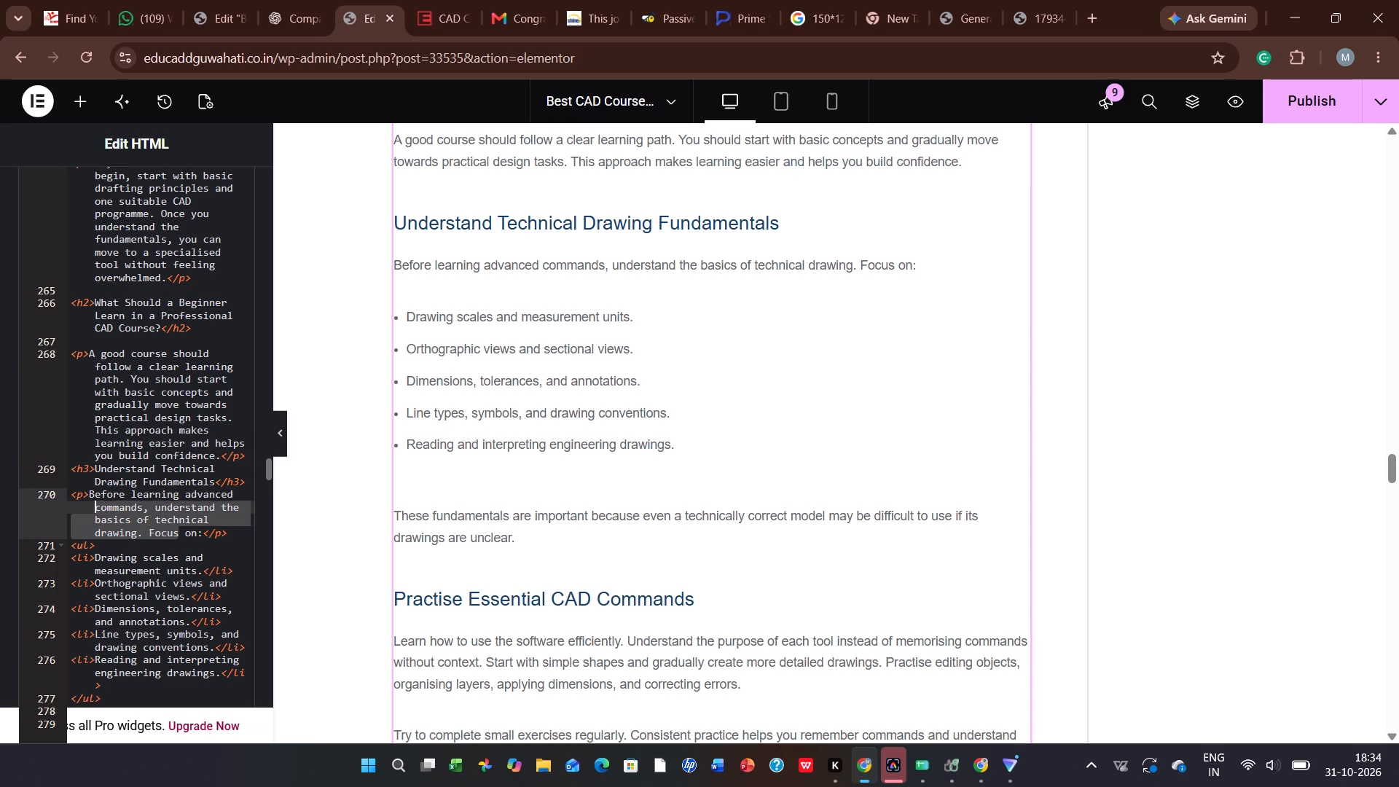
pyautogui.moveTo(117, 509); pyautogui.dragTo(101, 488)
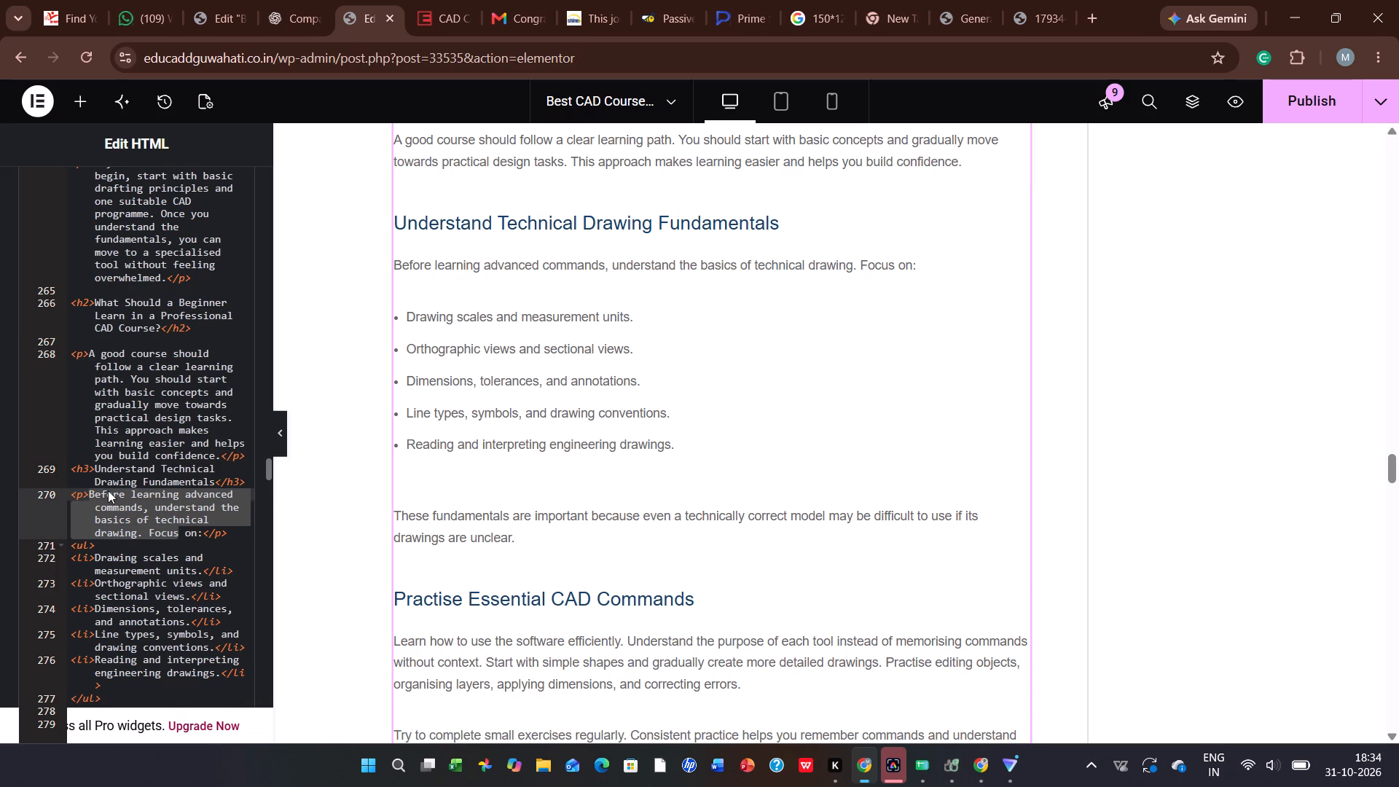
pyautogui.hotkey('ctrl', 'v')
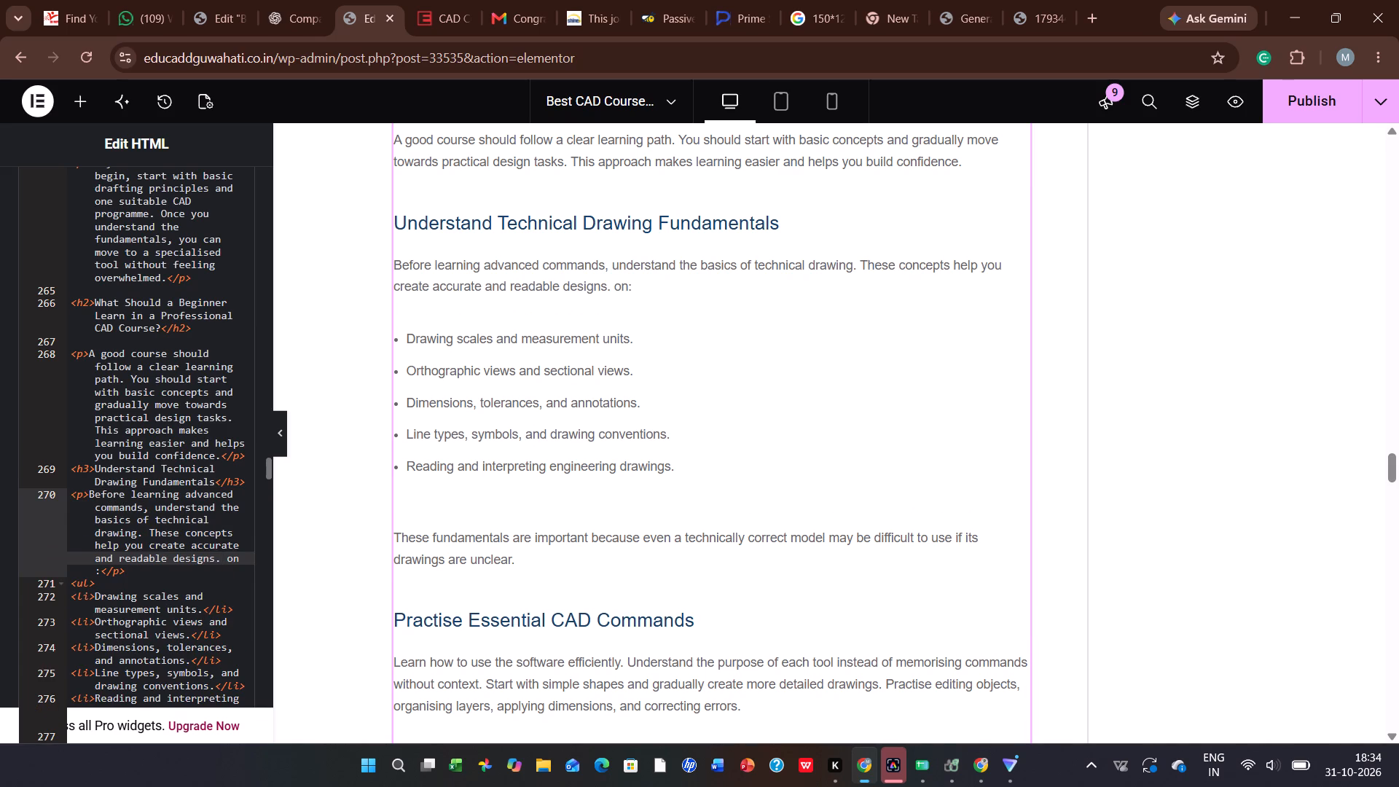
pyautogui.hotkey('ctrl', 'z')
# Replace the "Before learning advanced commands" sentence with the copied paragraph, keeping "Focus on:" after it and removing the duplicate "B".
pyautogui.click(157, 533)
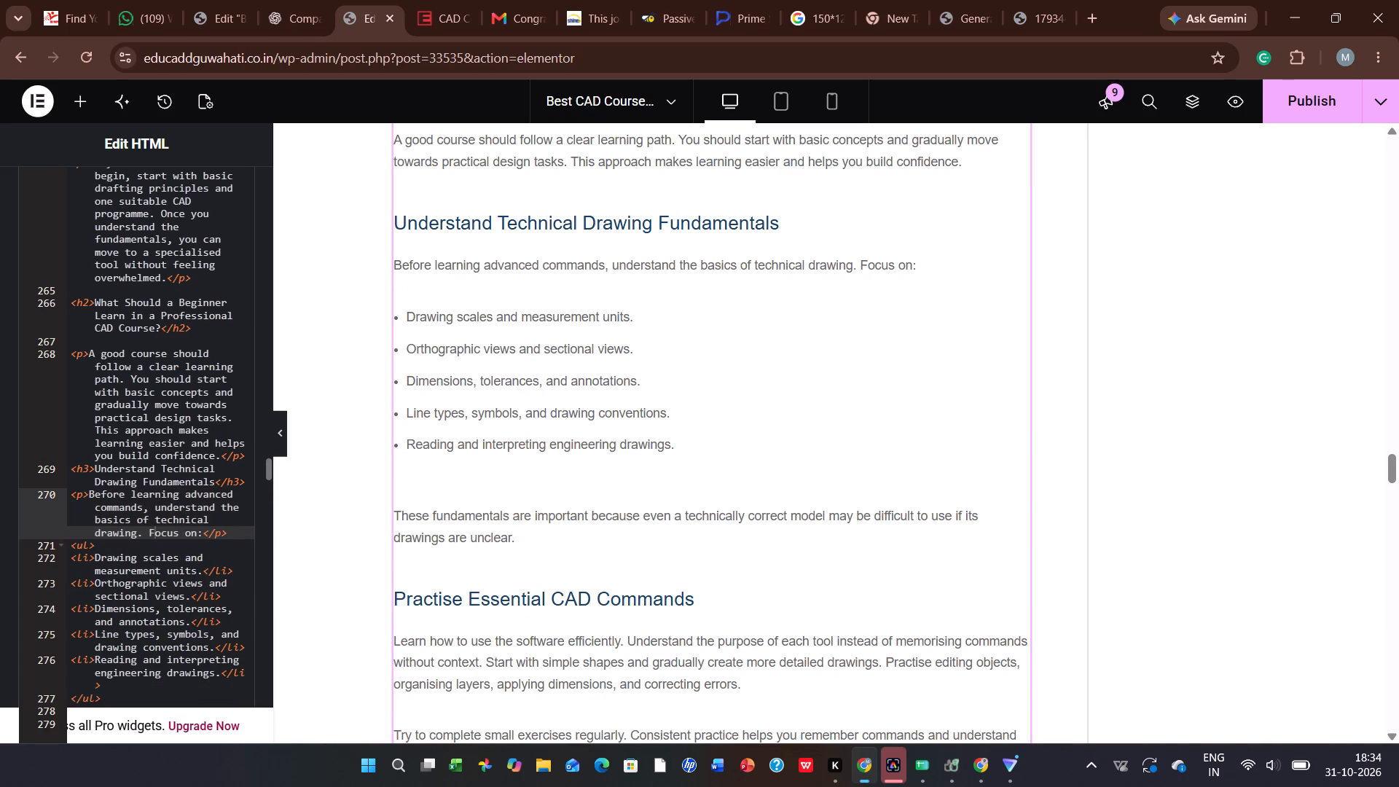
pyautogui.click(146, 533)
pyautogui.moveTo(141, 533); pyautogui.dragTo(103, 517)
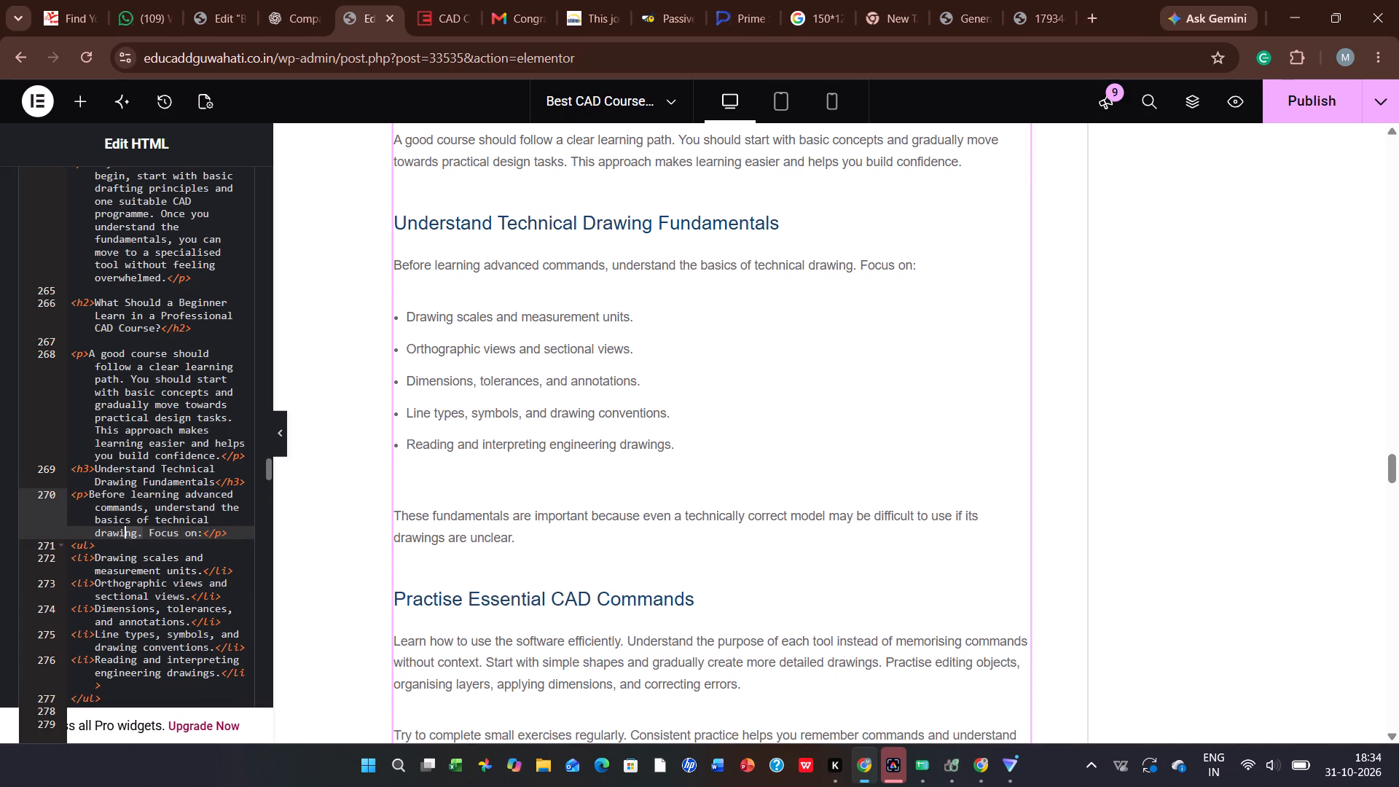
pyautogui.moveTo(103, 517); pyautogui.dragTo(95, 491)
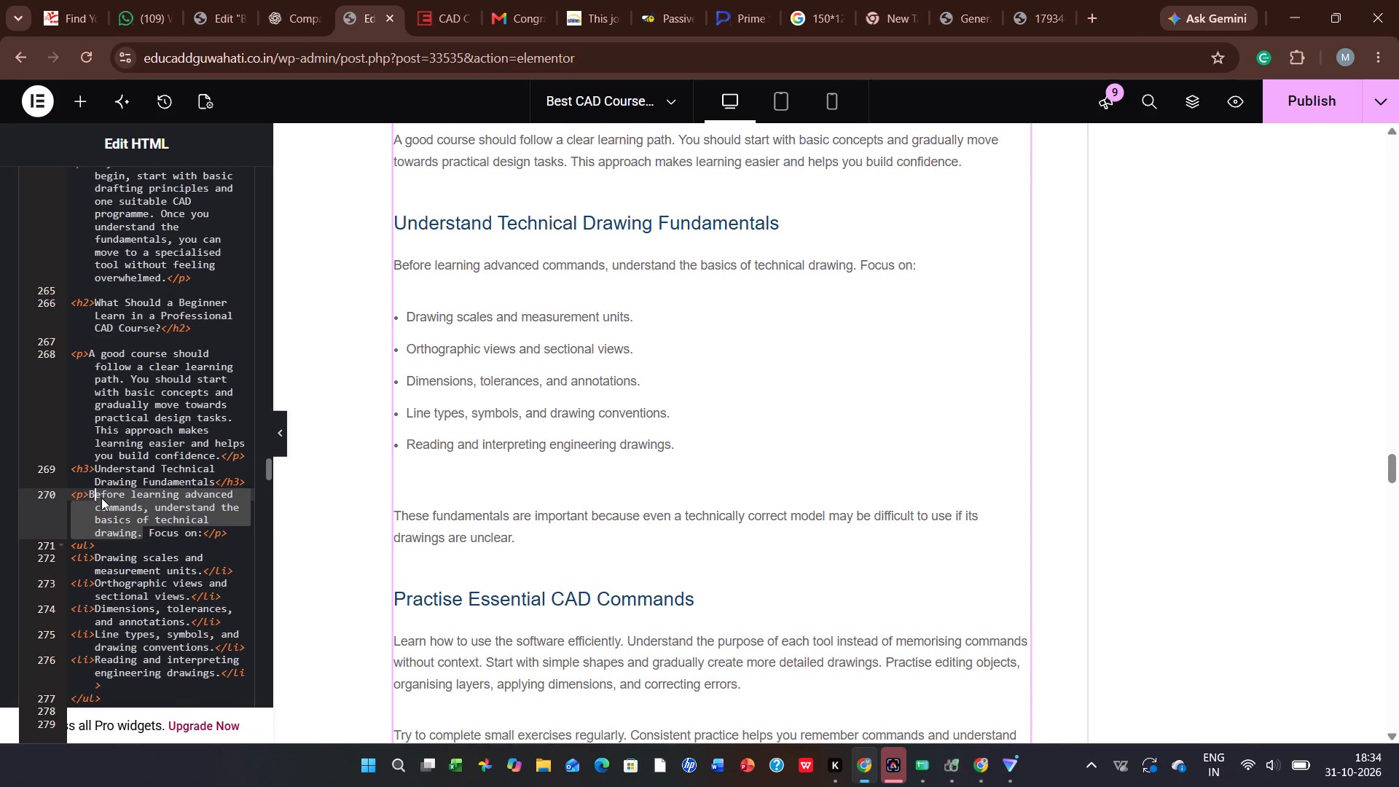
pyautogui.hotkey('ctrl', 'v')
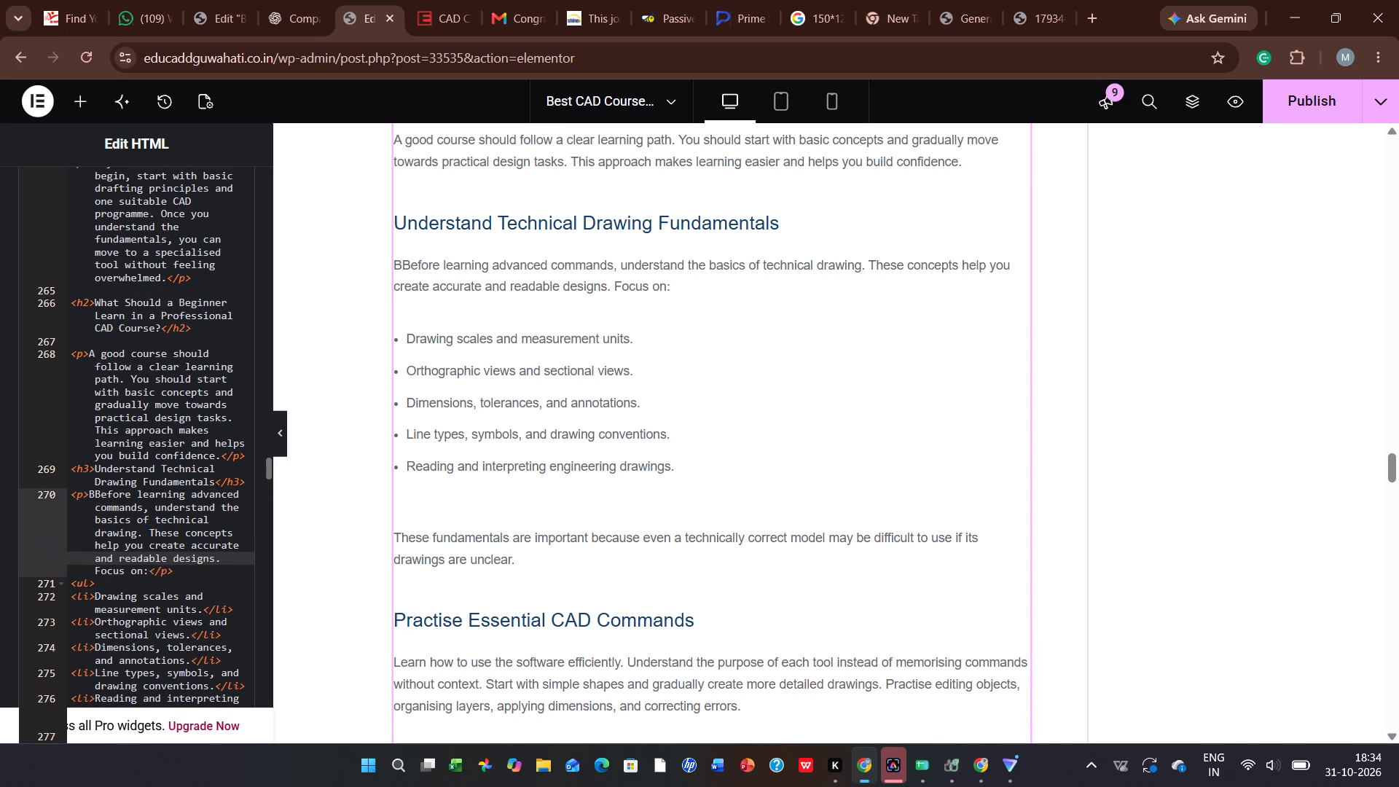
pyautogui.click(95, 496)
pyautogui.press('BackSpace')
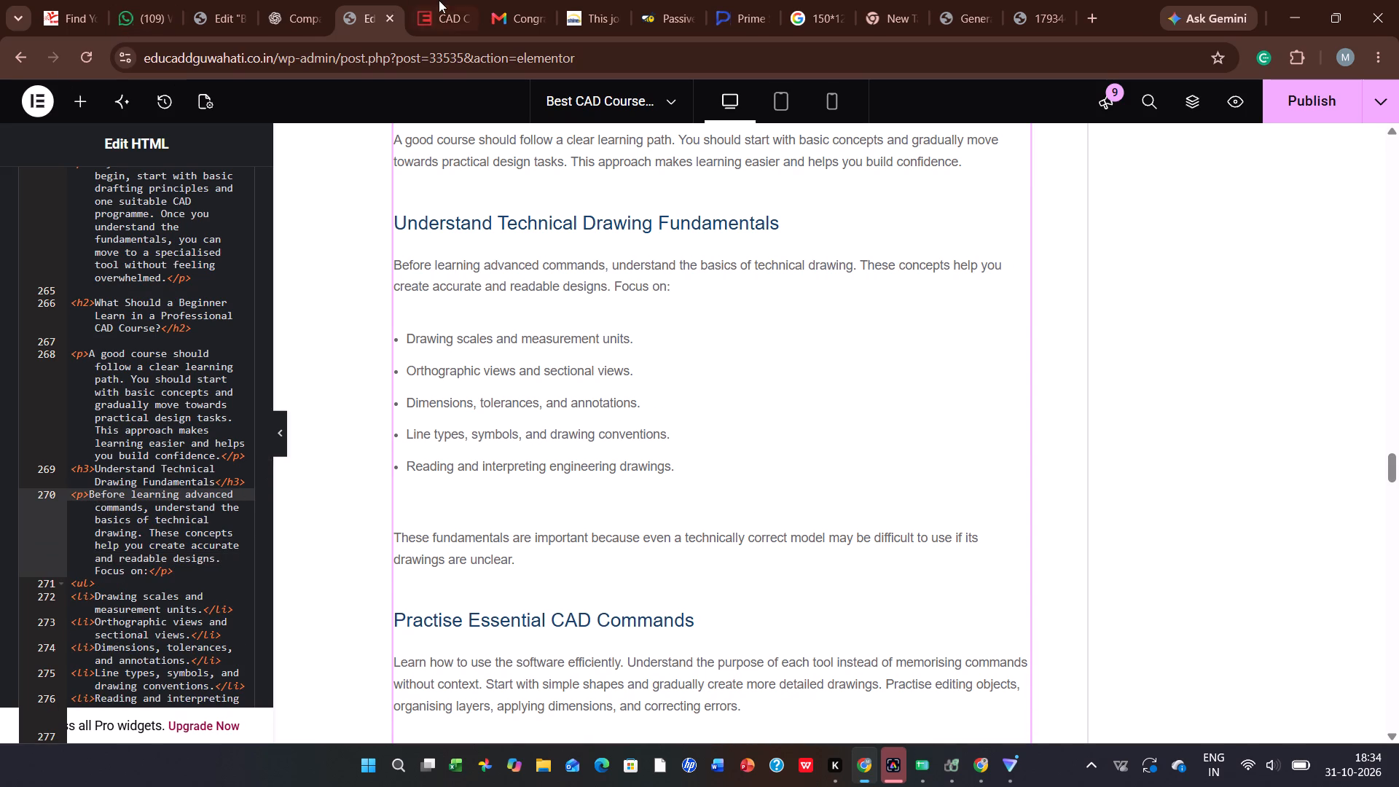
# Compare the technical drawing list, "Practise Essential CAD Commands" and the design projects section between the preview and the published article.
pyautogui.click(440, 0)
pyautogui.scroll(-1, 420, 350)
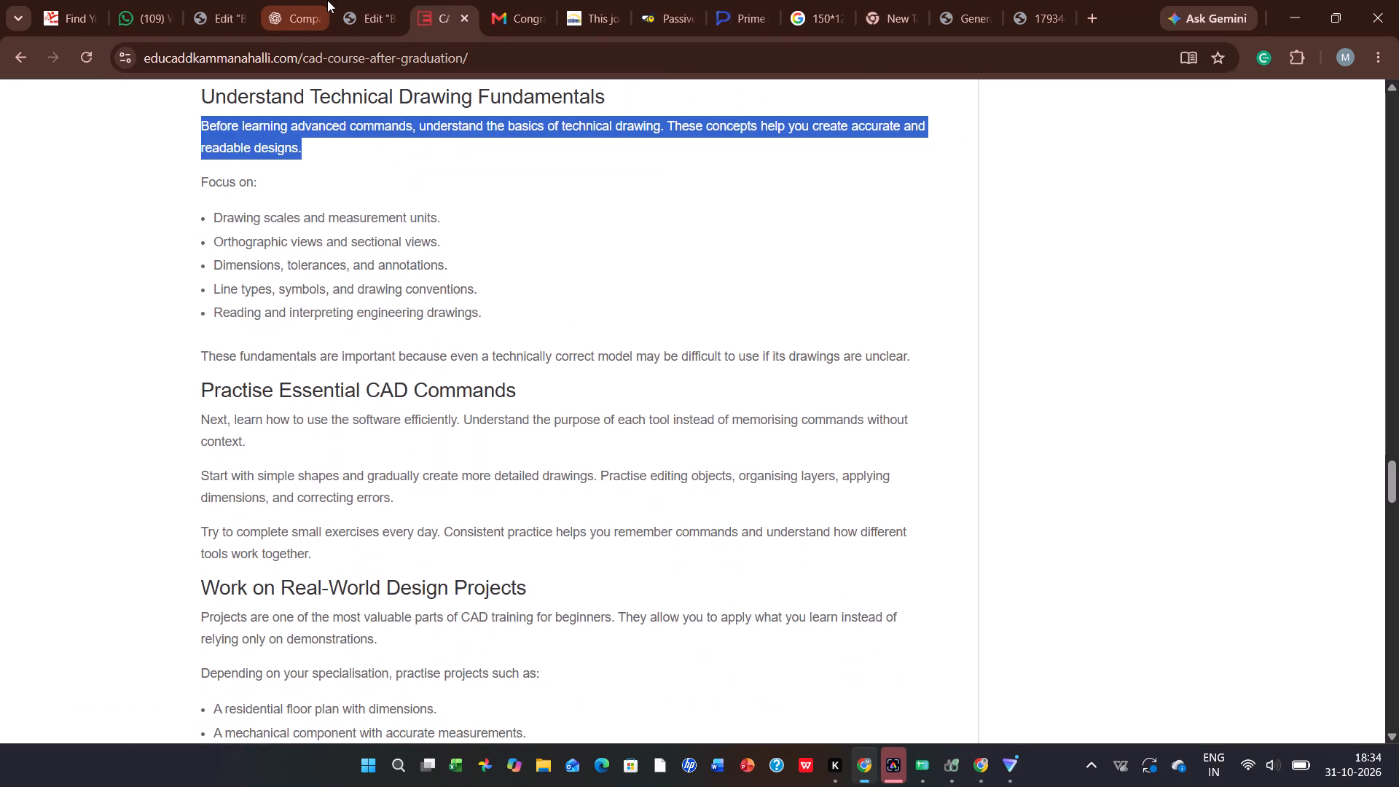
pyautogui.click(350, 0)
pyautogui.scroll(-1, 538, 442)
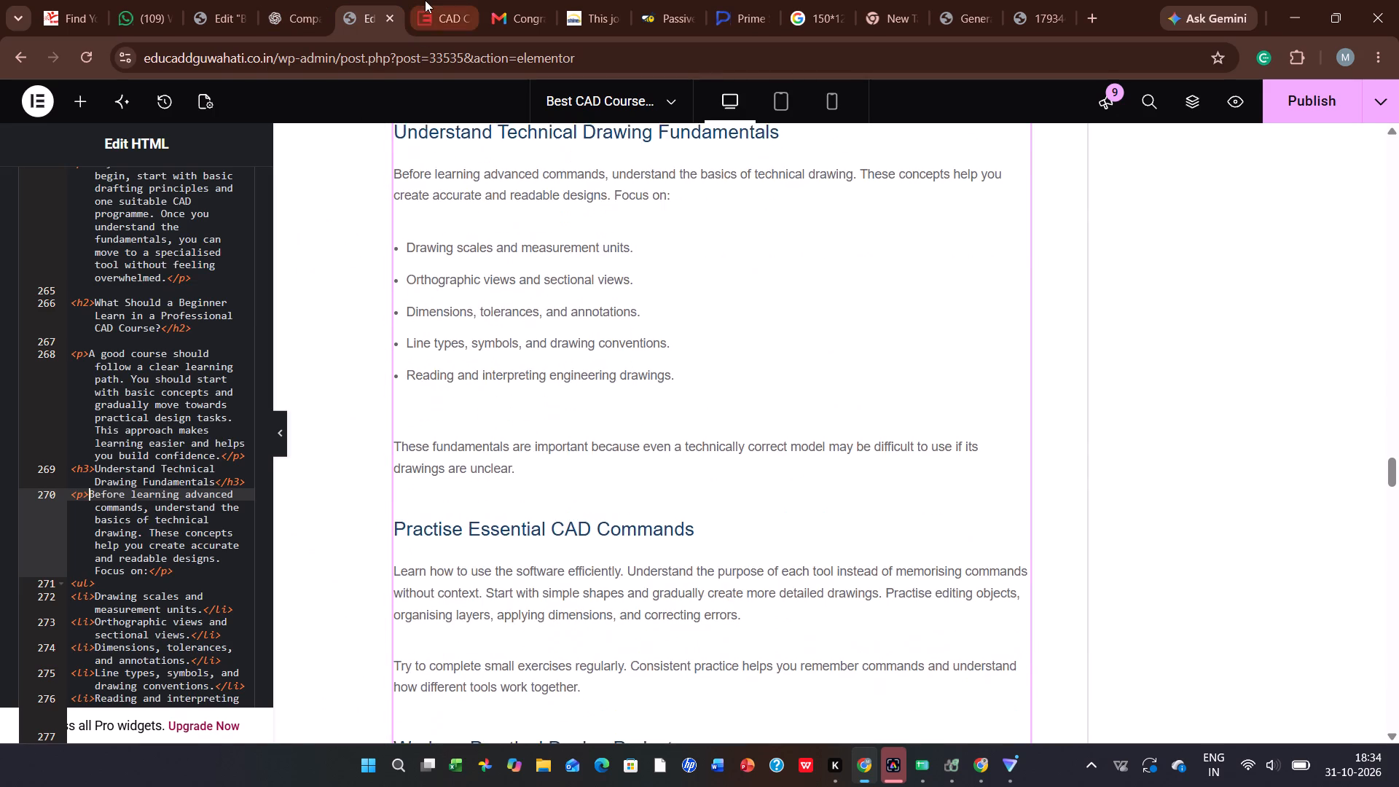
pyautogui.click(425, 0)
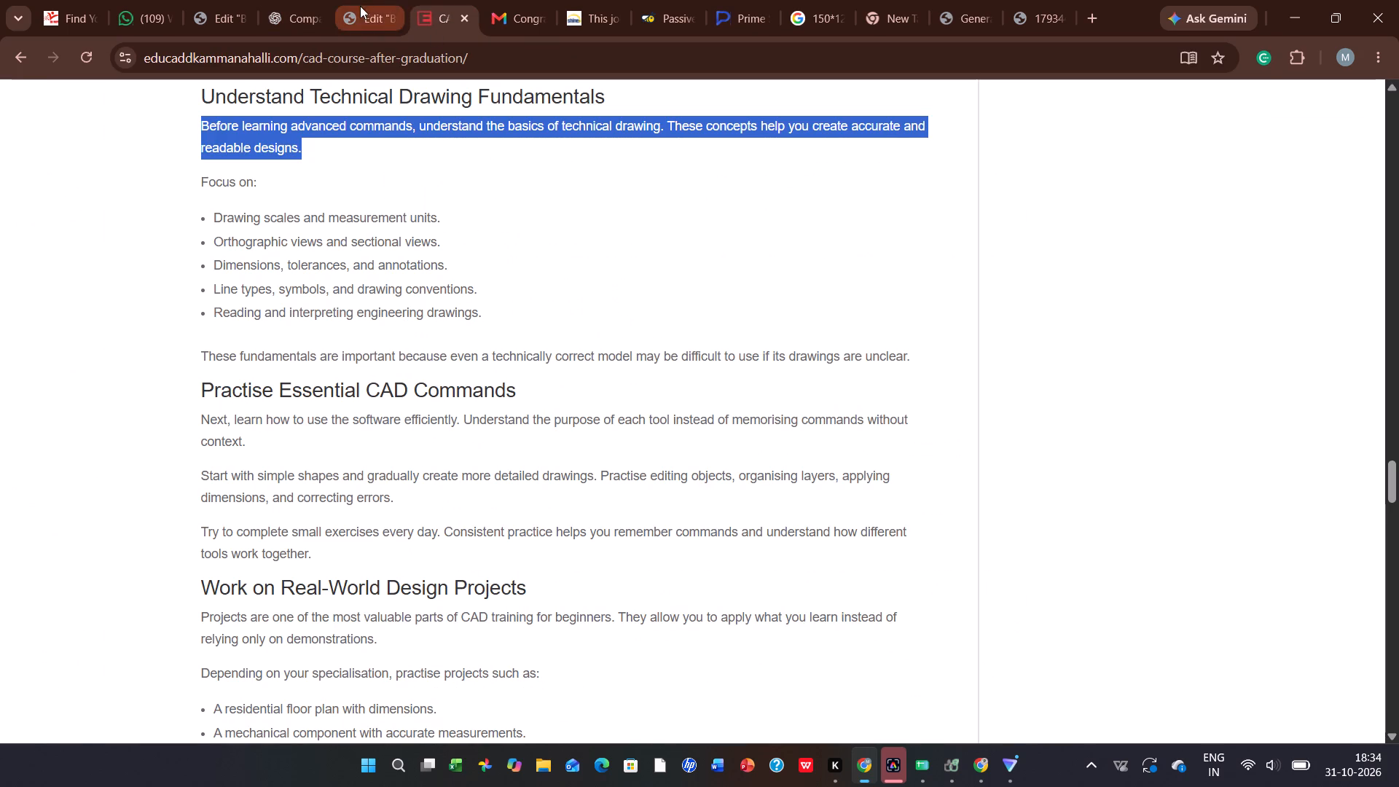
pyautogui.click(360, 6)
pyautogui.scroll(-2, 735, 496)
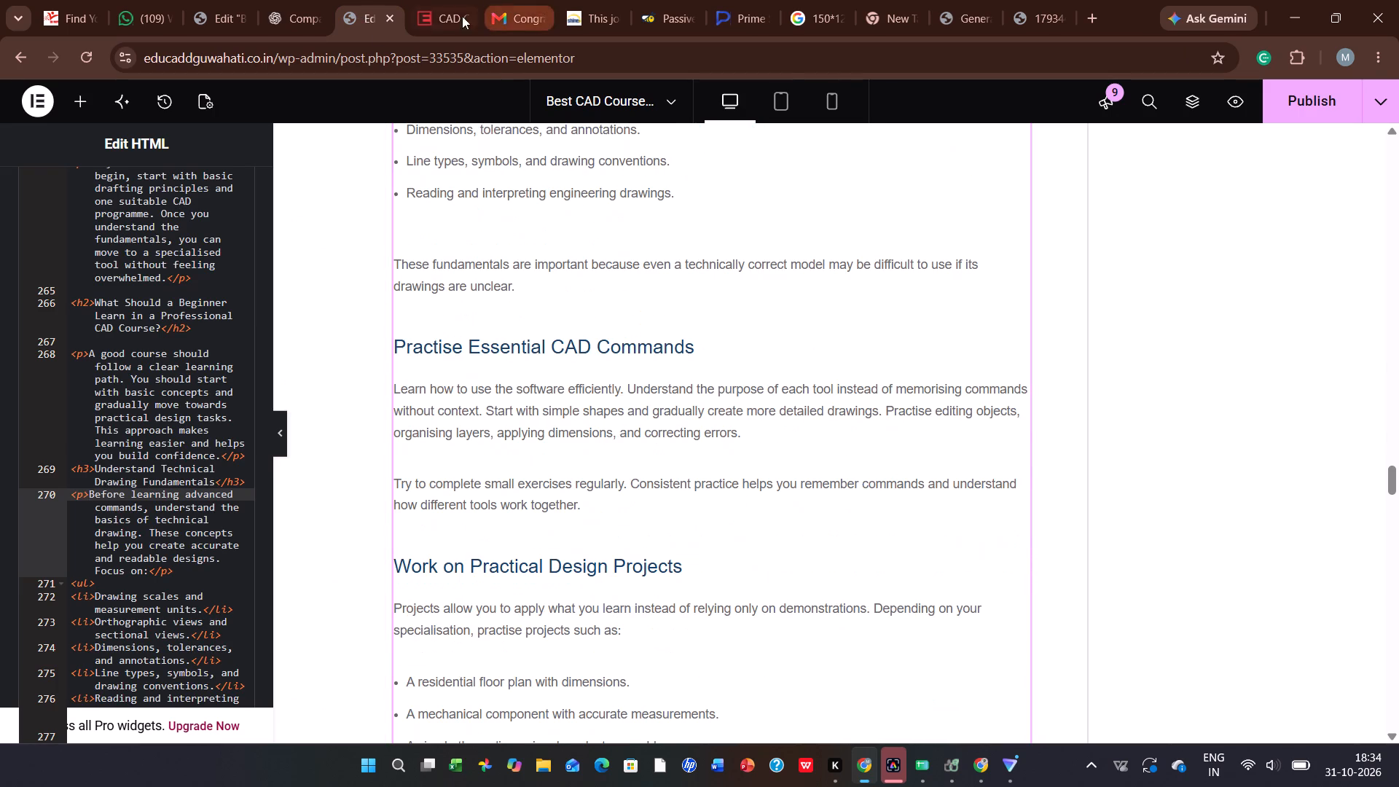
pyautogui.click(436, 25)
pyautogui.scroll(-1, 506, 302)
pyautogui.scroll(-1, 463, 363)
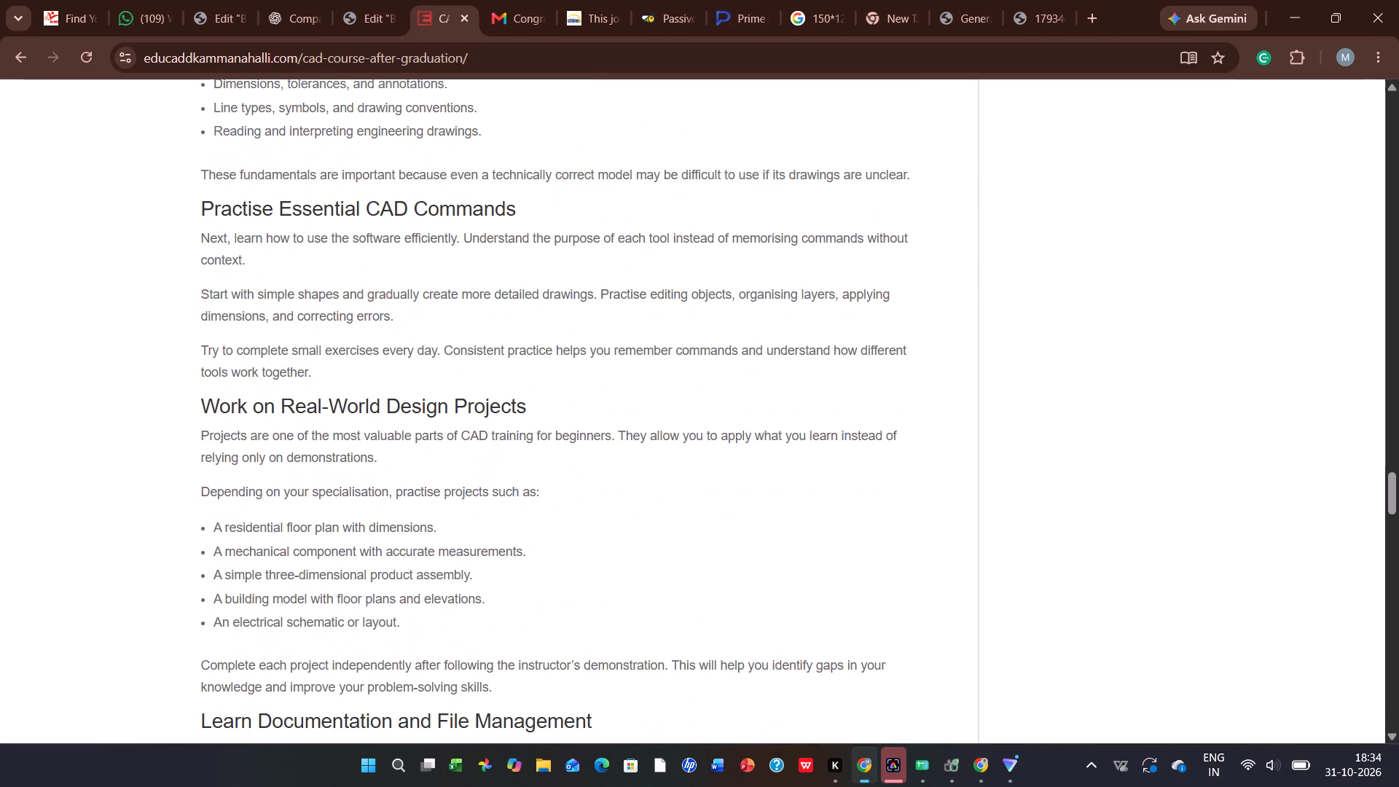
pyautogui.click(369, 0)
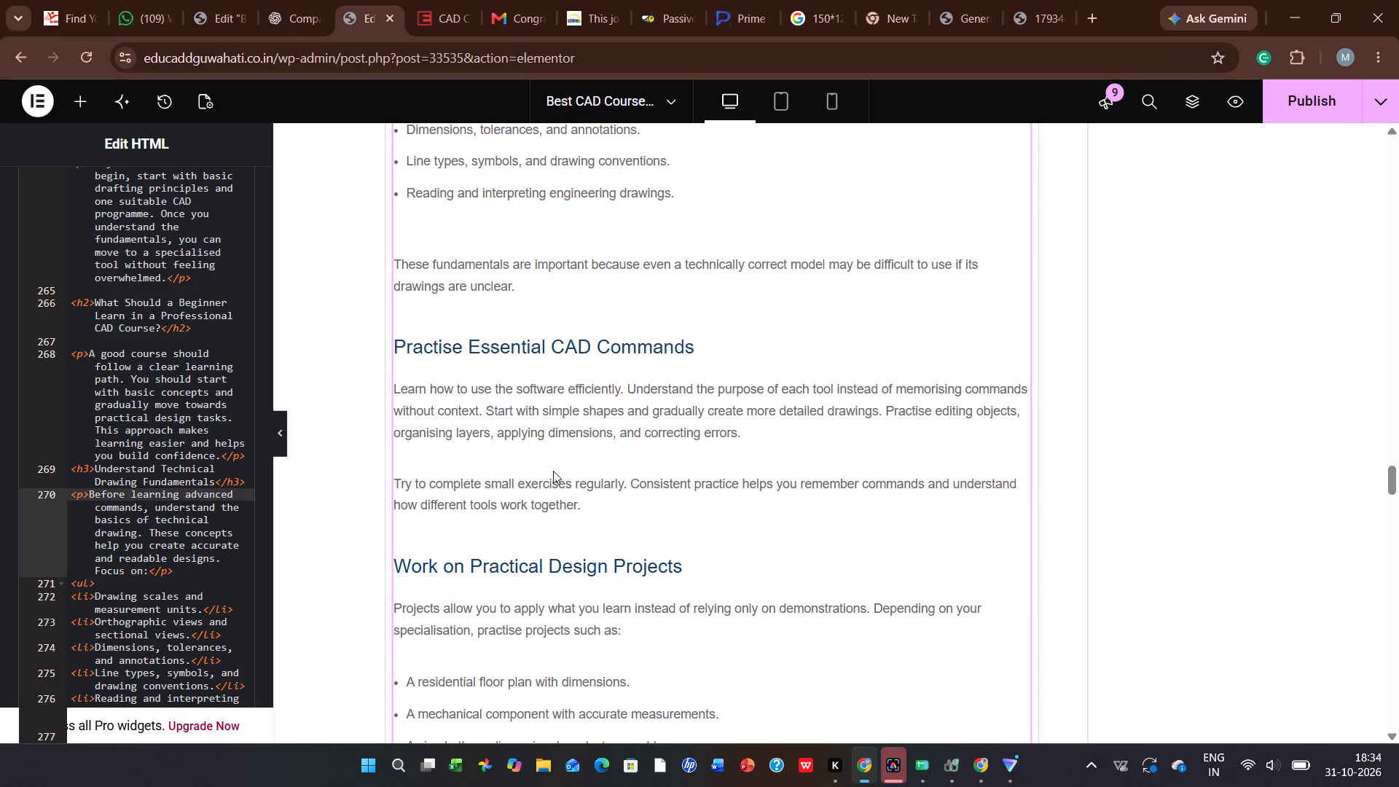
# Copy the "Next, learn how to use the software efficiently" paragraph under "Practise Essential CAD Commands" in the published article.
pyautogui.click(448, 0)
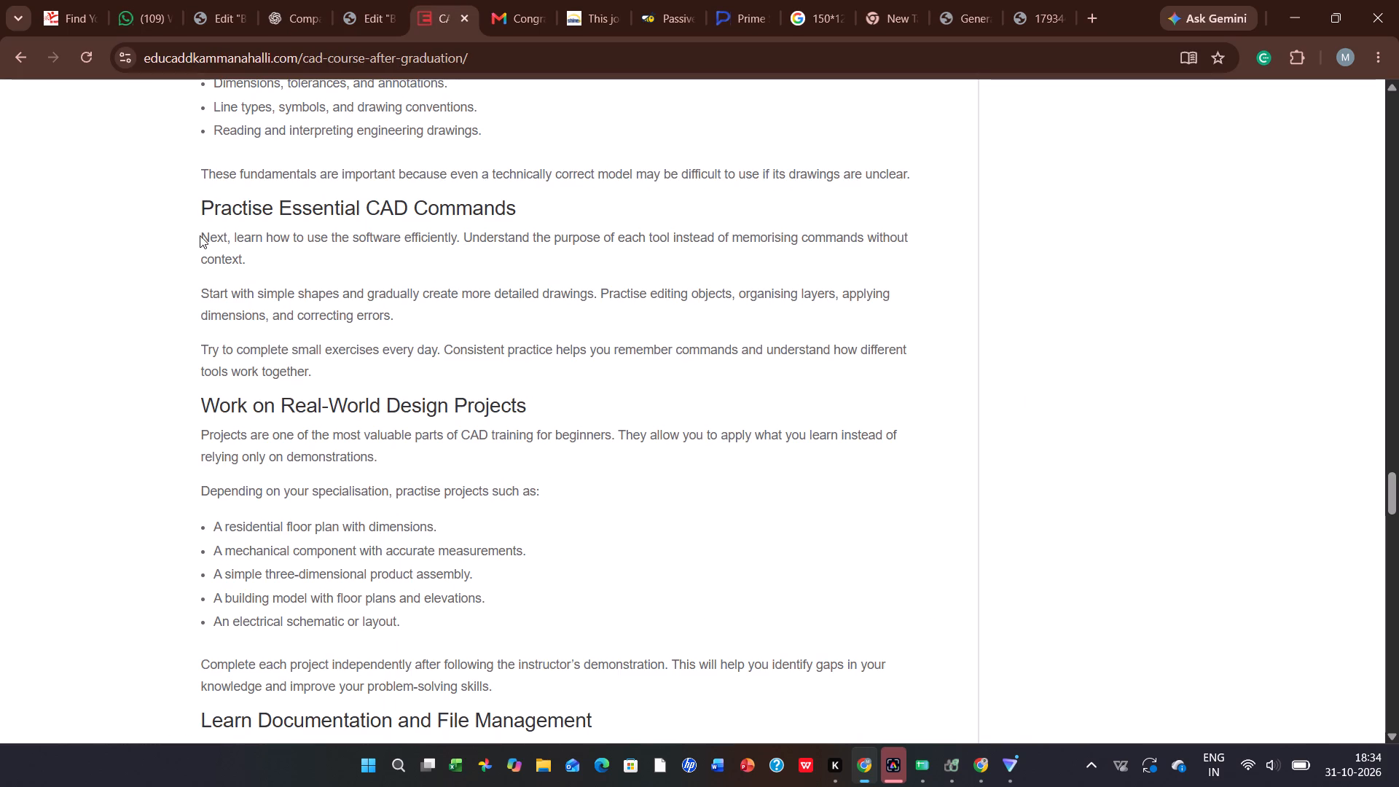
pyautogui.moveTo(200, 235); pyautogui.dragTo(257, 262)
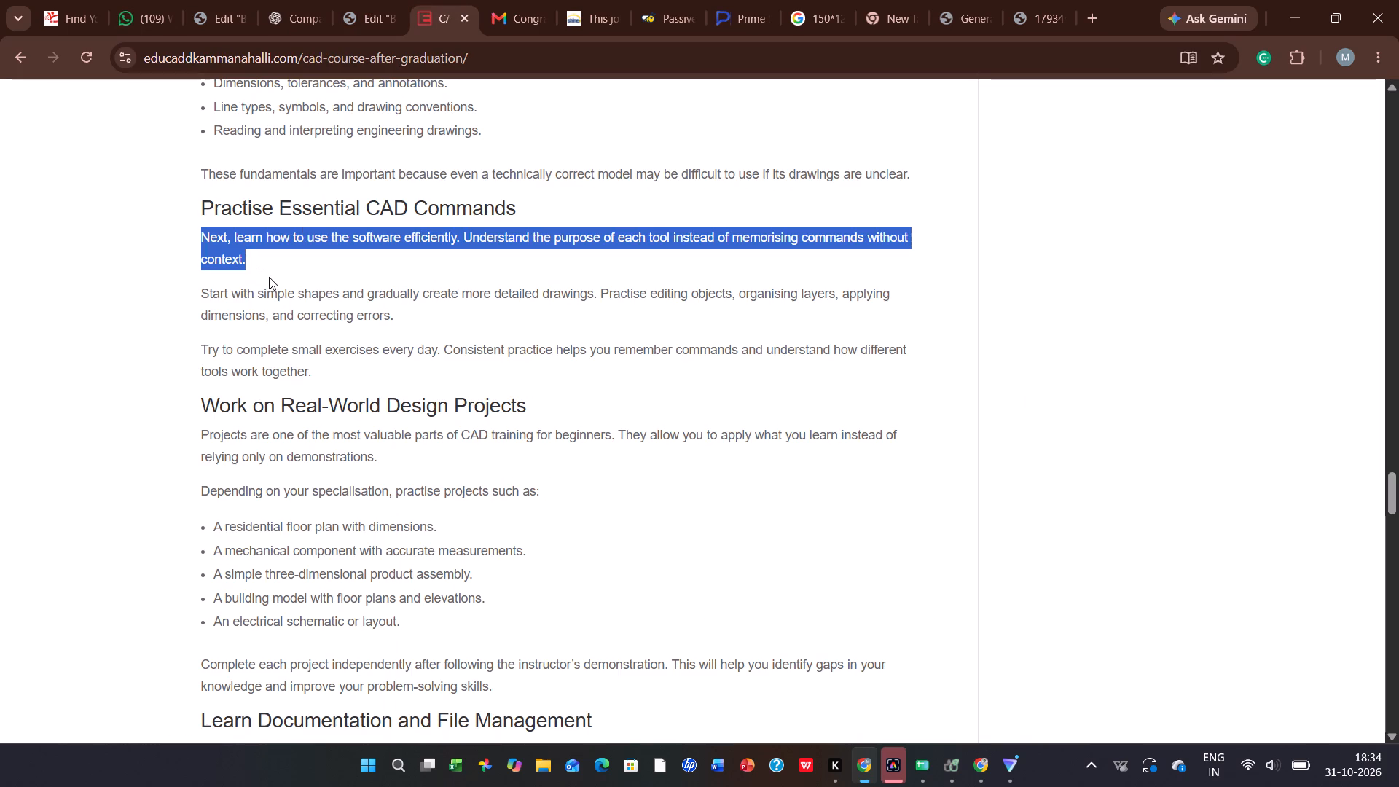
pyautogui.hotkey('ctrl', 'c')
# Look through the post's HTML and preview for the counterpart of the copied paragraph, rechecking it against the published article.
pyautogui.click(363, 0)
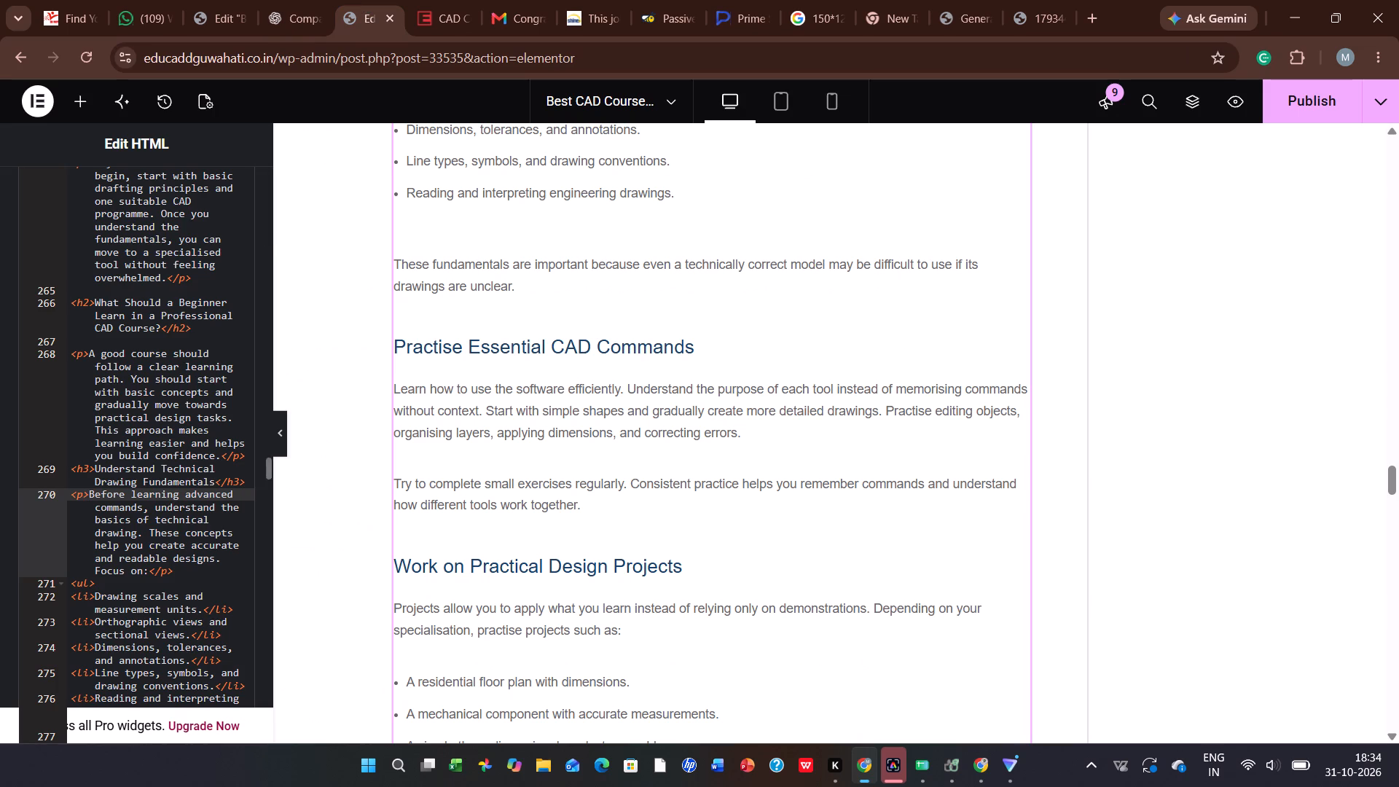
pyautogui.scroll(-1, 116, 522)
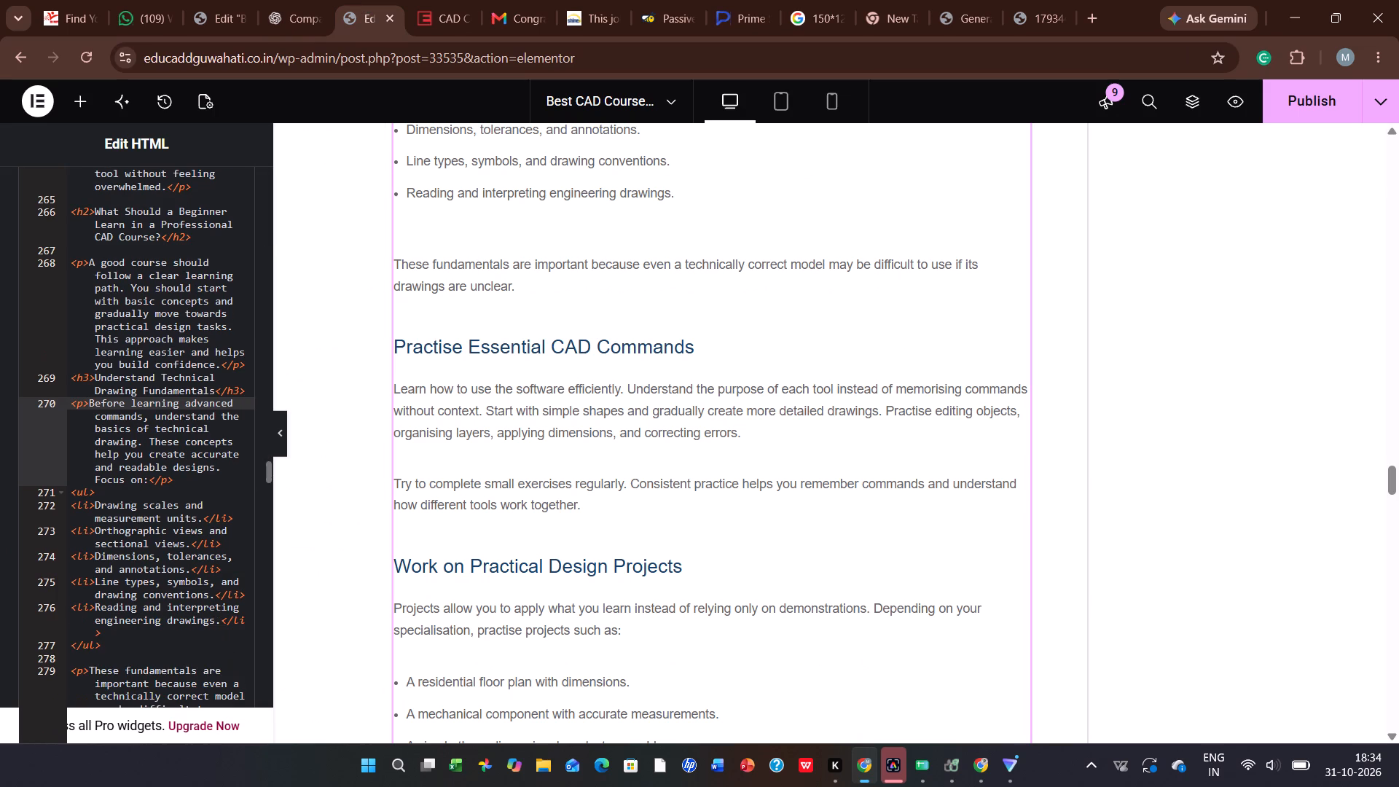
pyautogui.scroll(-1, 119, 517)
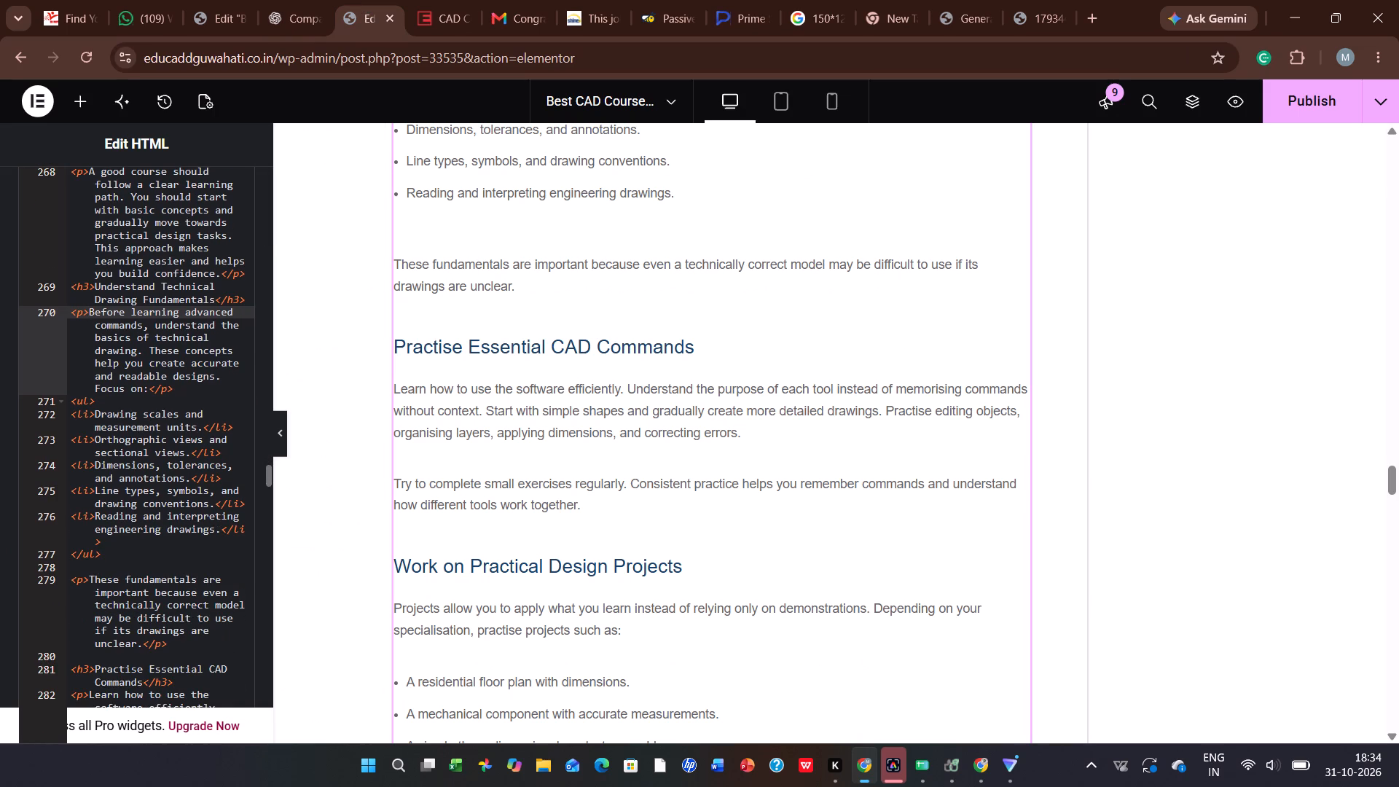
pyautogui.scroll(2, 168, 443)
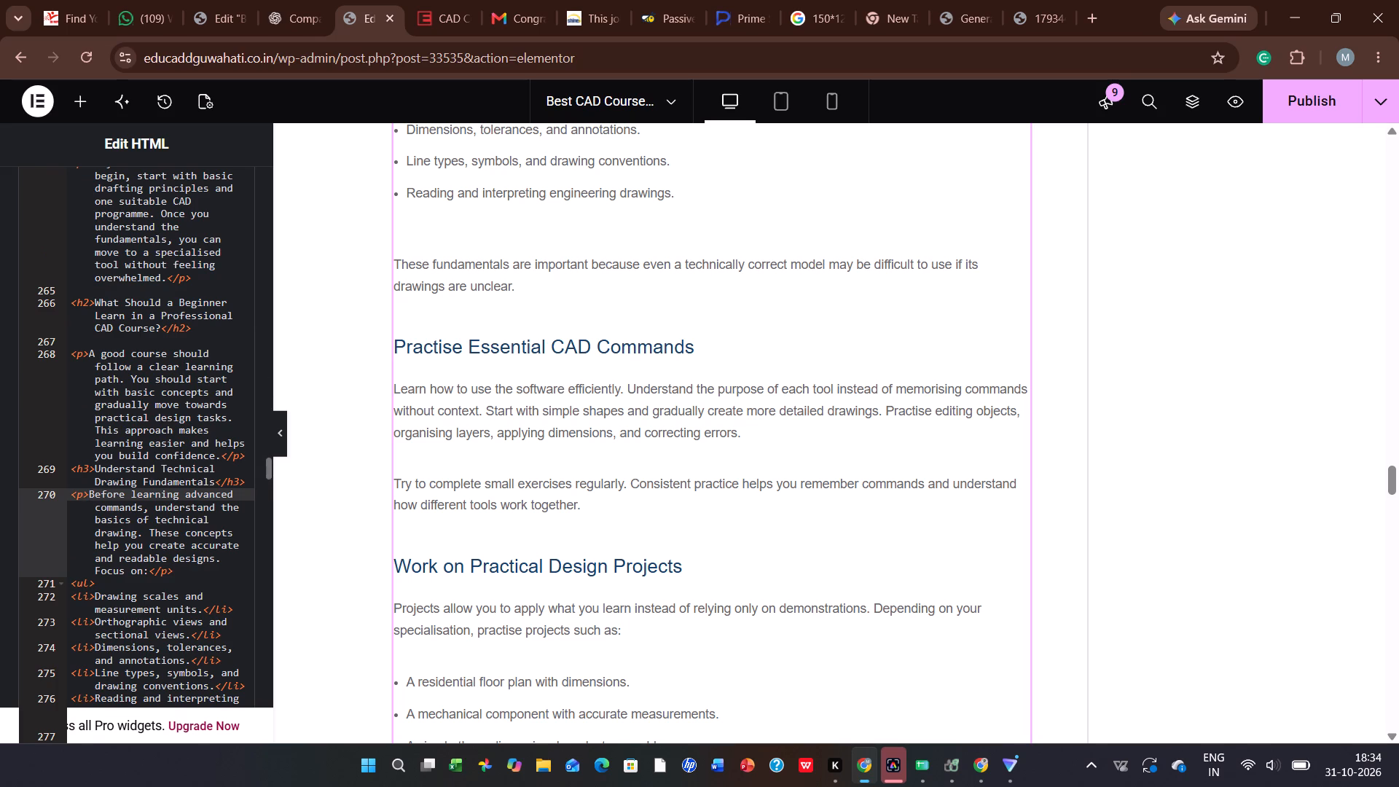
pyautogui.scroll(-2, 169, 533)
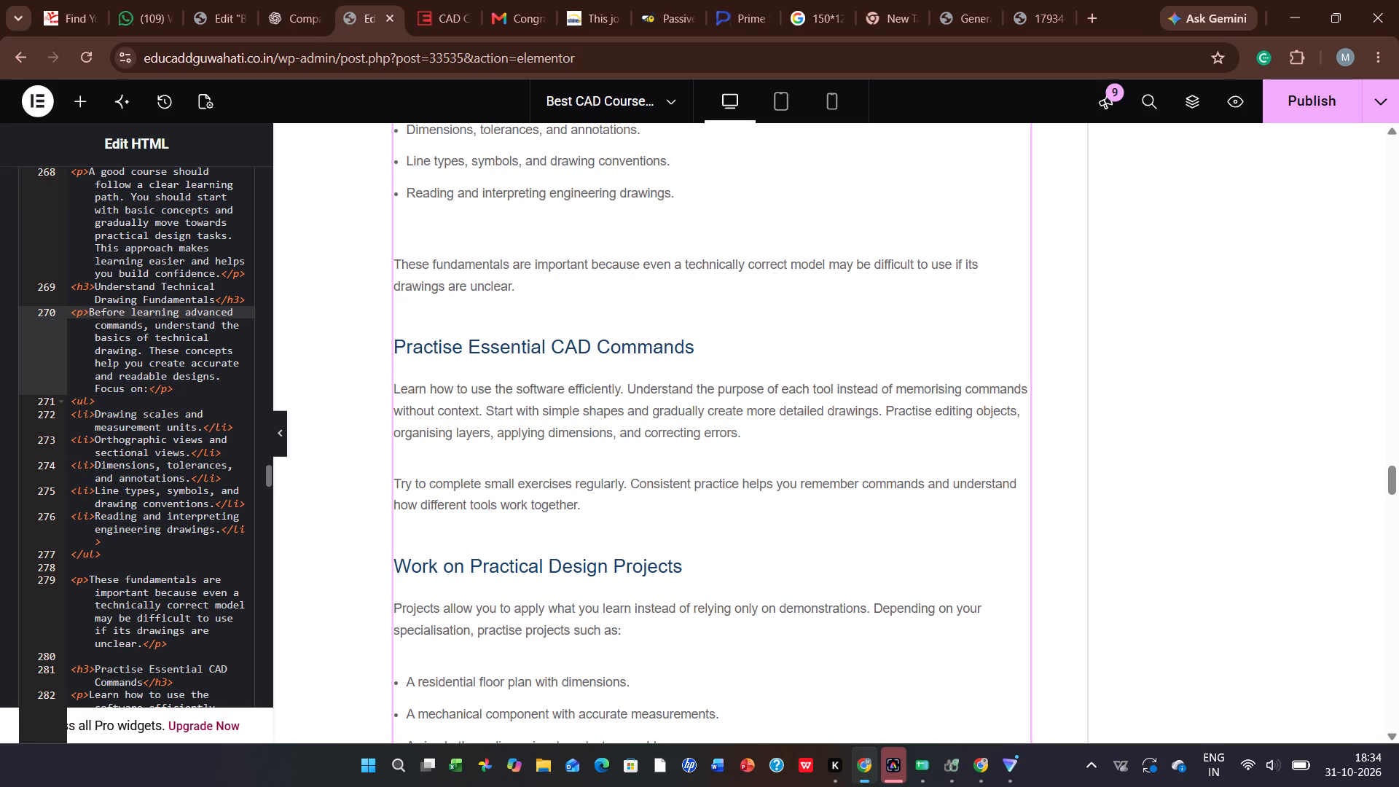
pyautogui.scroll(2, 595, 302)
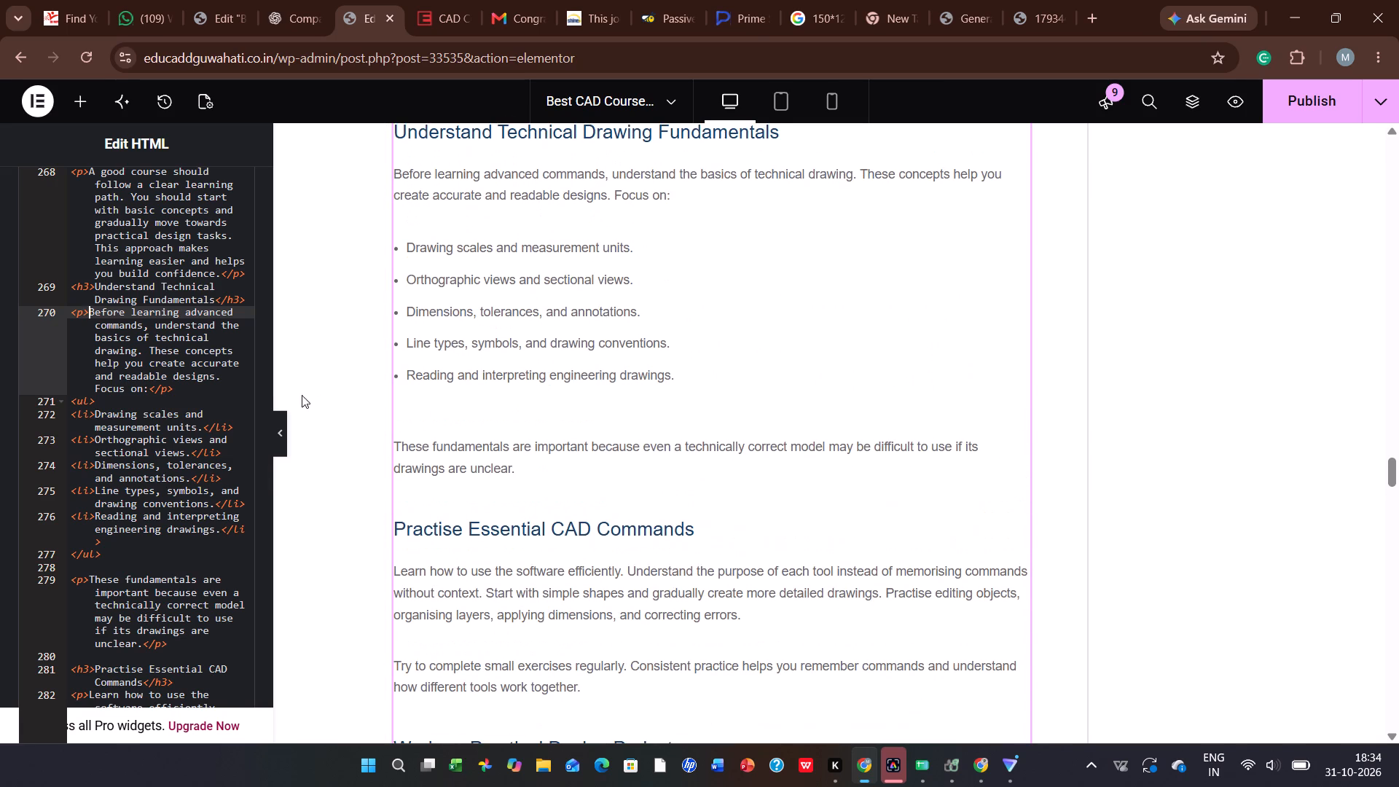
pyautogui.scroll(-7, 178, 311)
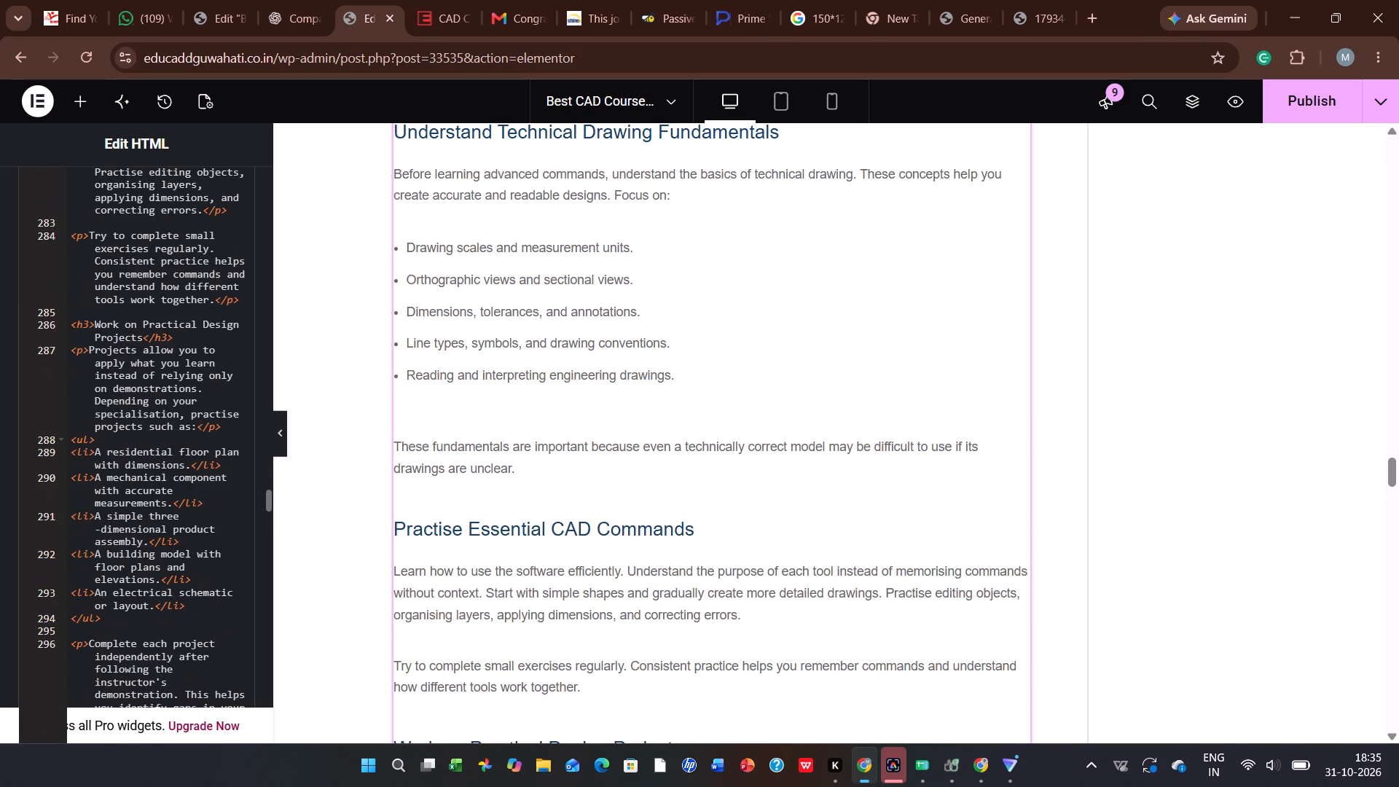
pyautogui.scroll(-1, 180, 326)
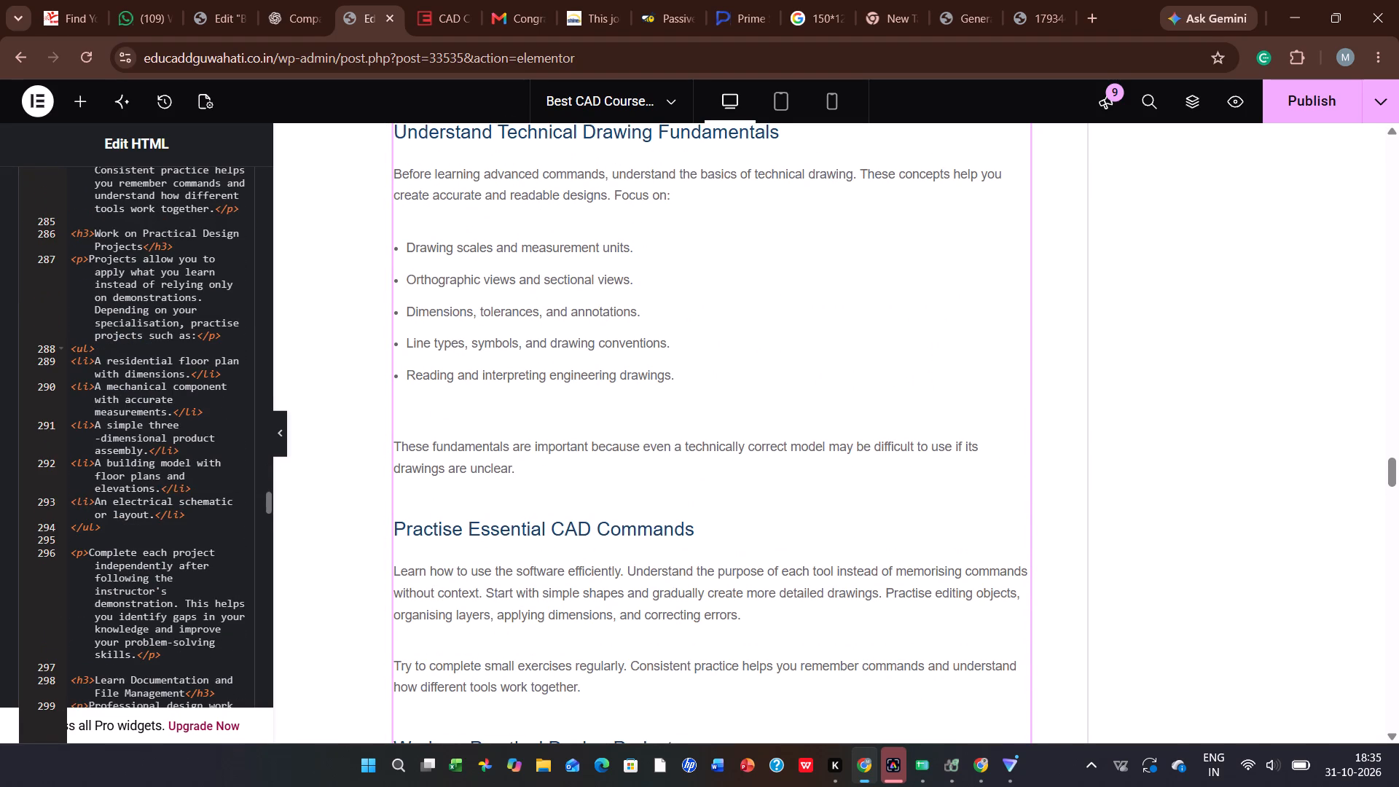
pyautogui.scroll(-2, 168, 419)
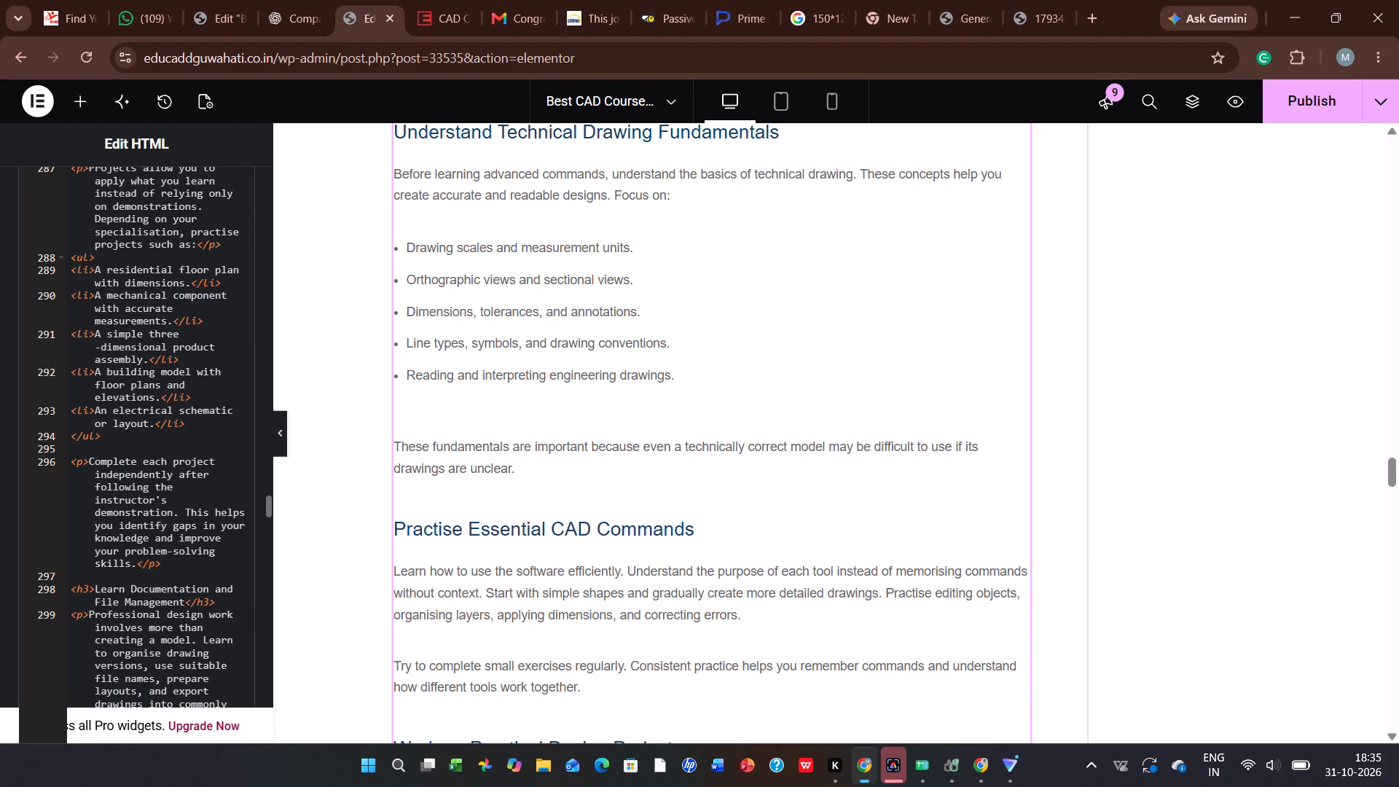
pyautogui.scroll(-1, 168, 419)
pyautogui.scroll(2, 474, 276)
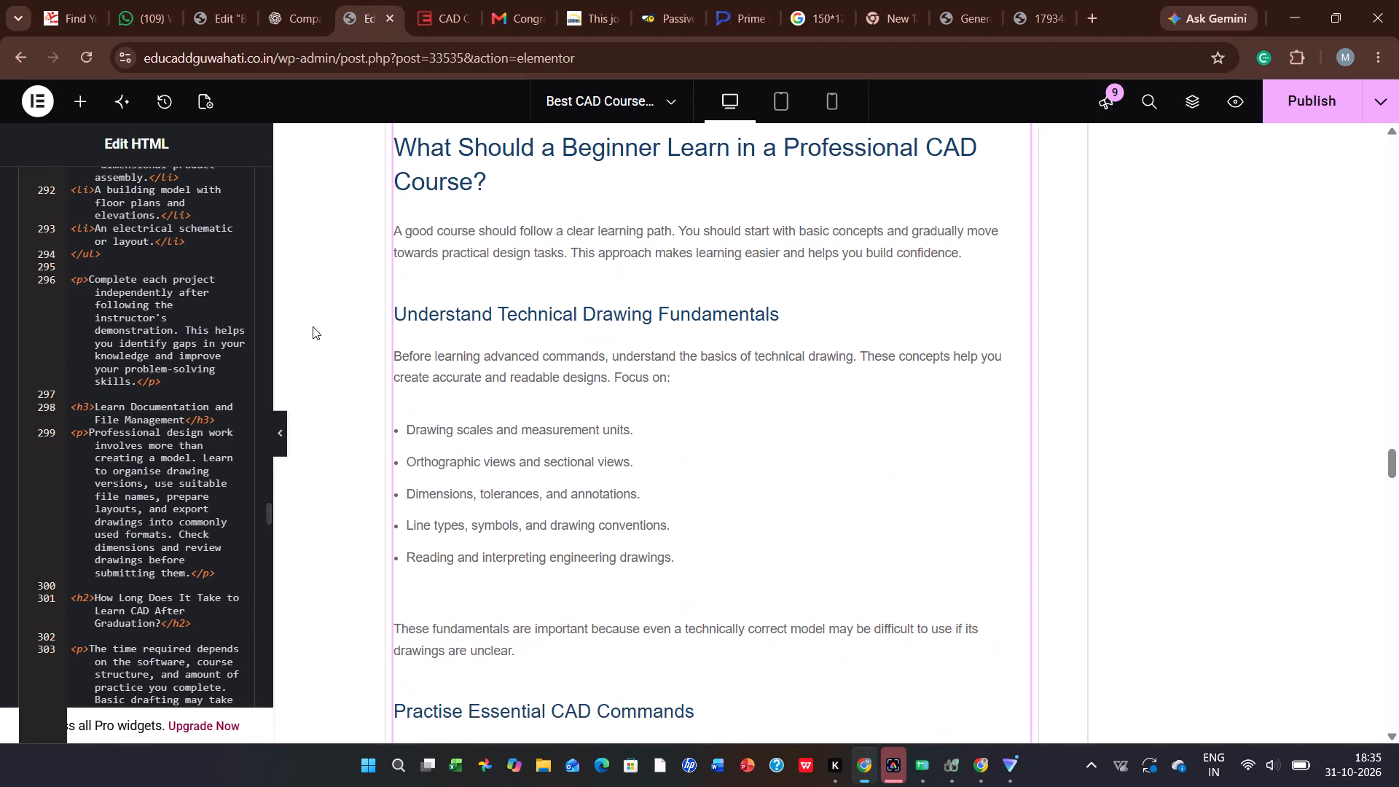
pyautogui.scroll(1, 627, 294)
pyautogui.scroll(3, 139, 312)
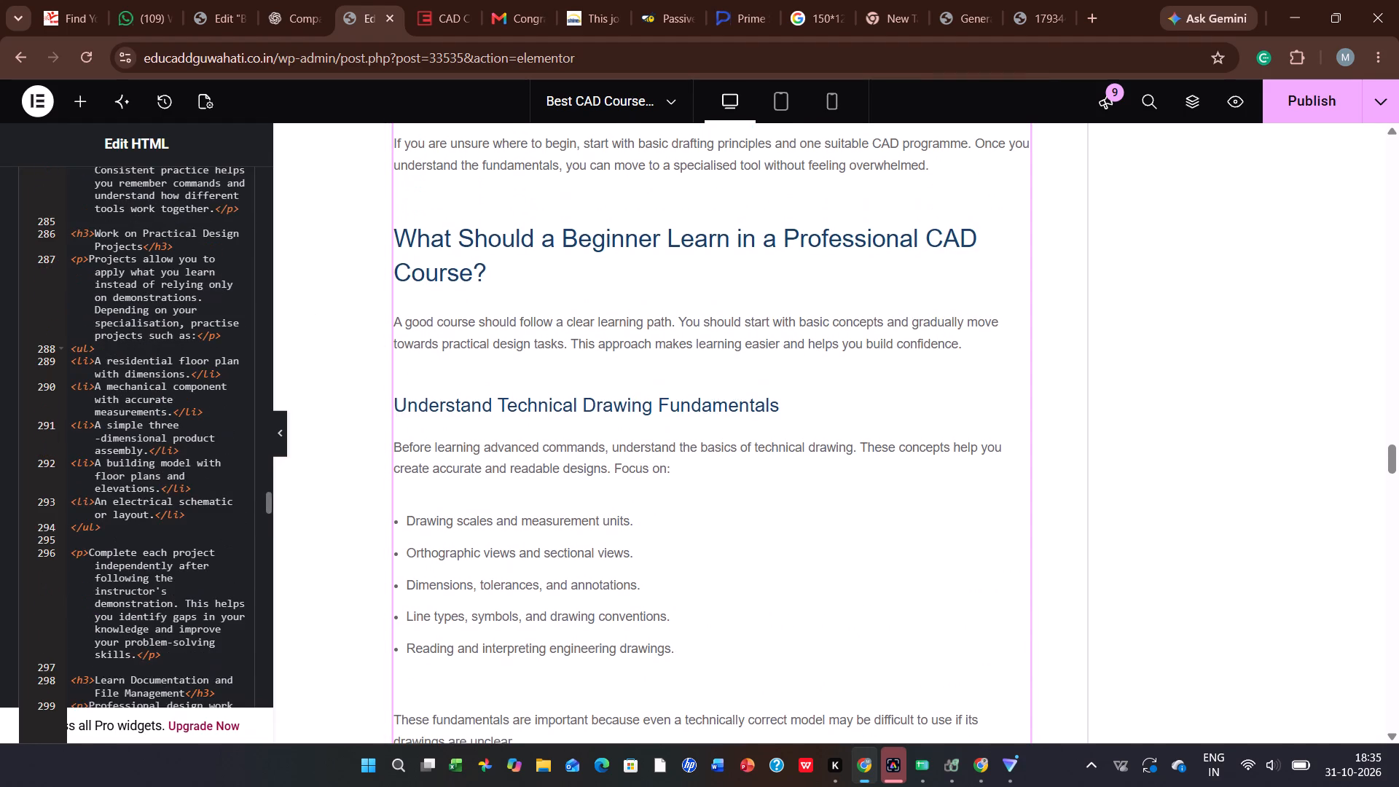
pyautogui.scroll(4, 149, 313)
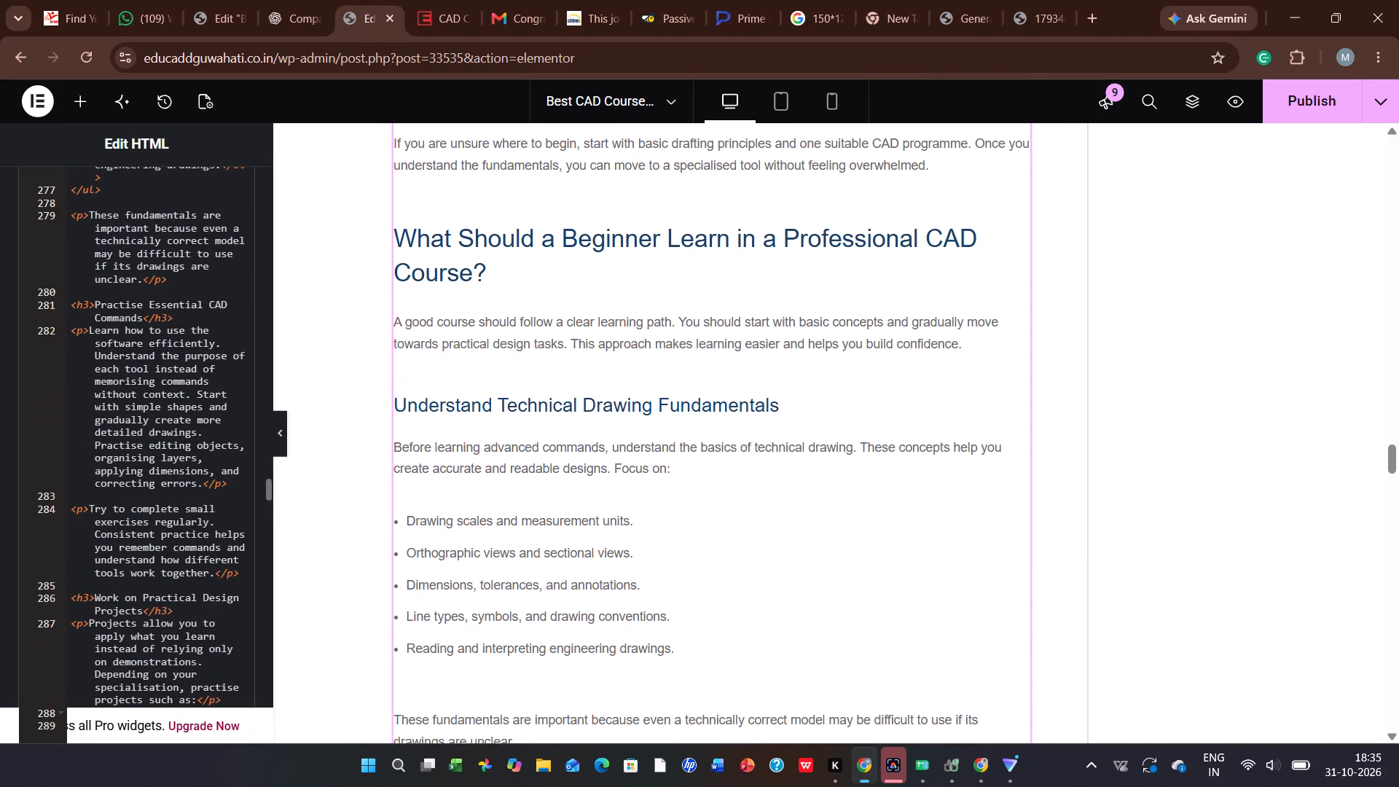
pyautogui.scroll(3, 161, 345)
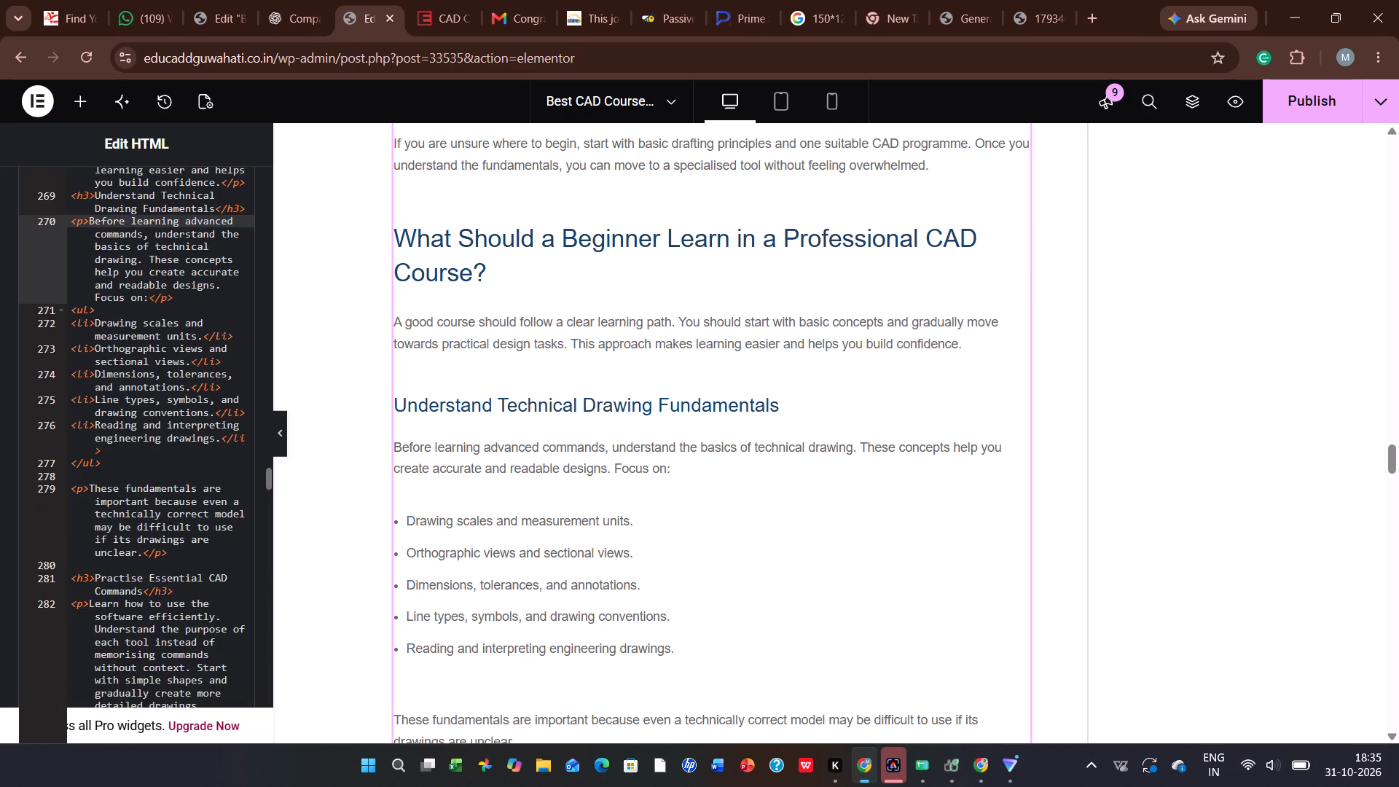
pyautogui.scroll(2, 161, 345)
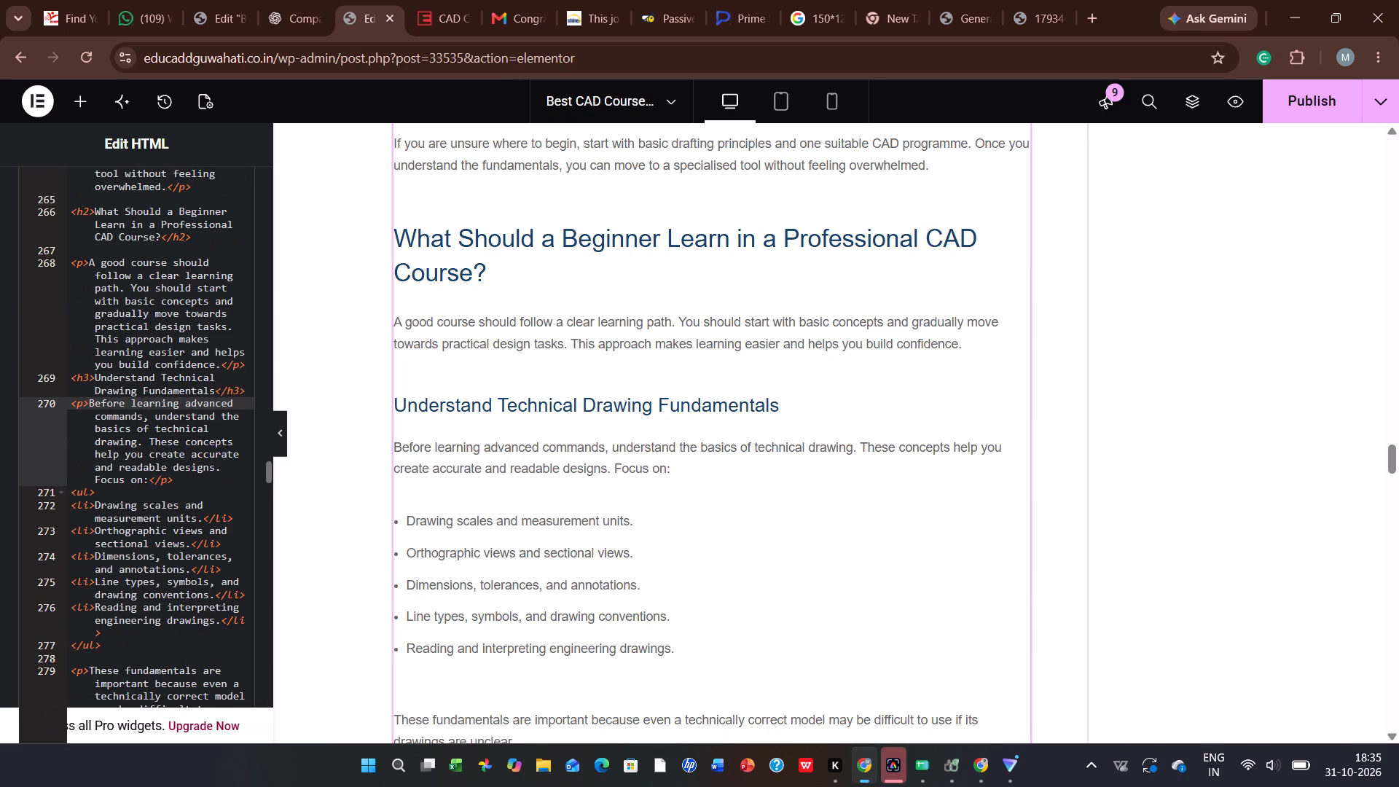
pyautogui.scroll(-1, 173, 423)
pyautogui.scroll(-2, 664, 452)
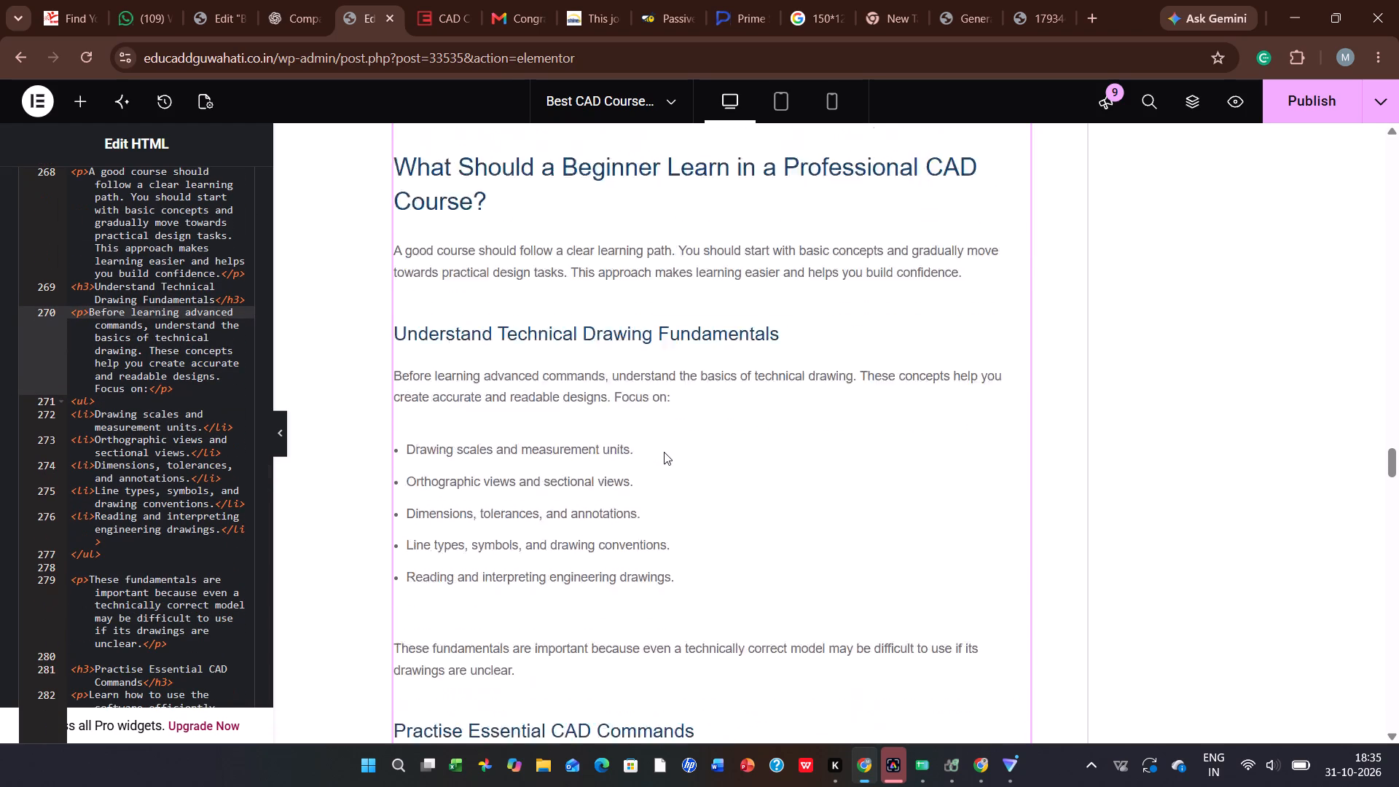
pyautogui.scroll(-1, 664, 452)
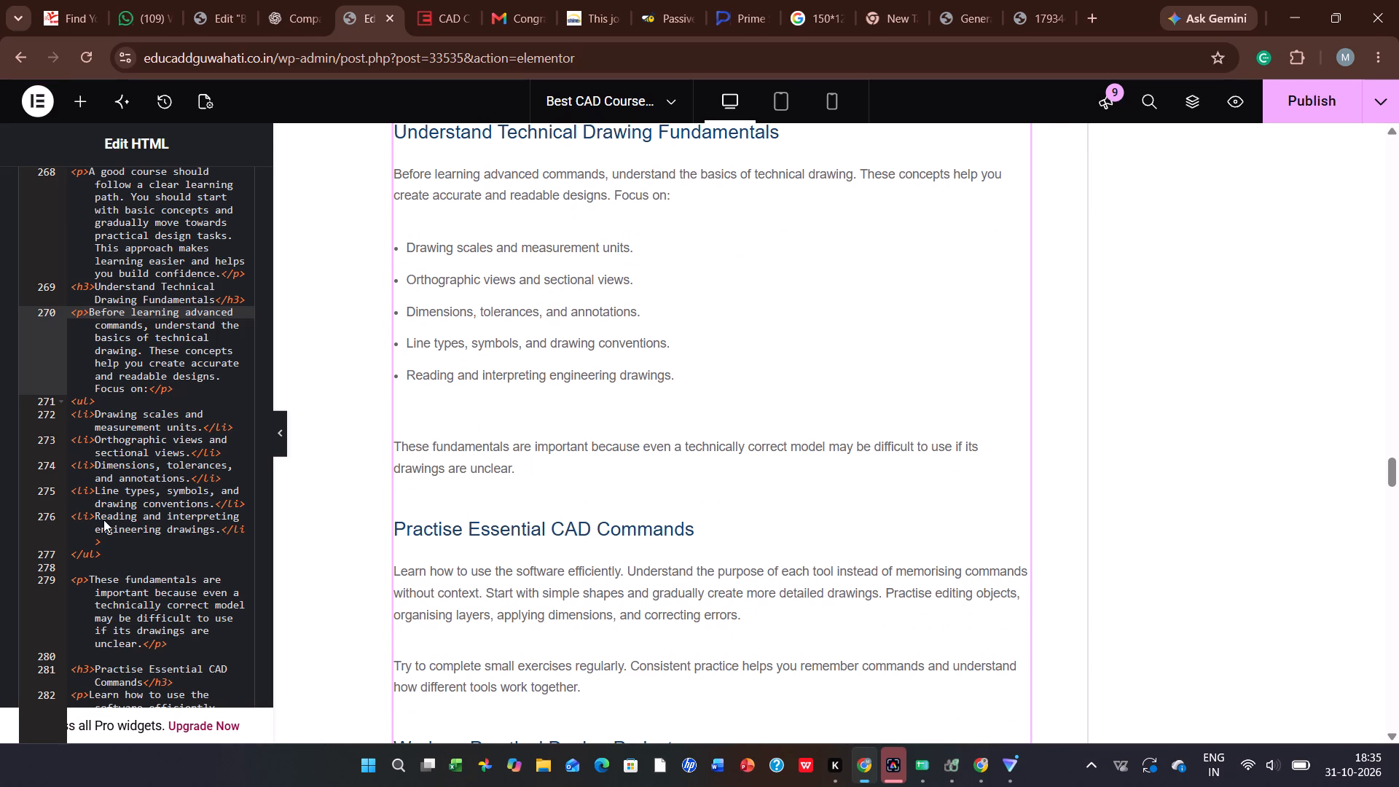
pyautogui.scroll(-2, 473, 476)
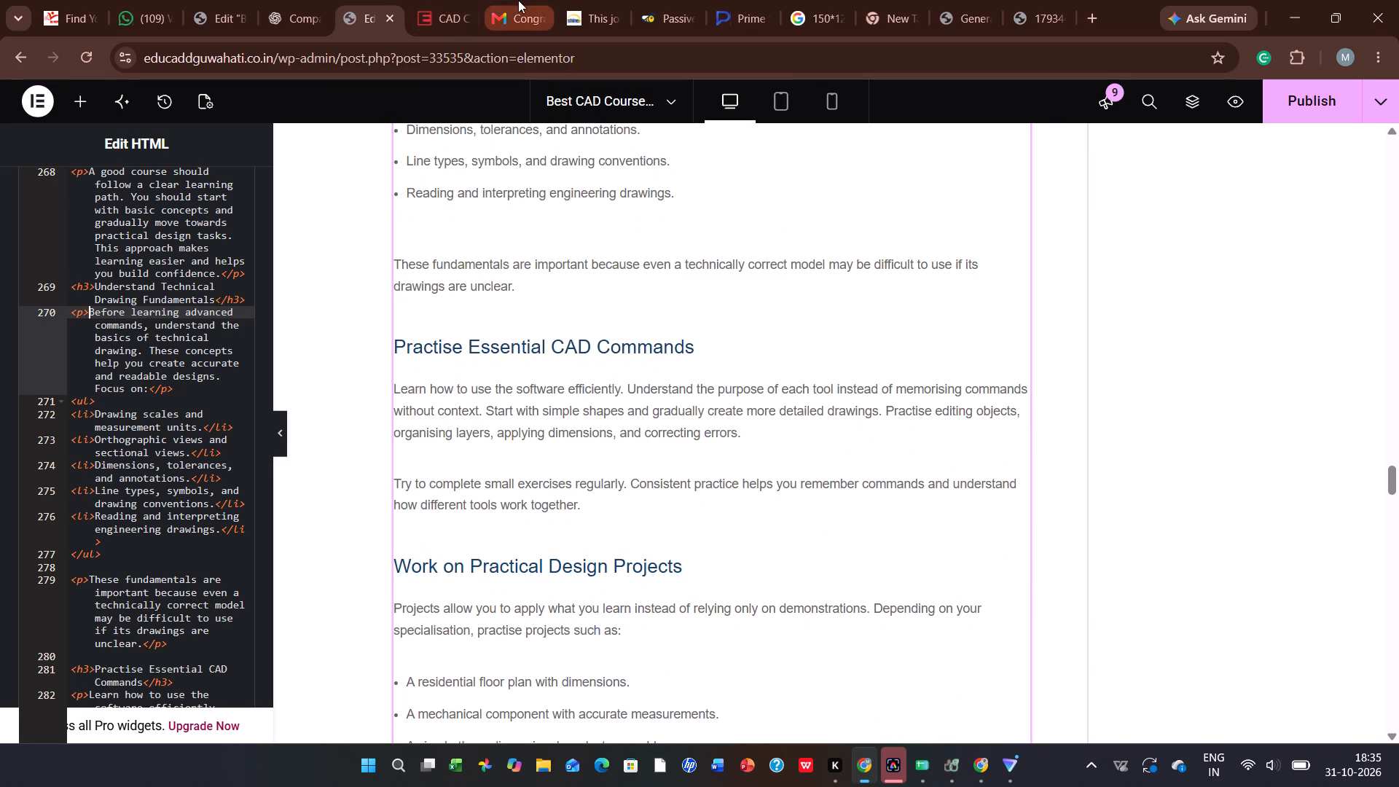
pyautogui.click(439, 9)
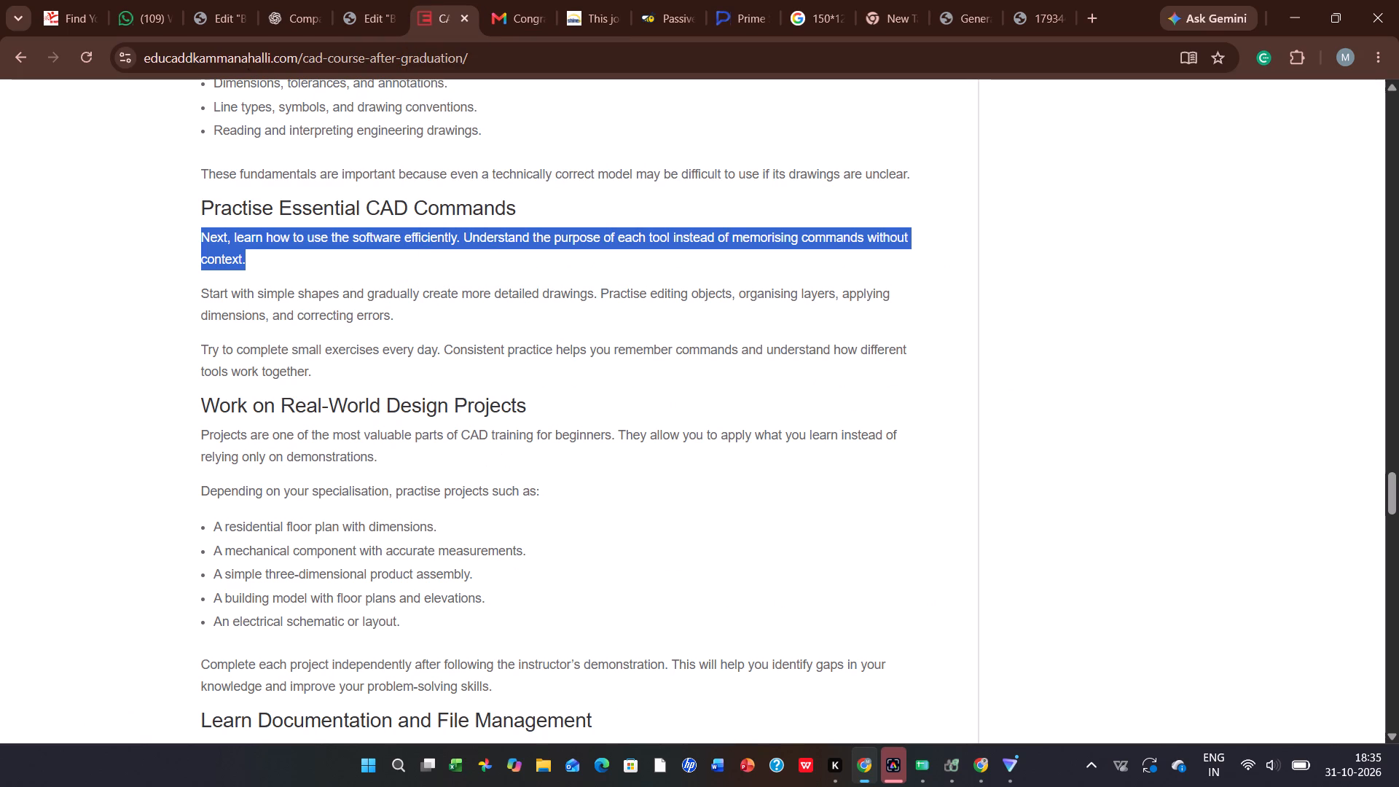
pyautogui.click(370, 0)
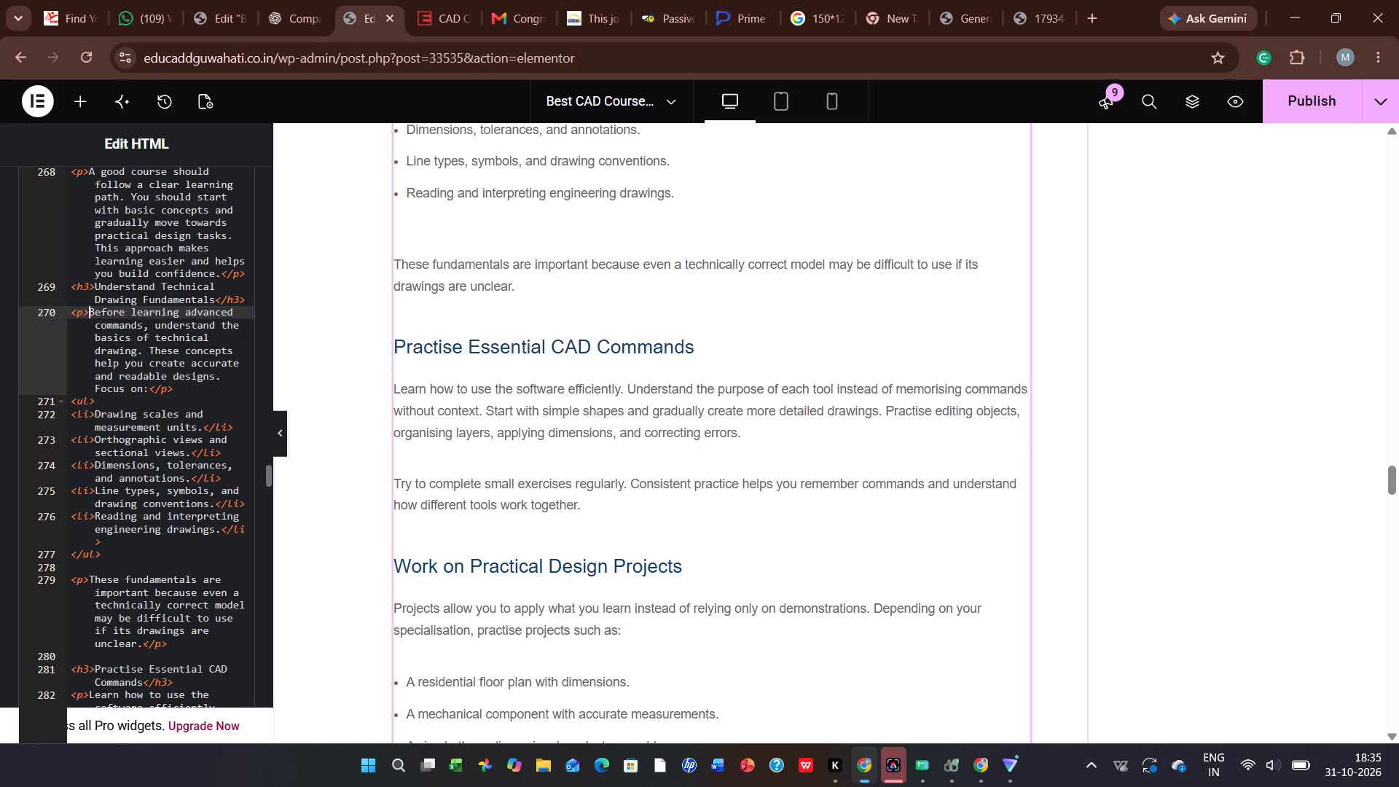
# Replace the whole "Learn how to use the software efficiently" paragraph text under "Practise Essential CAD Commands" in the HTML with the copied paragraph.
pyautogui.scroll(2, 176, 289)
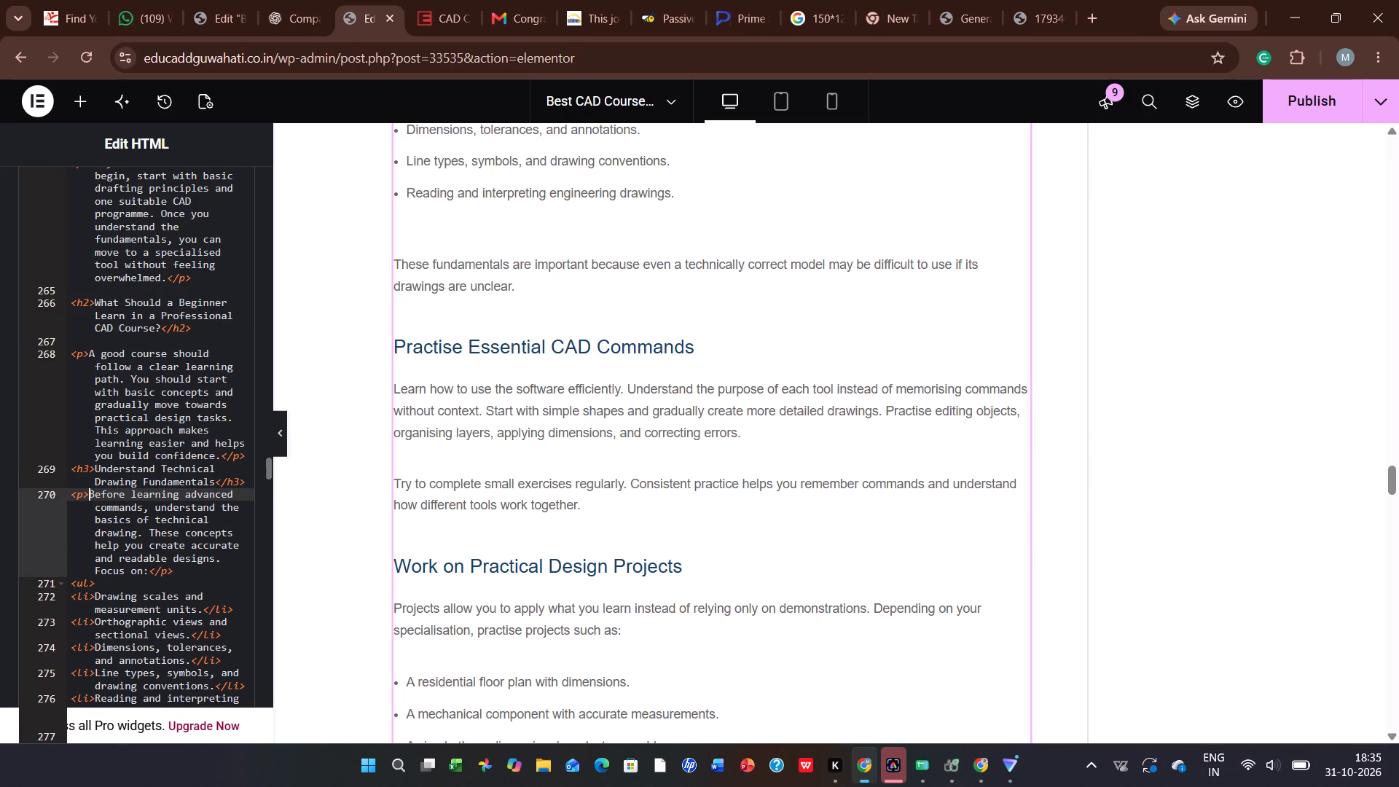
pyautogui.scroll(-3, 183, 421)
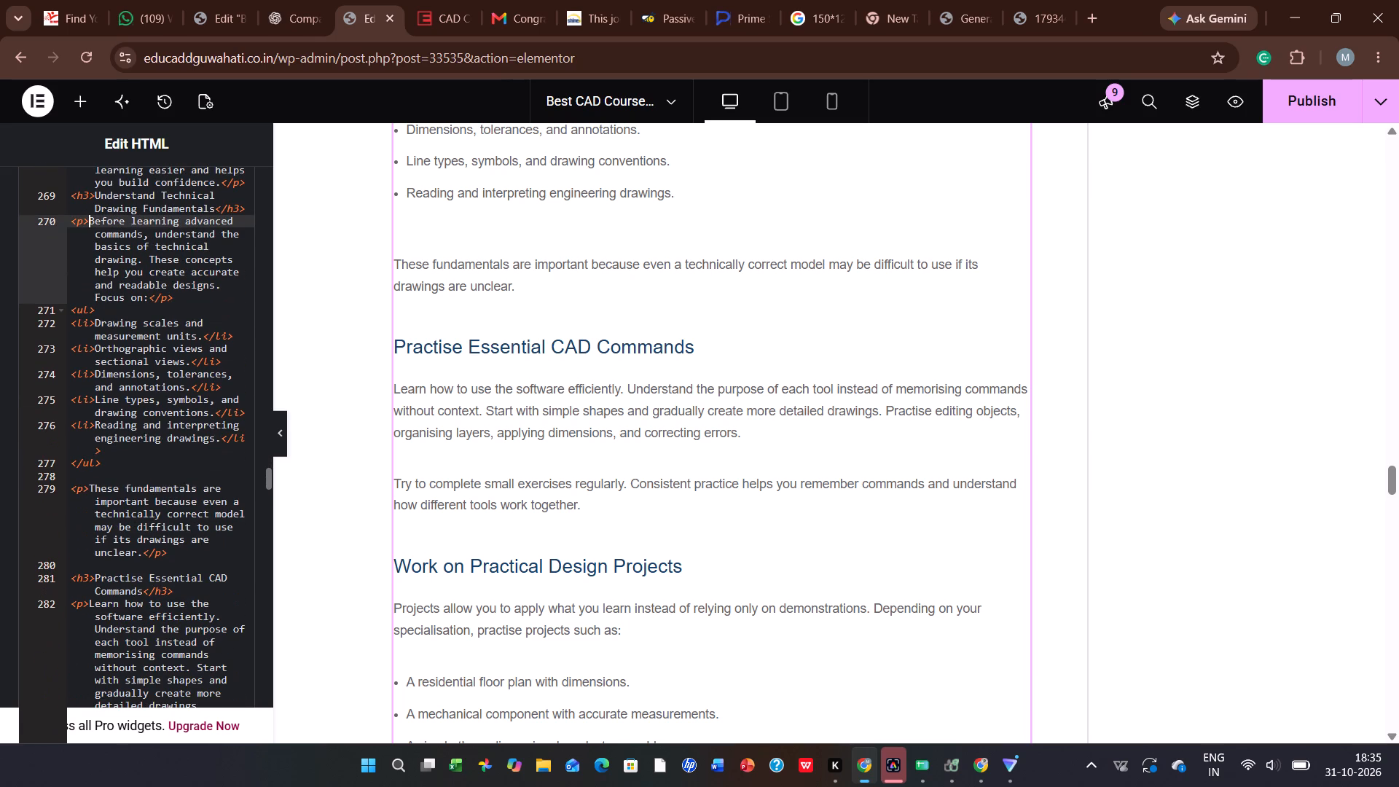
pyautogui.scroll(-1, 183, 410)
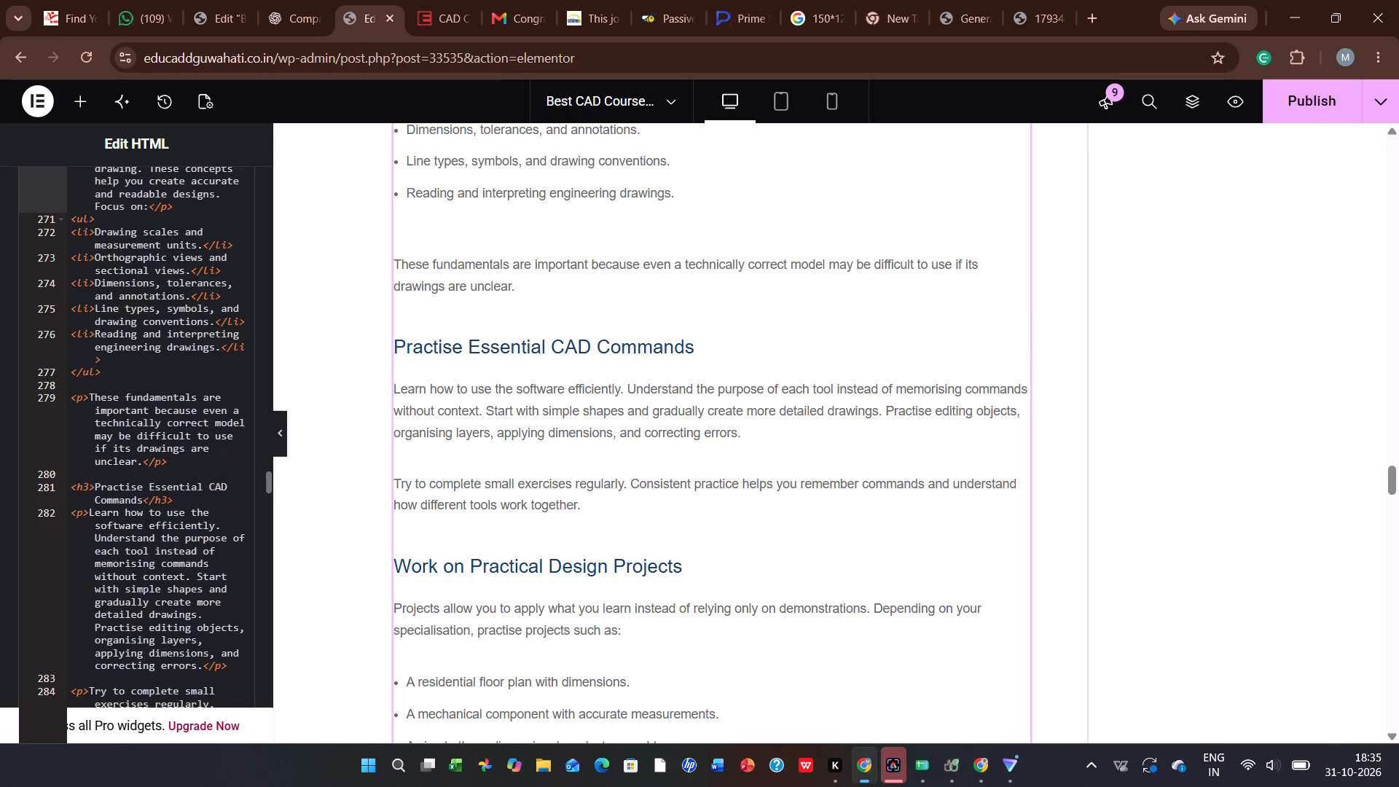
pyautogui.scroll(-1, 146, 484)
pyautogui.click(90, 414)
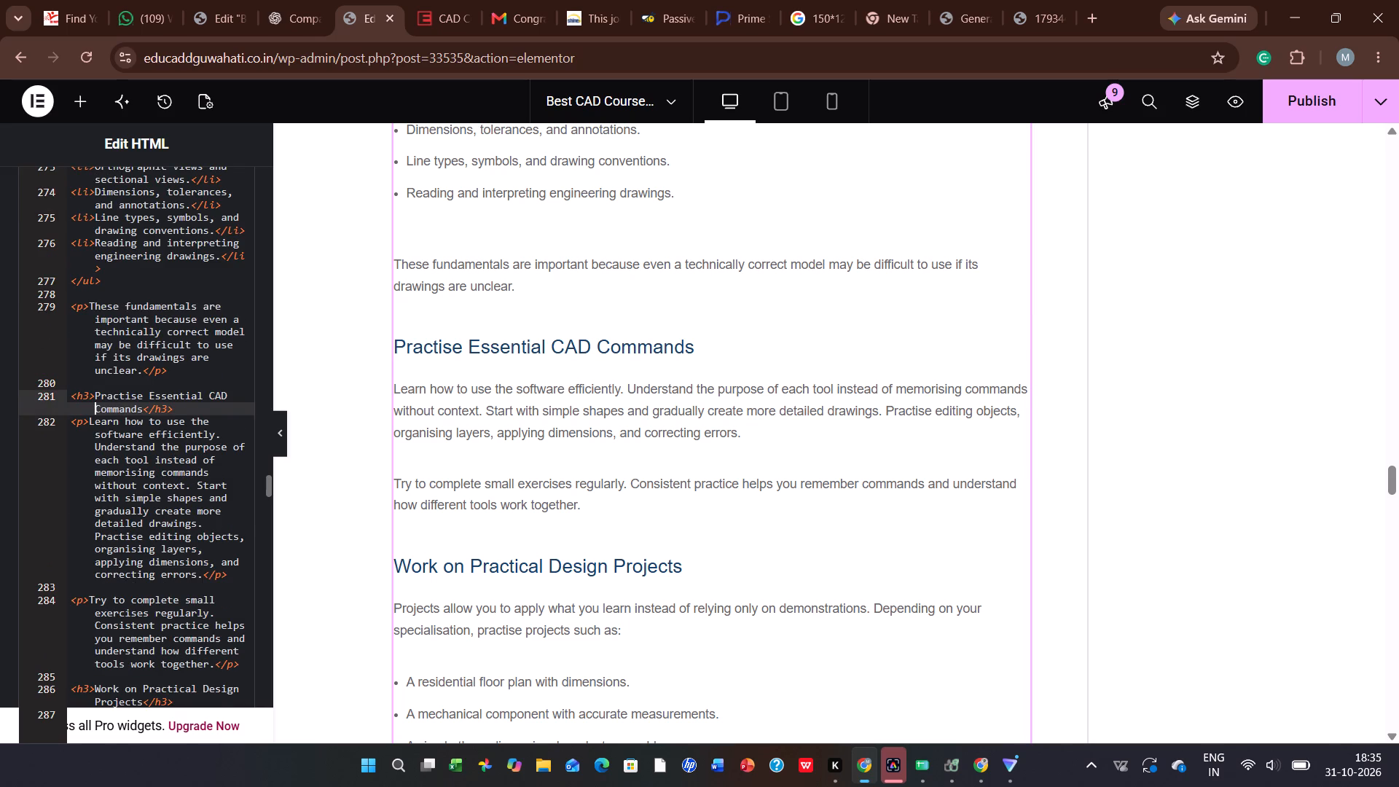
pyautogui.click(86, 423)
pyautogui.moveTo(86, 423); pyautogui.dragTo(114, 445)
pyautogui.moveTo(114, 445); pyautogui.dragTo(141, 469)
pyautogui.click(90, 419)
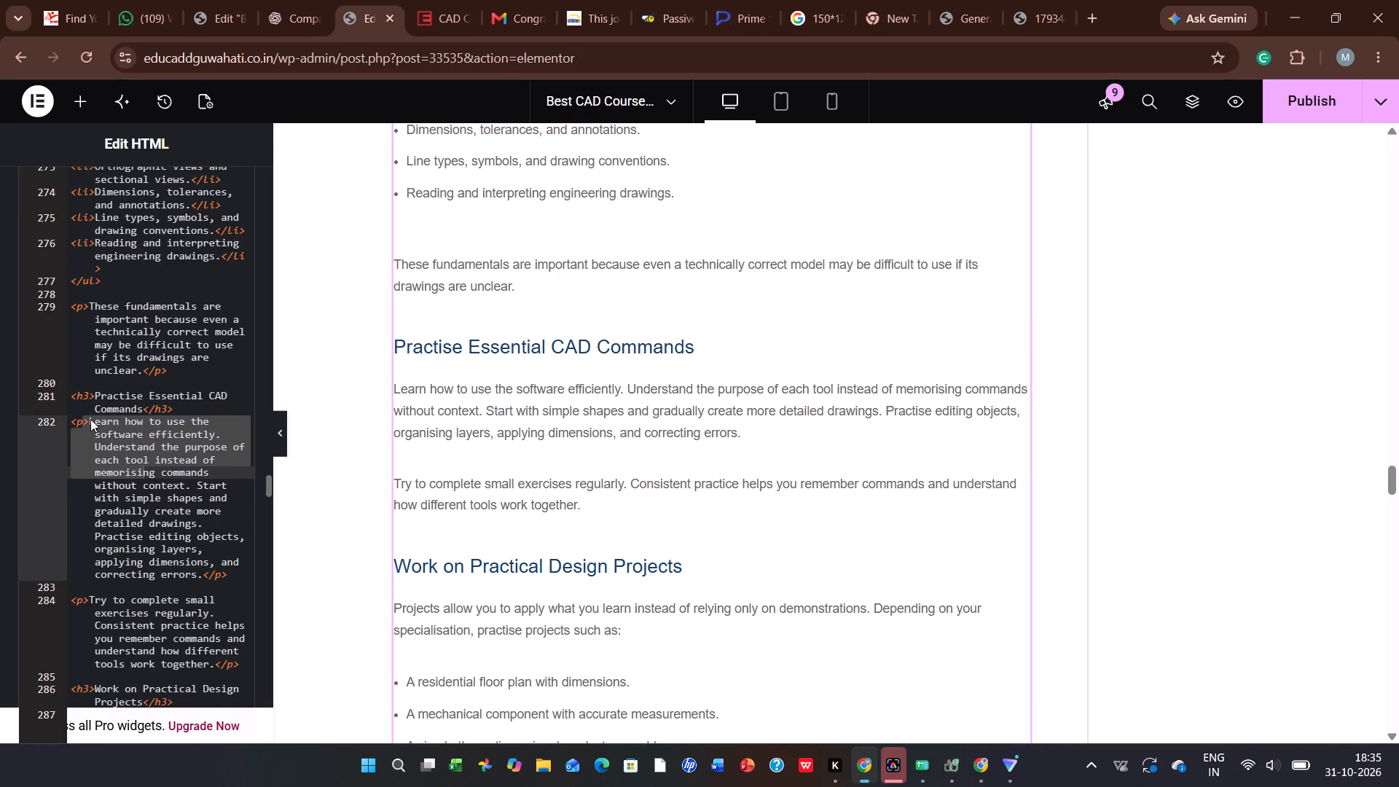
pyautogui.moveTo(88, 423); pyautogui.dragTo(99, 427)
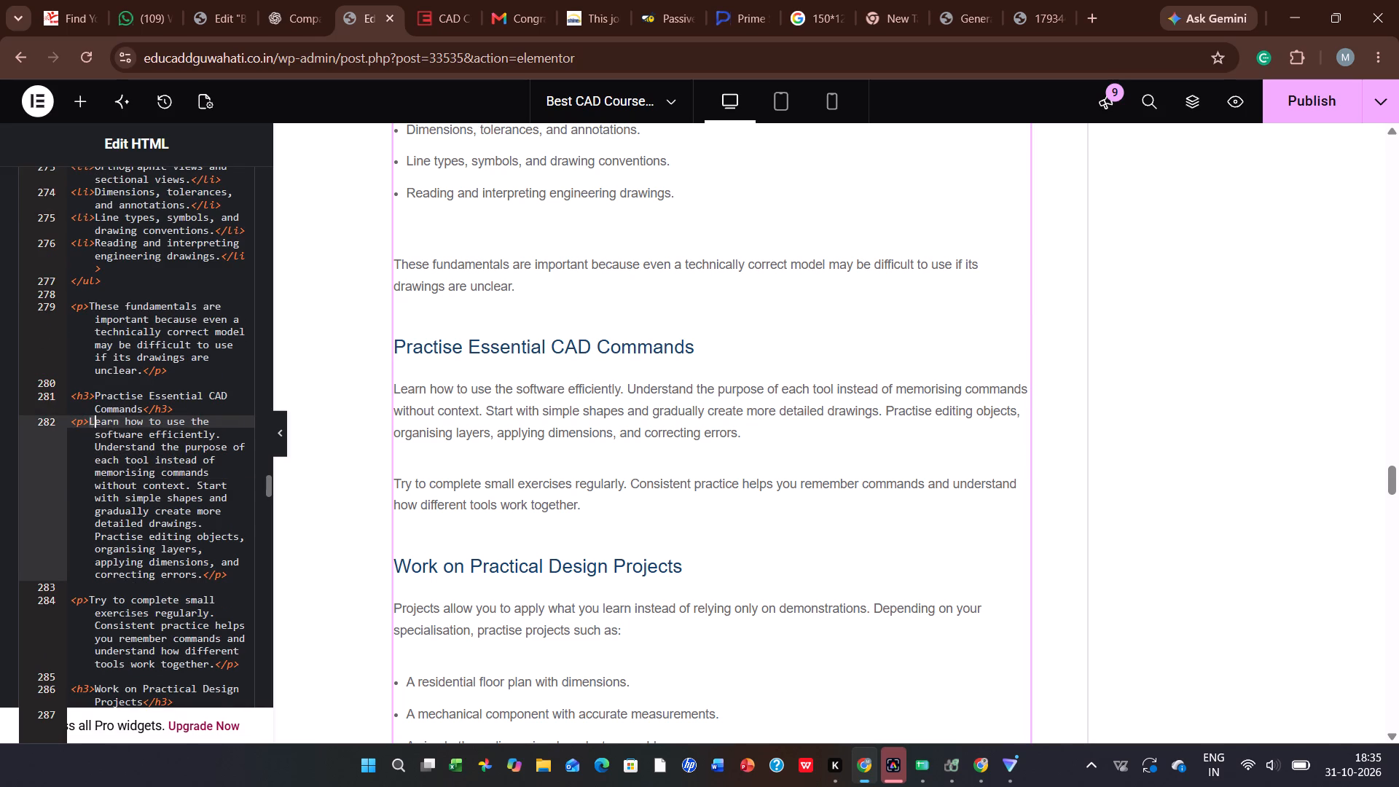
pyautogui.moveTo(99, 427); pyautogui.dragTo(203, 577)
pyautogui.hotkey('ctrl', 'v')
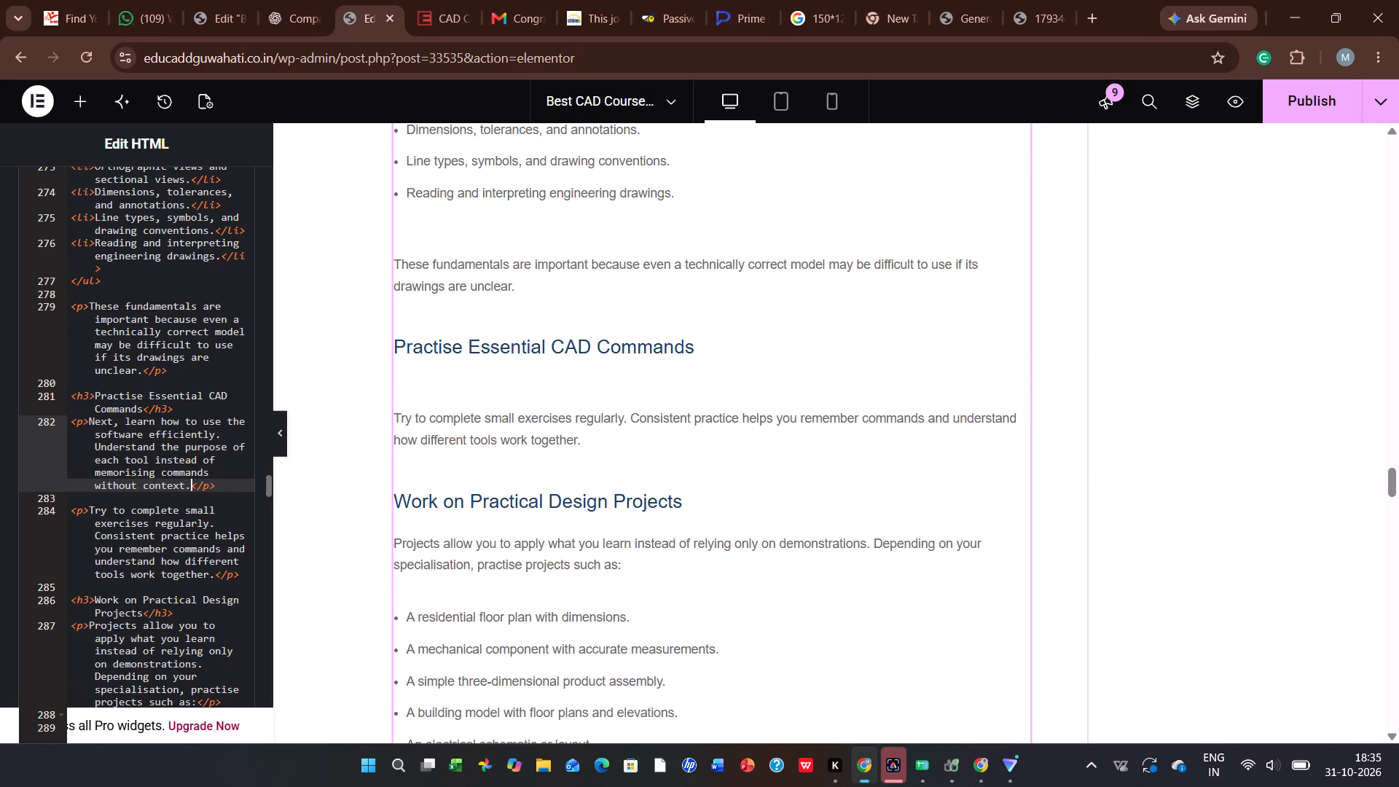
# Copy the article's "Start with simple shapes" paragraph into a new <p> element before "Try to complete small exercises" in the post's HTML.
pyautogui.click(440, 0)
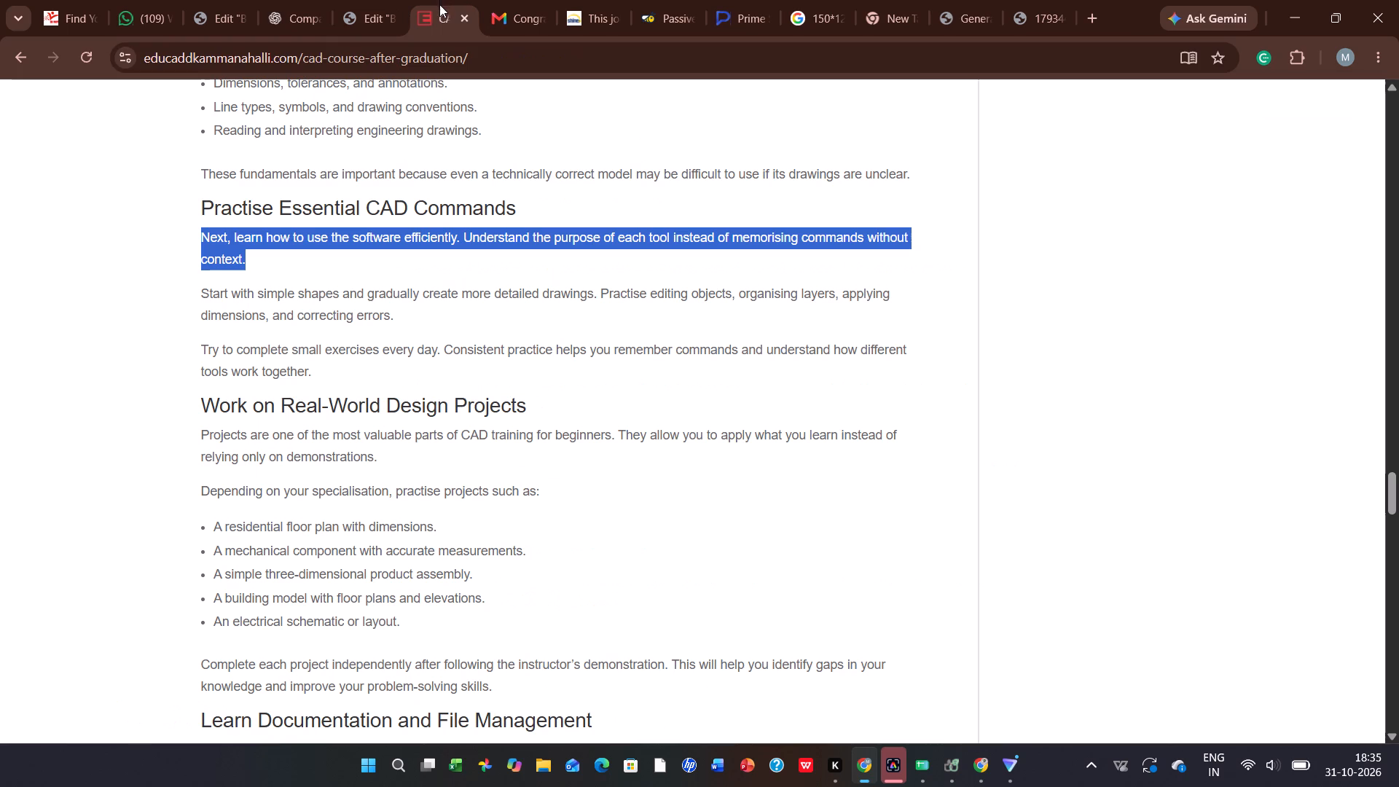
pyautogui.moveTo(203, 292); pyautogui.dragTo(372, 314)
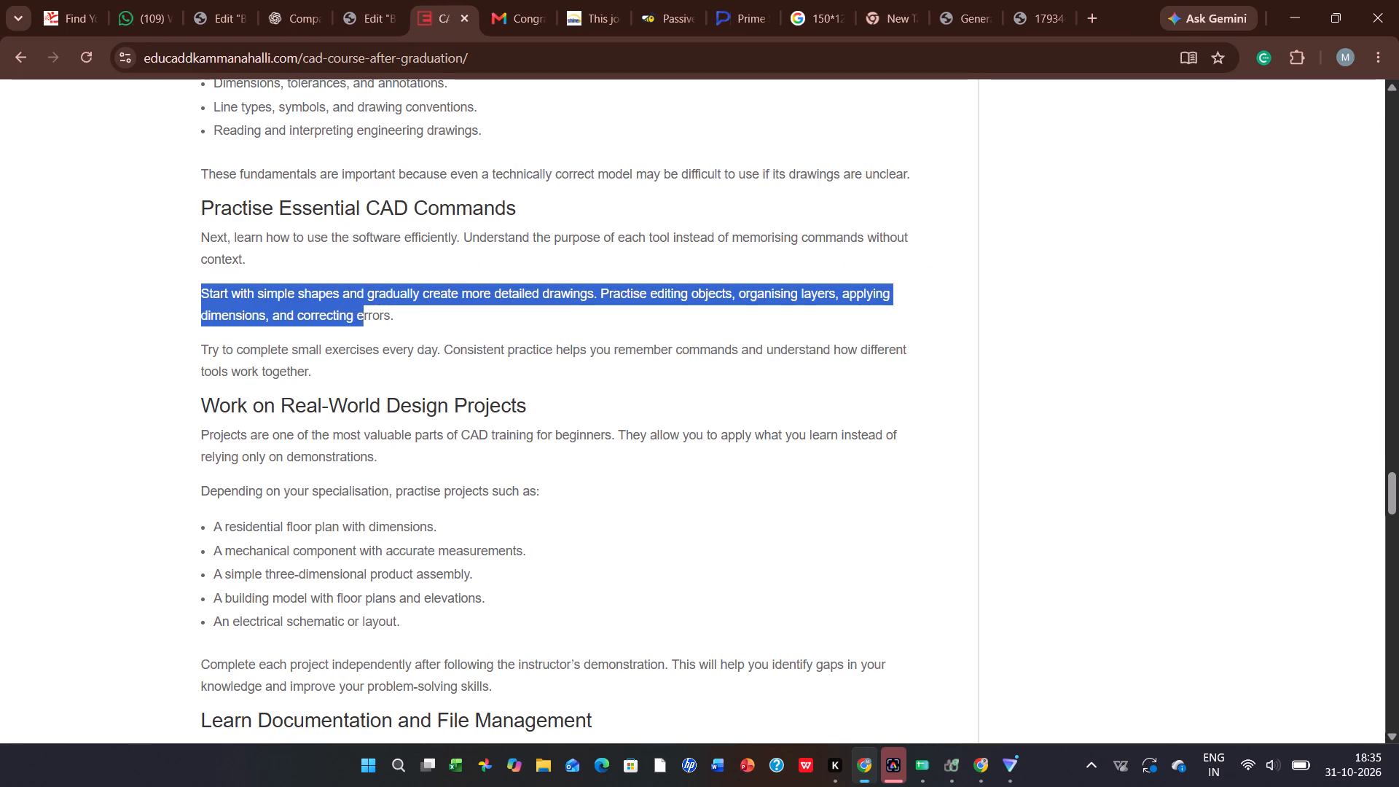
pyautogui.moveTo(372, 314); pyautogui.dragTo(395, 314)
pyautogui.hotkey('ctrl', 'c')
pyautogui.click(375, 0)
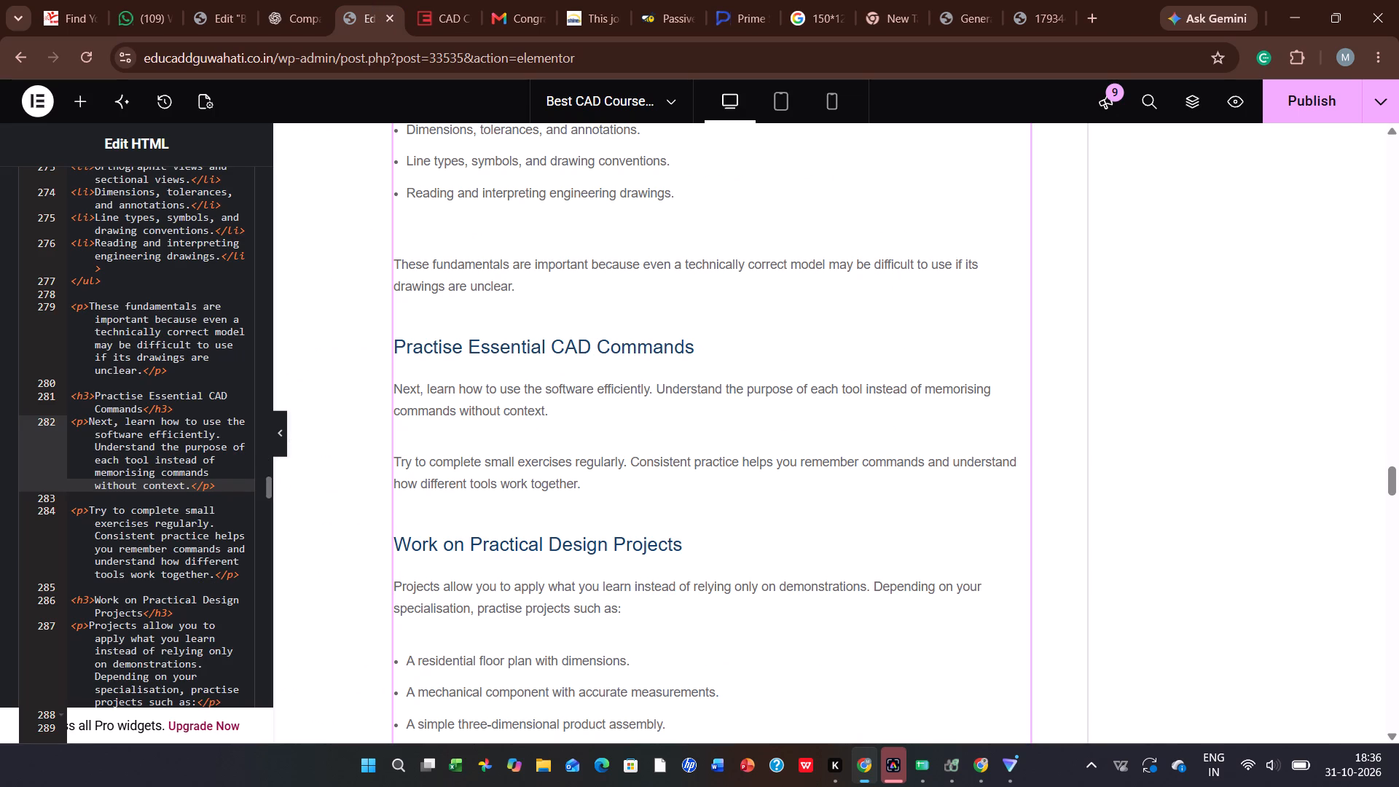
pyautogui.click(135, 501)
pyautogui.write('<p')
pyautogui.hotkey('shift', '>')
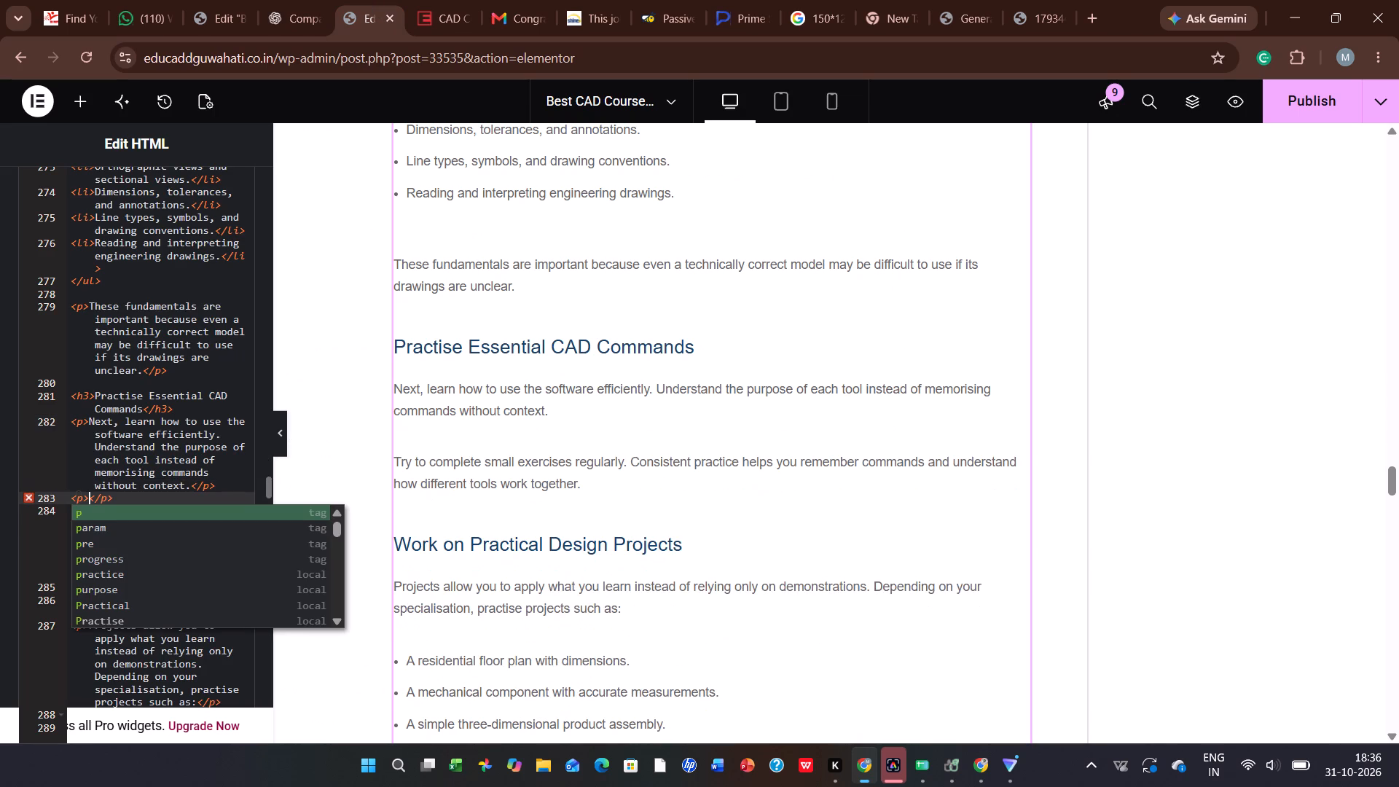
pyautogui.hotkey('ctrl', 'v')
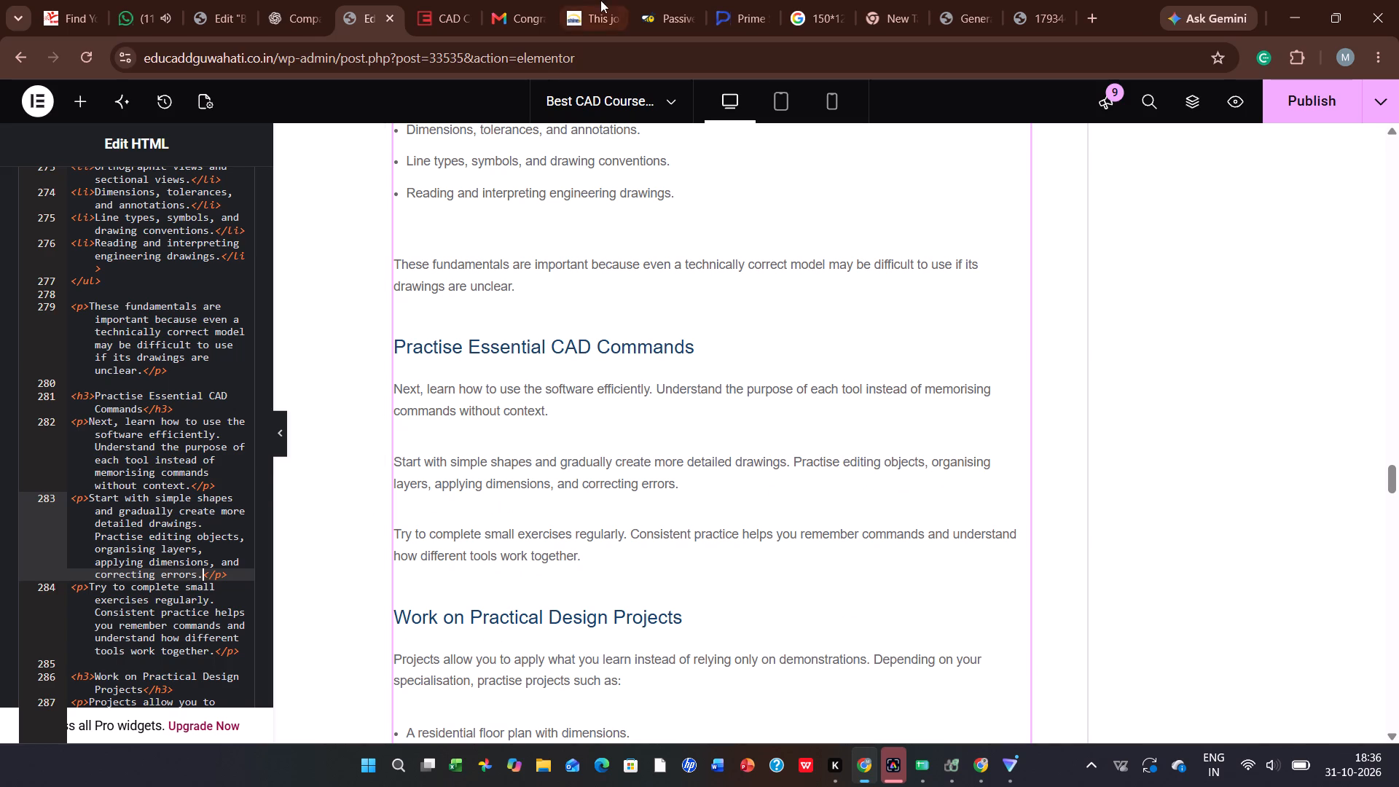
# Return to the published article's "Practise Essential CAD Commands" section to continue the comparison.
pyautogui.moveTo(415, 0); pyautogui.dragTo(423, 0)
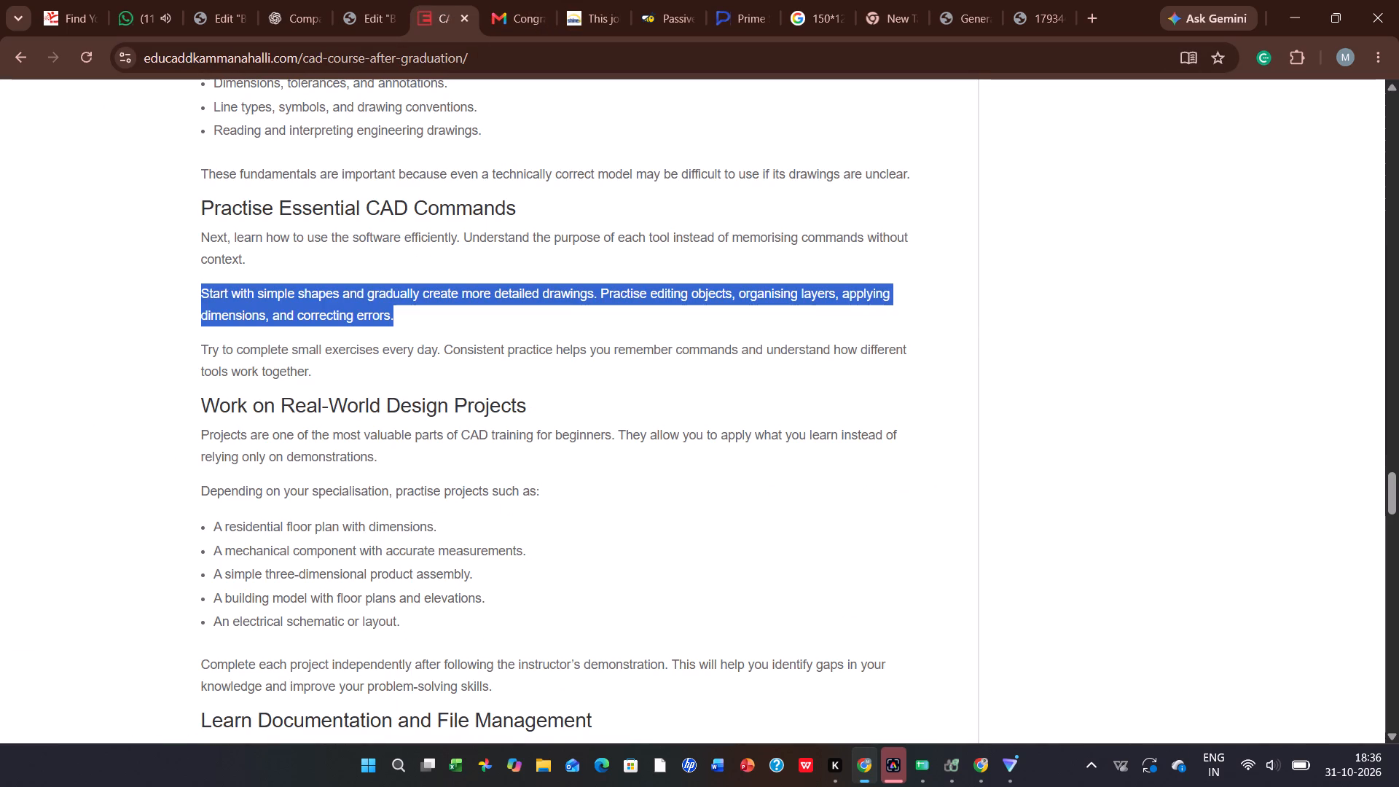
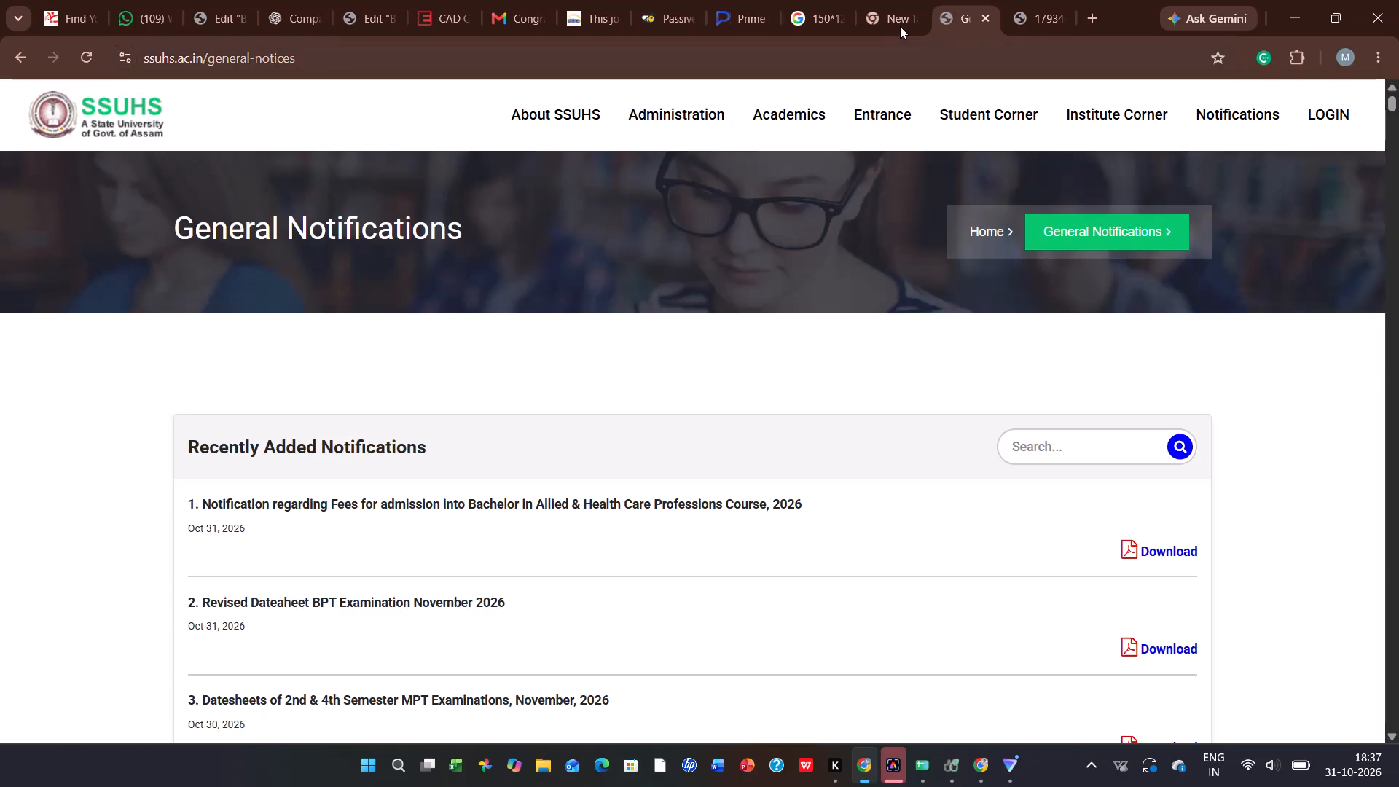
# Compare the published article's "Work on Real-World Design Projects" section with the post's "Work on Practical Design Projects" section.
pyautogui.click(900, 24)
pyautogui.click(800, 0)
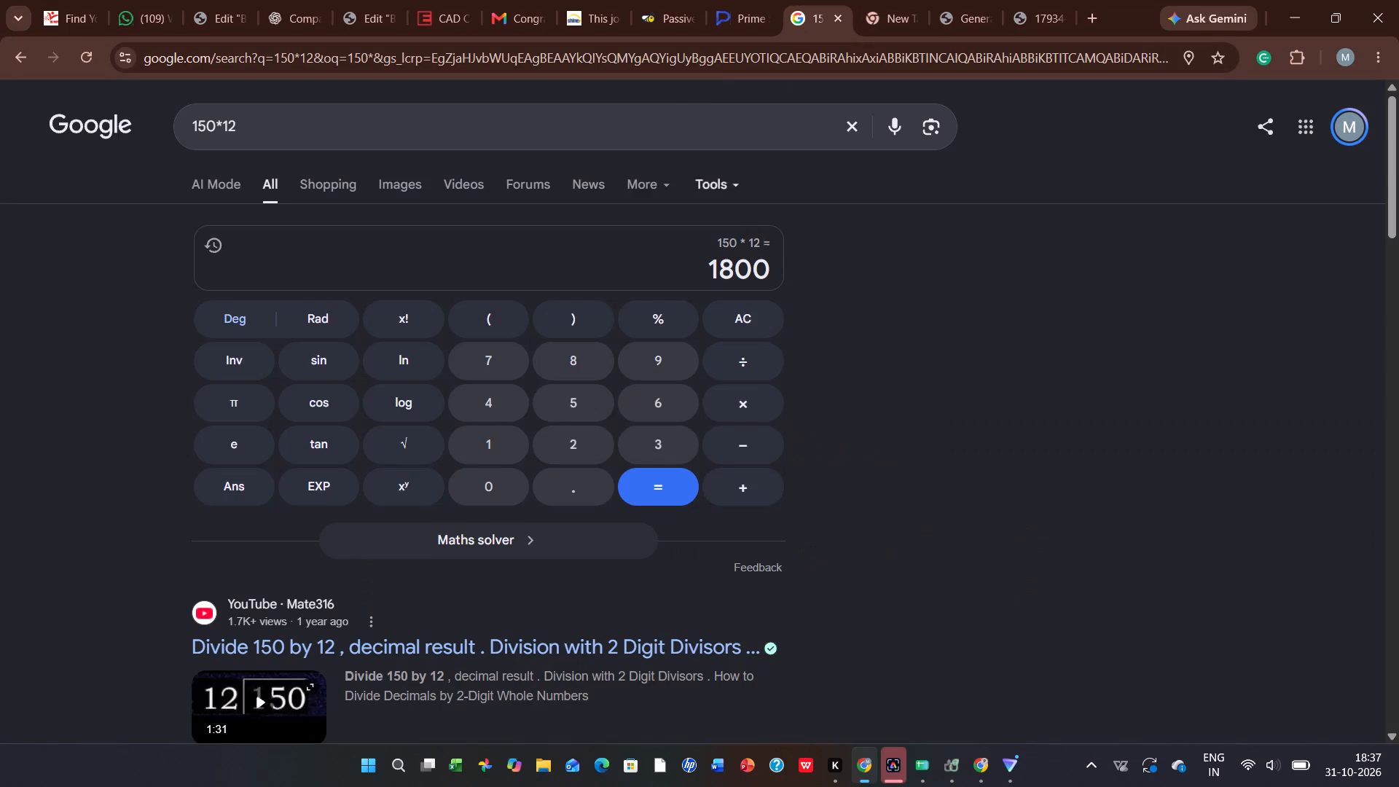
pyautogui.click(426, 0)
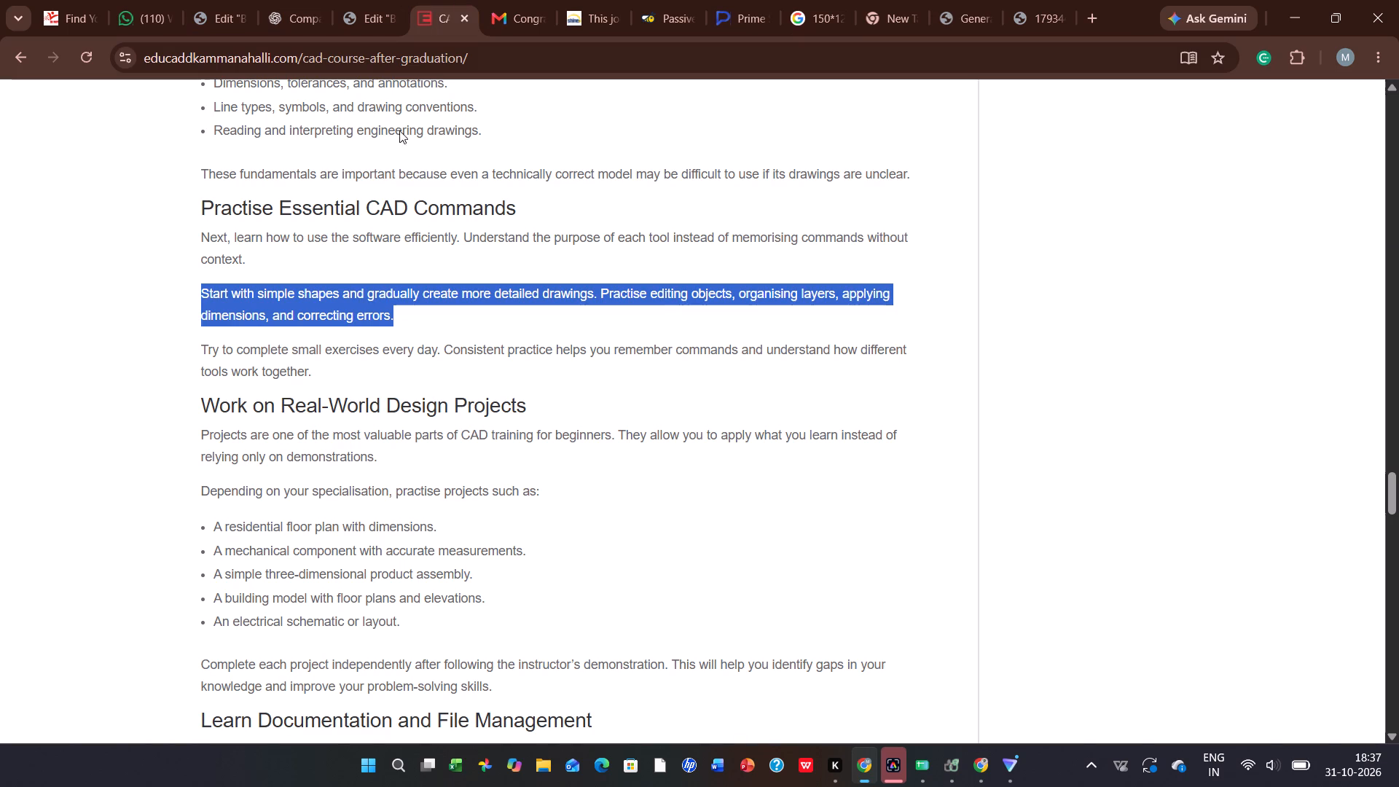
pyautogui.scroll(-1, 400, 255)
pyautogui.scroll(-2, 318, 304)
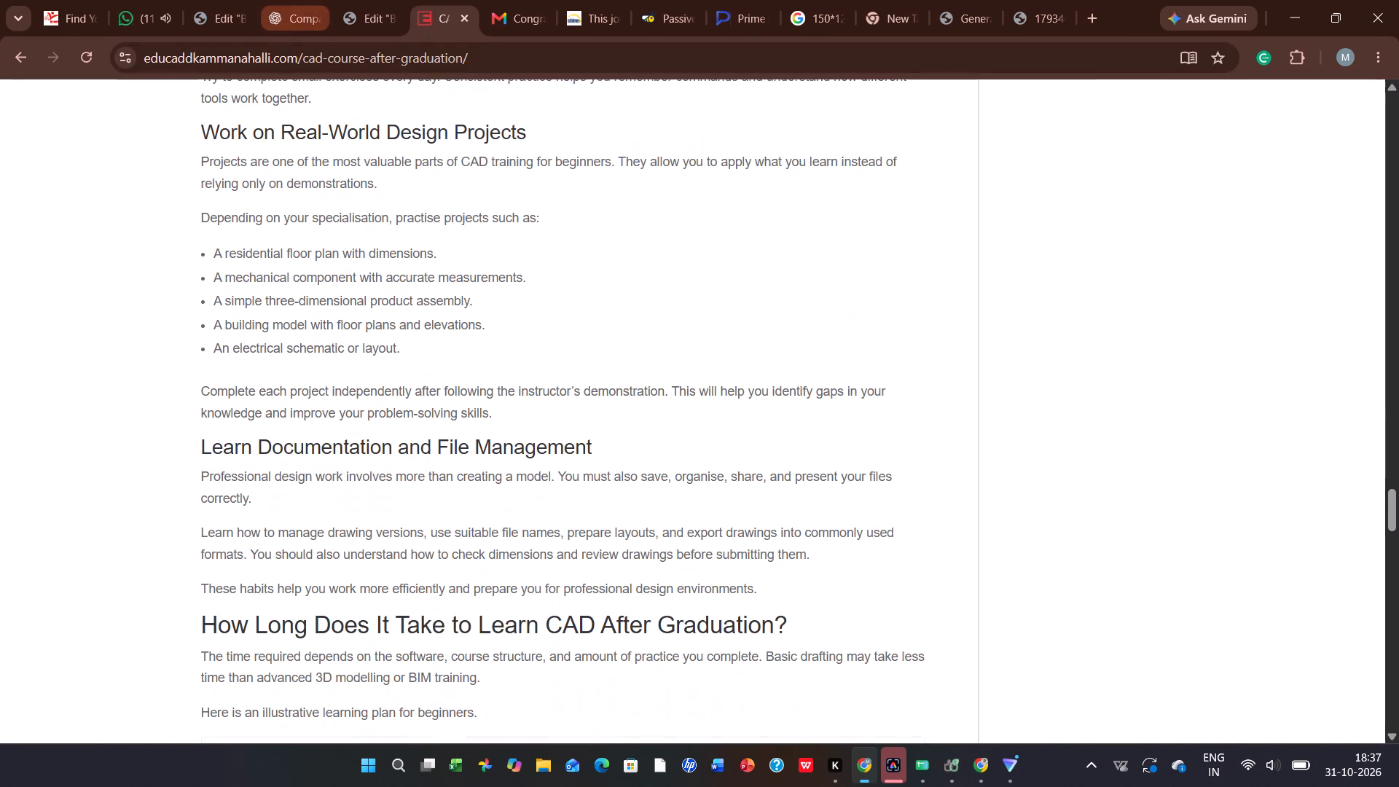
pyautogui.scroll(1, 321, 248)
pyautogui.click(349, 2)
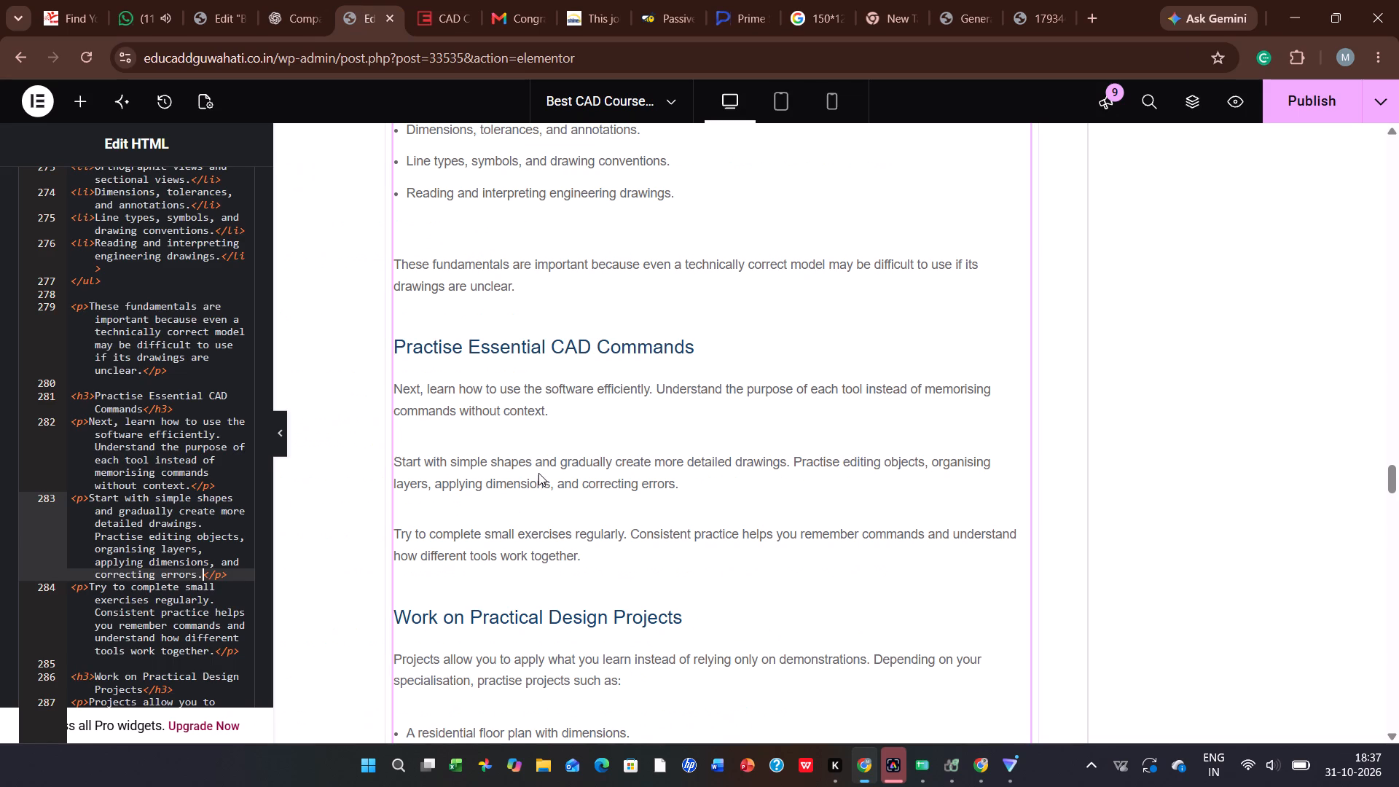
pyautogui.scroll(-4, 538, 471)
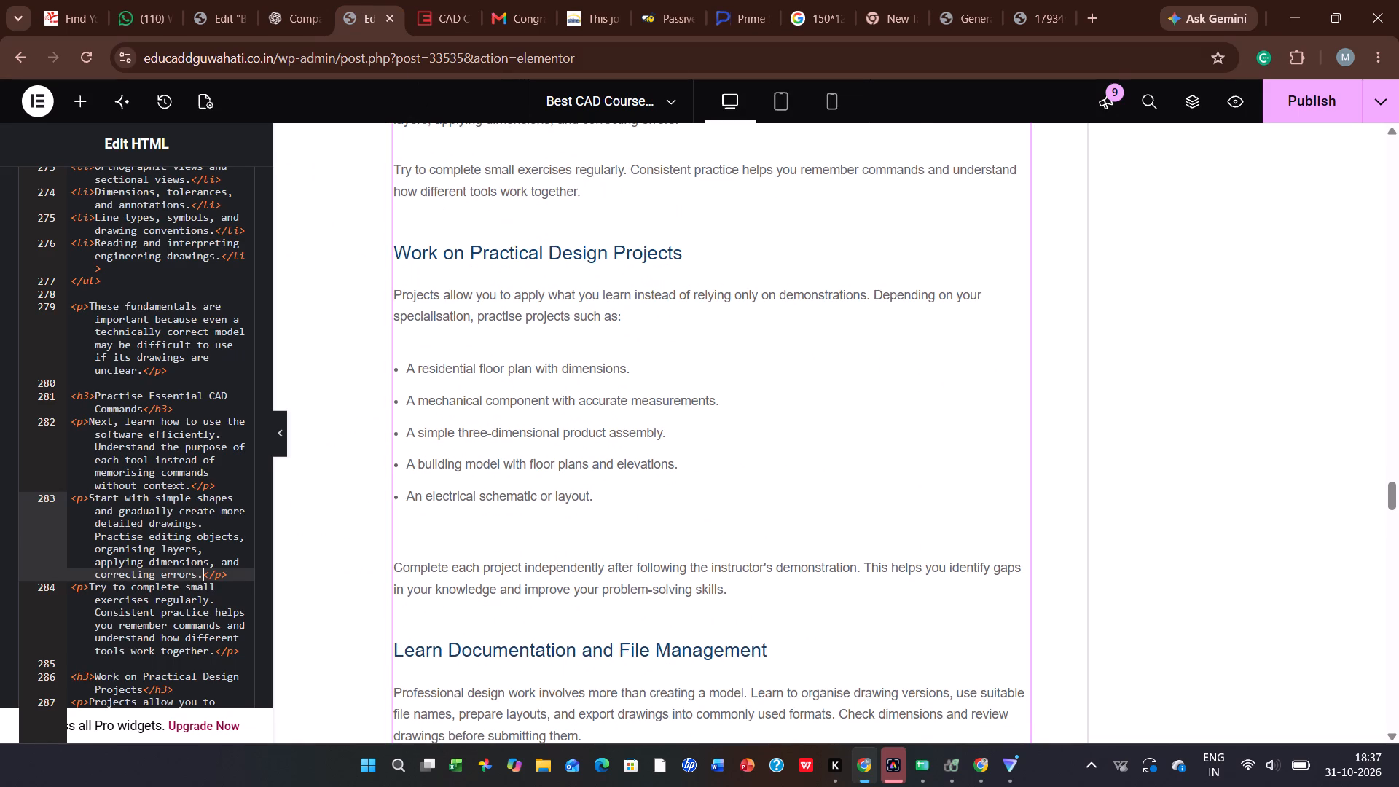
pyautogui.click(442, 0)
pyautogui.scroll(-1, 311, 275)
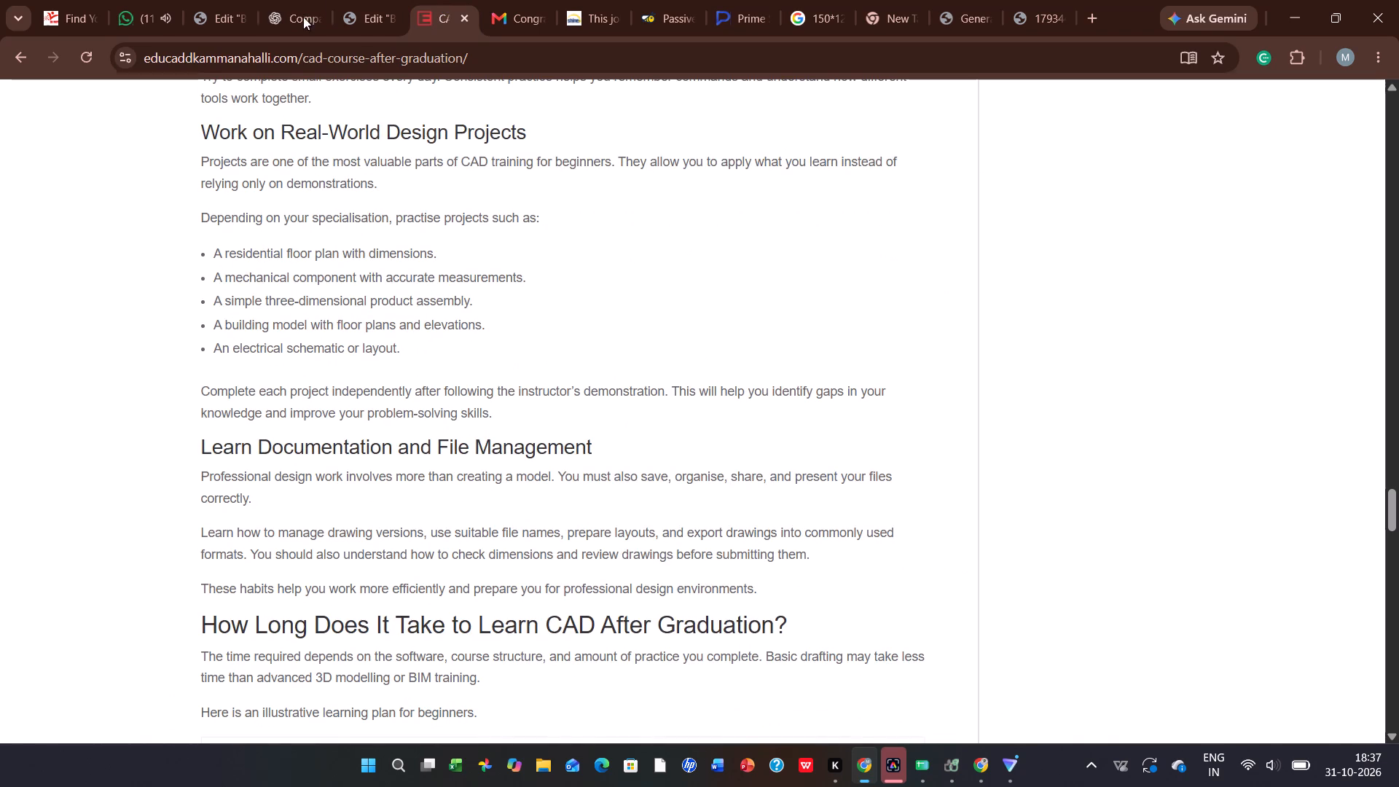
pyautogui.click(407, 0)
pyautogui.click(371, 12)
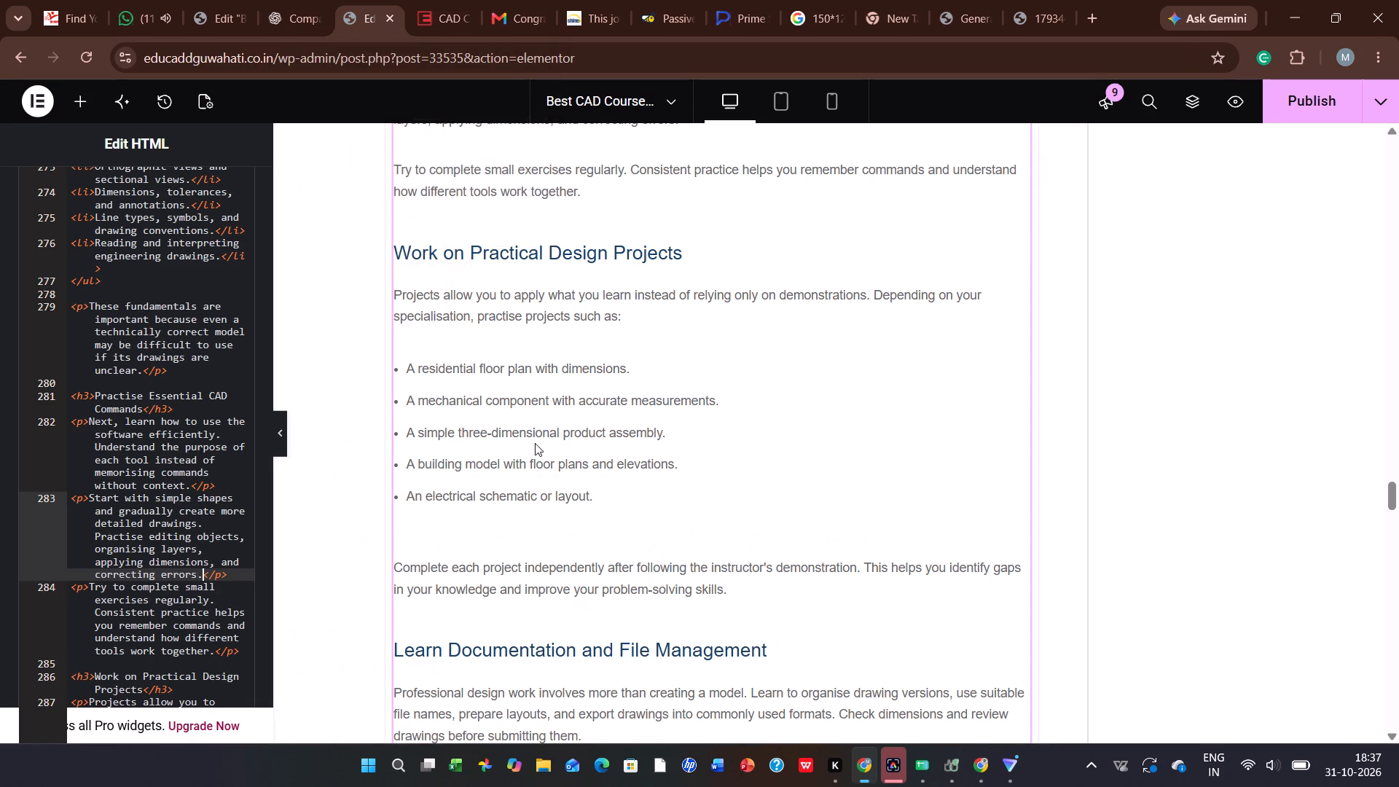
pyautogui.scroll(-2, 477, 393)
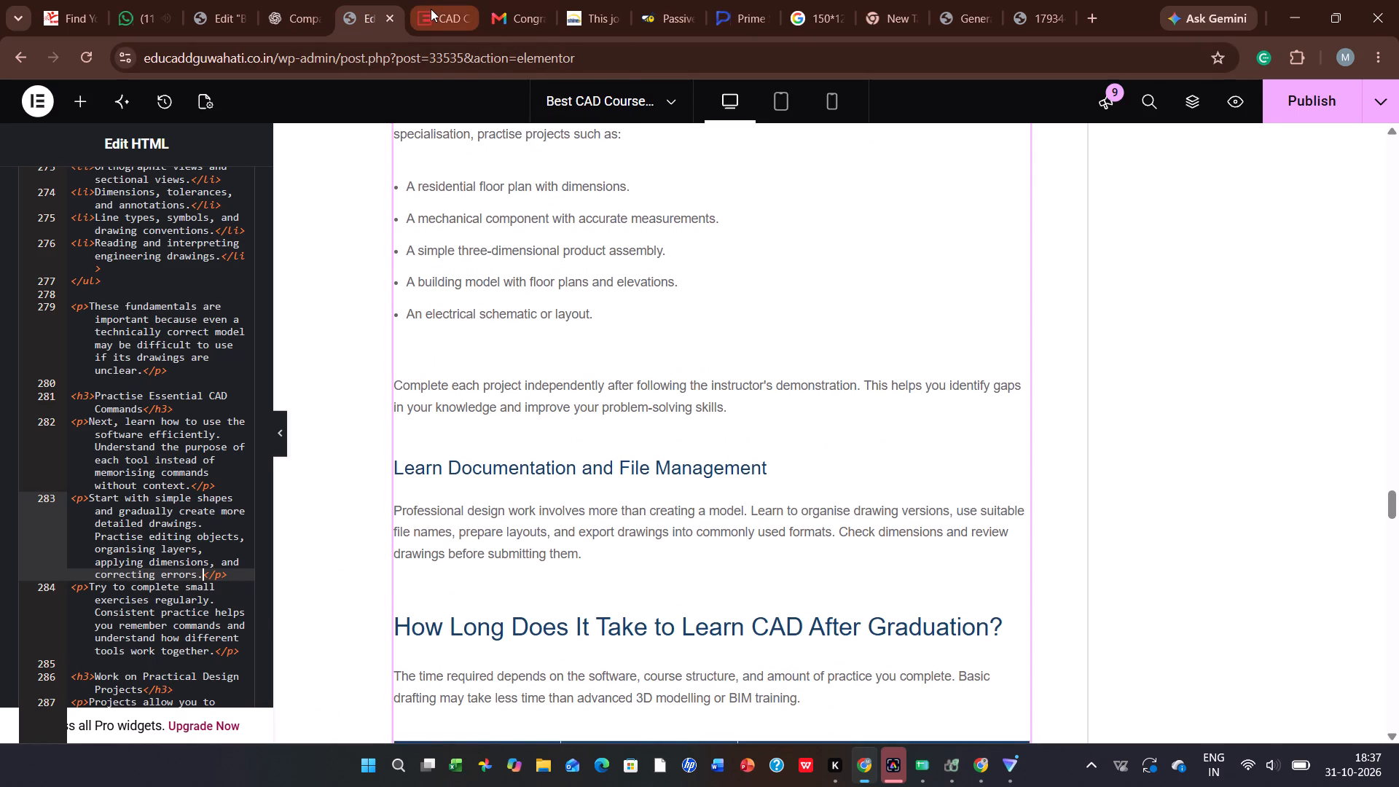
# Compare the "Learn Documentation and File Management" section and the start of "How Long Does It Take to Learn CAD After Graduation?" in article and post.
pyautogui.click(431, 9)
pyautogui.scroll(-2, 329, 394)
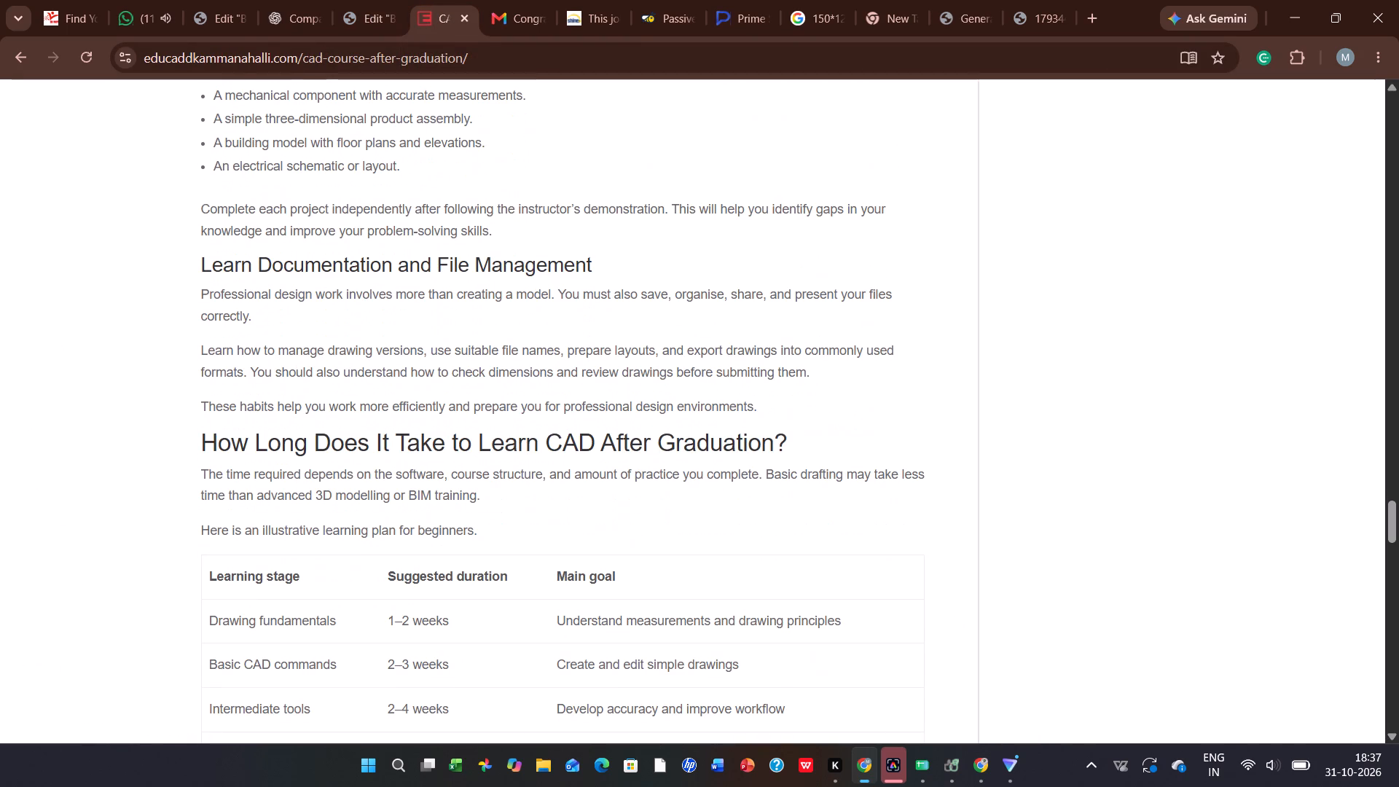
pyautogui.click(383, 0)
pyautogui.scroll(-3, 557, 536)
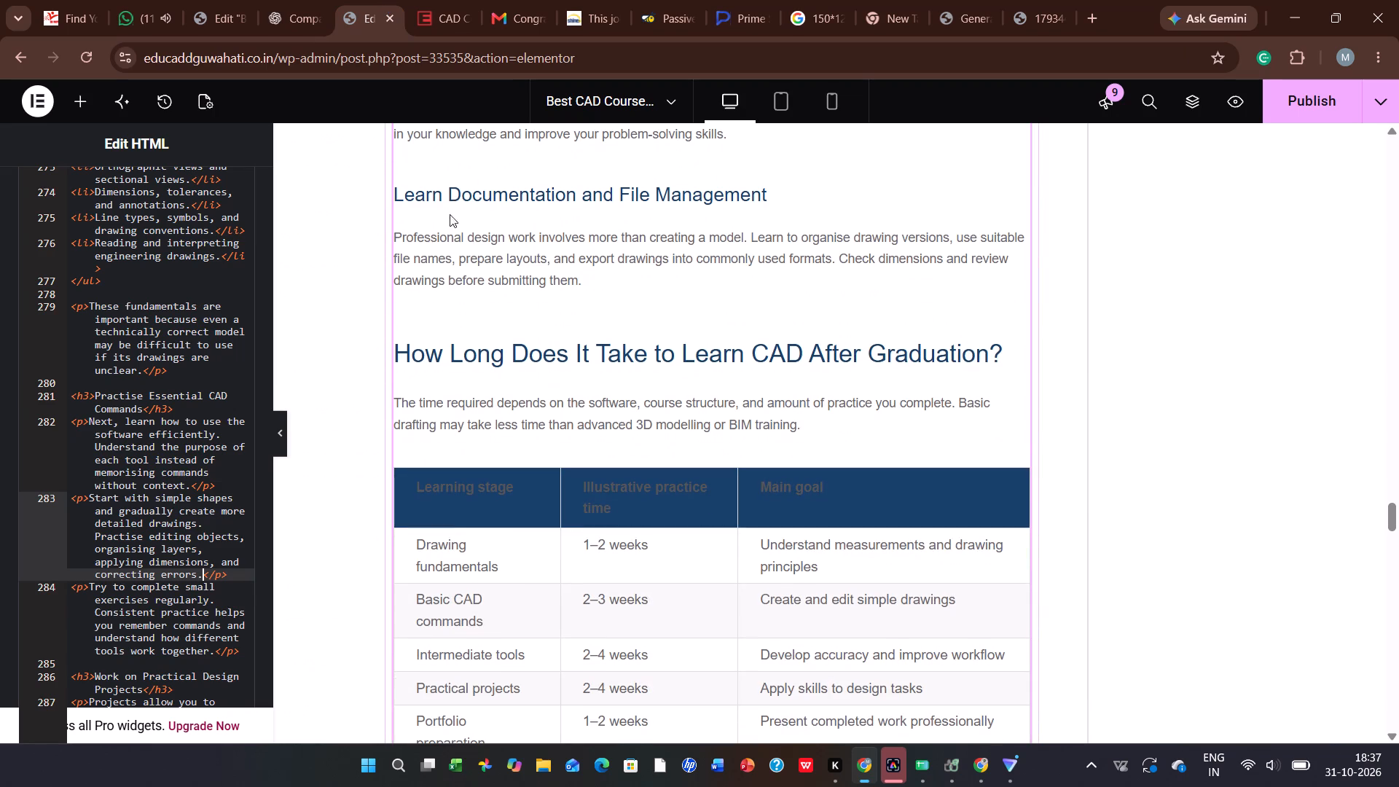
pyautogui.click(455, 0)
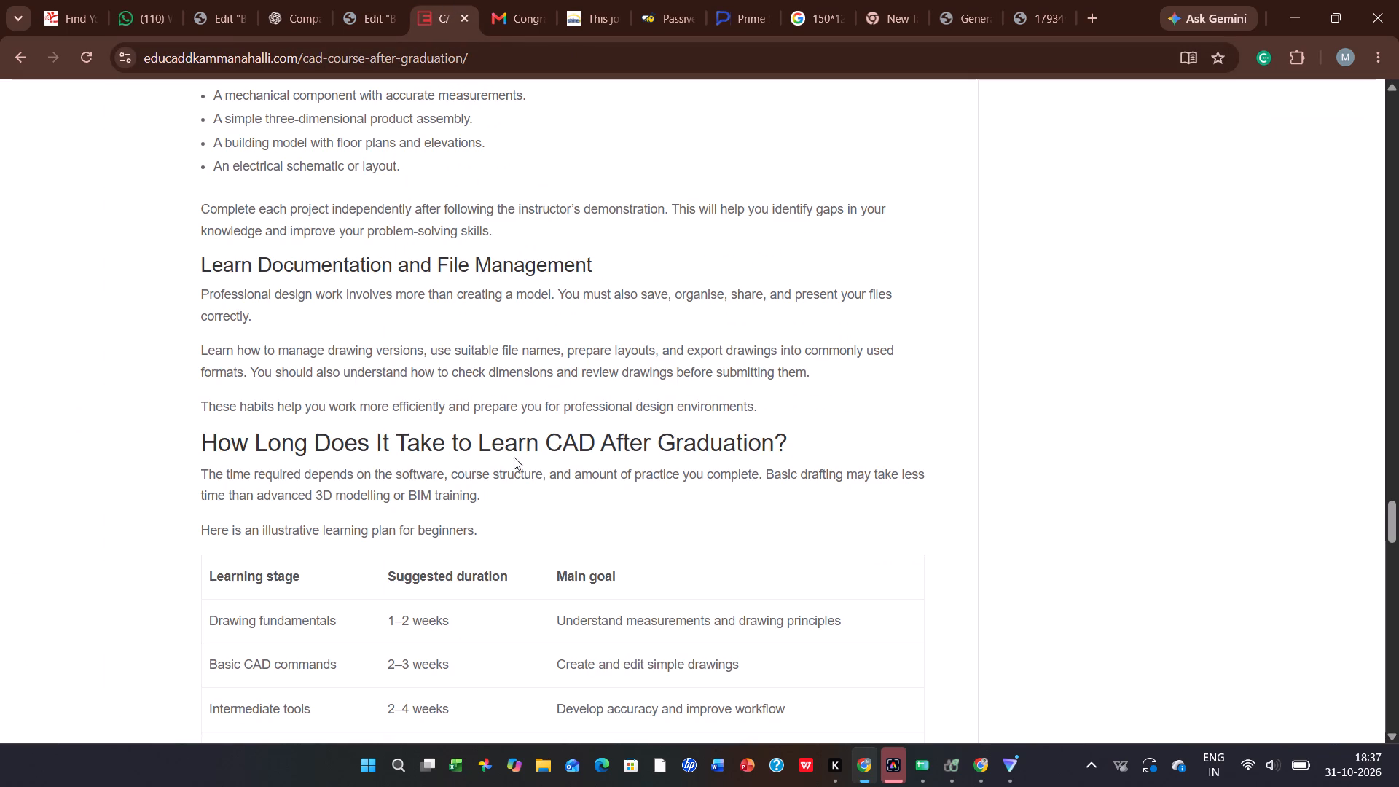
pyautogui.click(381, 11)
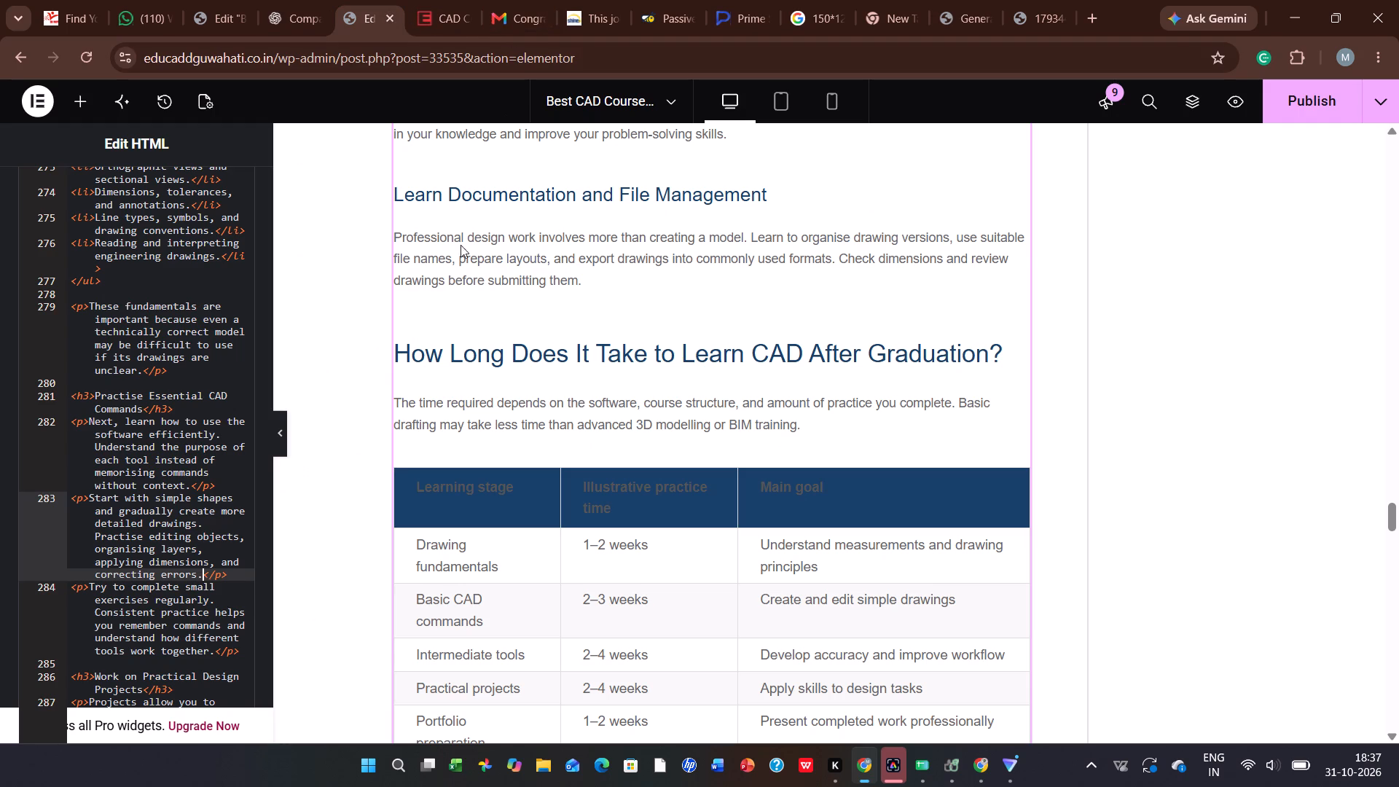
pyautogui.click(461, 0)
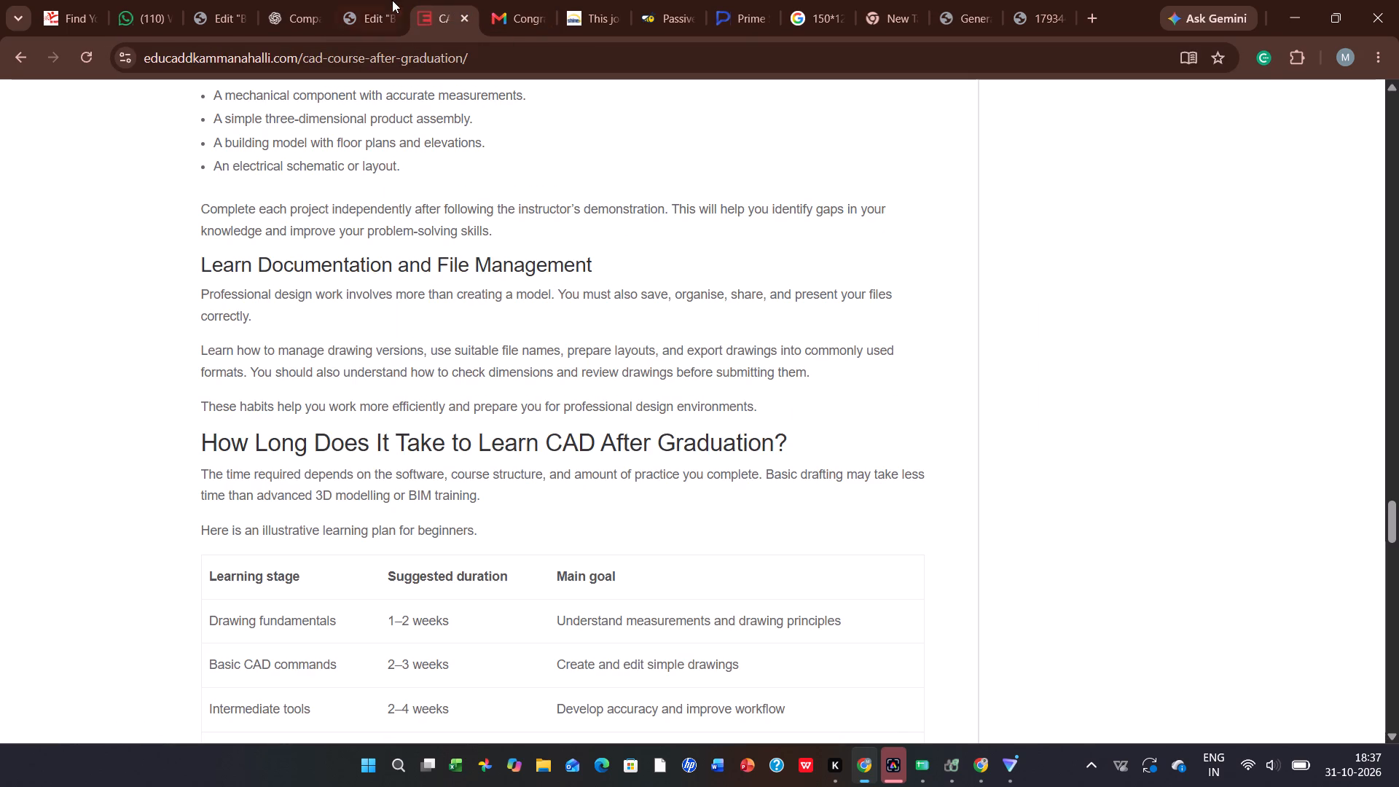
pyautogui.click(391, 0)
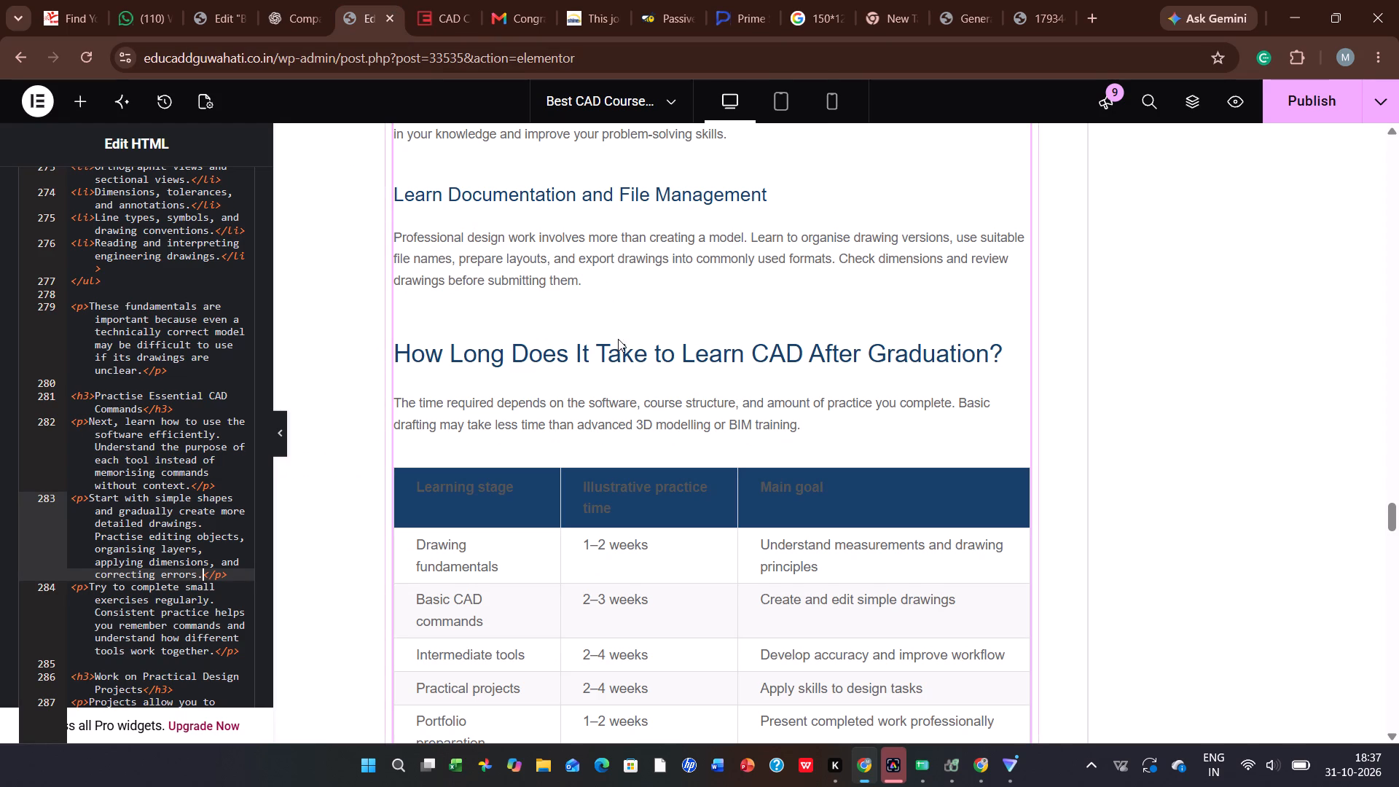
# Replace the paragraph text under "Learn Documentation and File Management" in the post's HTML with the article's "Professional design work involves more than creating a model" paragraph.
pyautogui.click(451, 0)
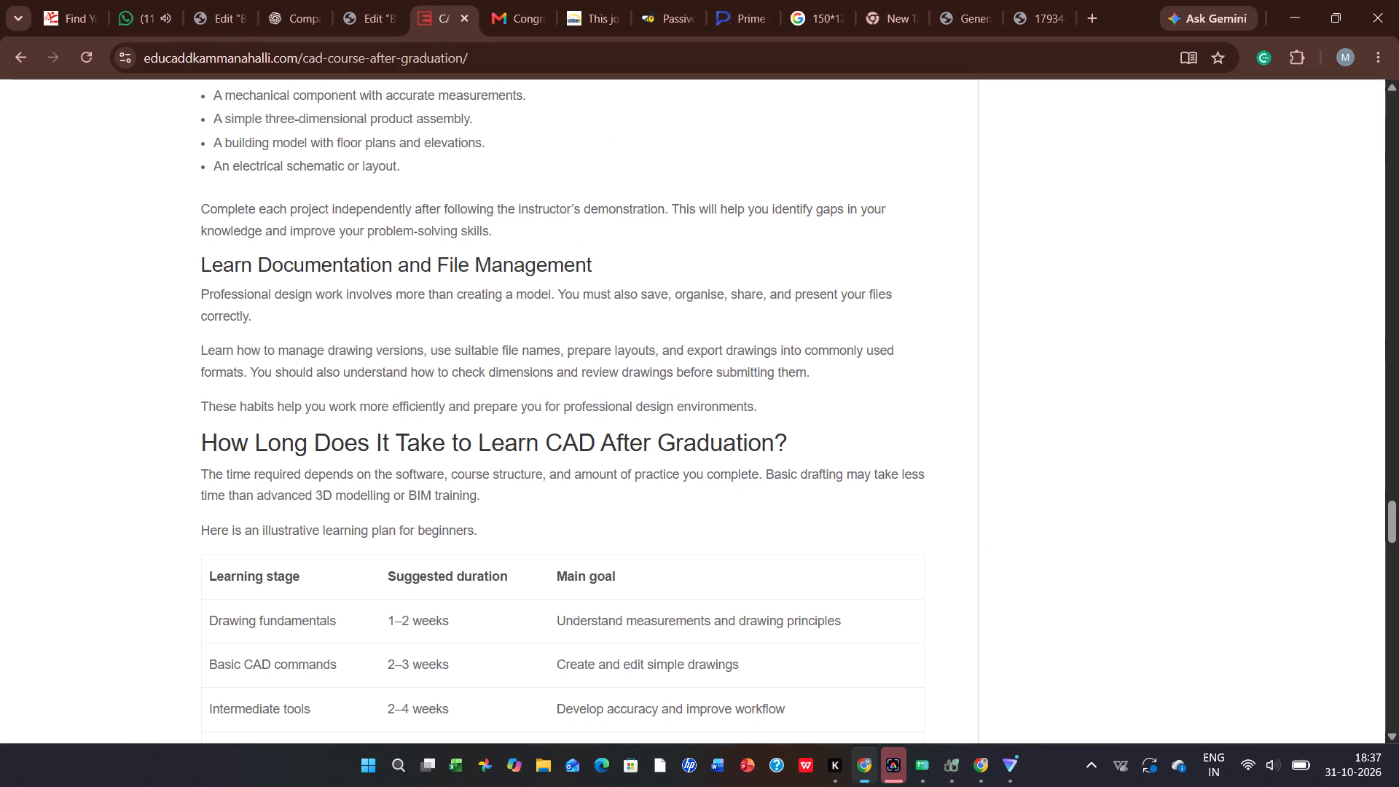
pyautogui.moveTo(254, 319); pyautogui.dragTo(184, 291)
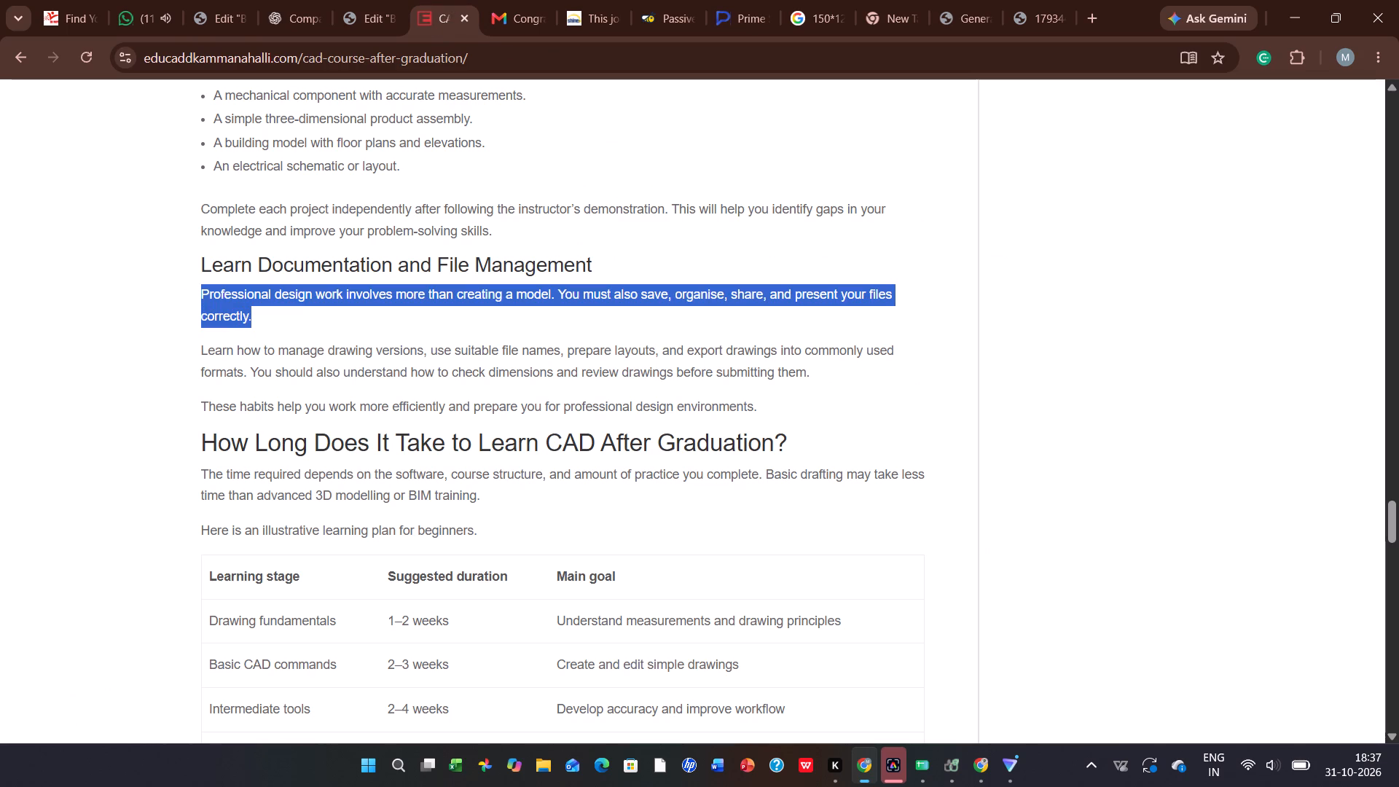
pyautogui.hotkey('ctrl', 'c')
pyautogui.click(354, 0)
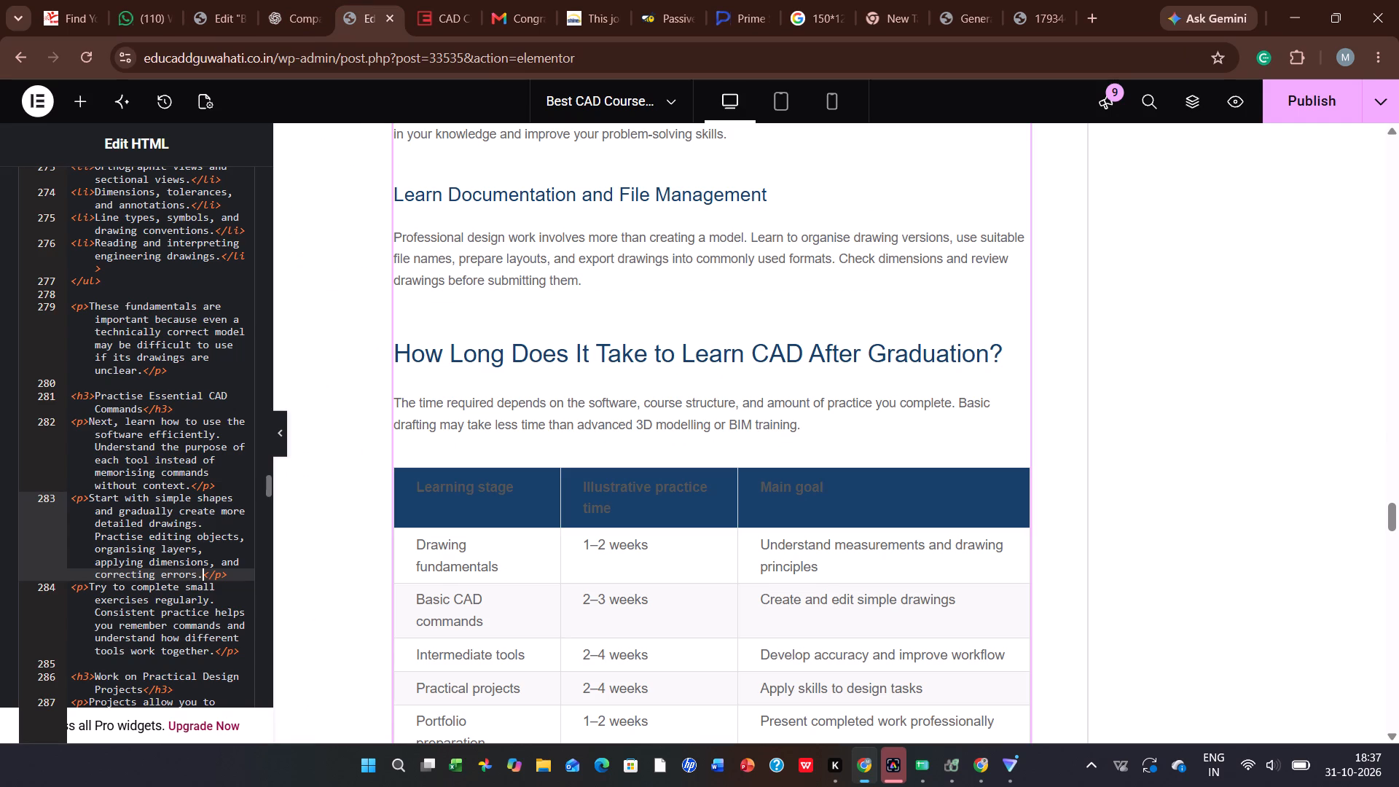
pyautogui.scroll(-1, 173, 387)
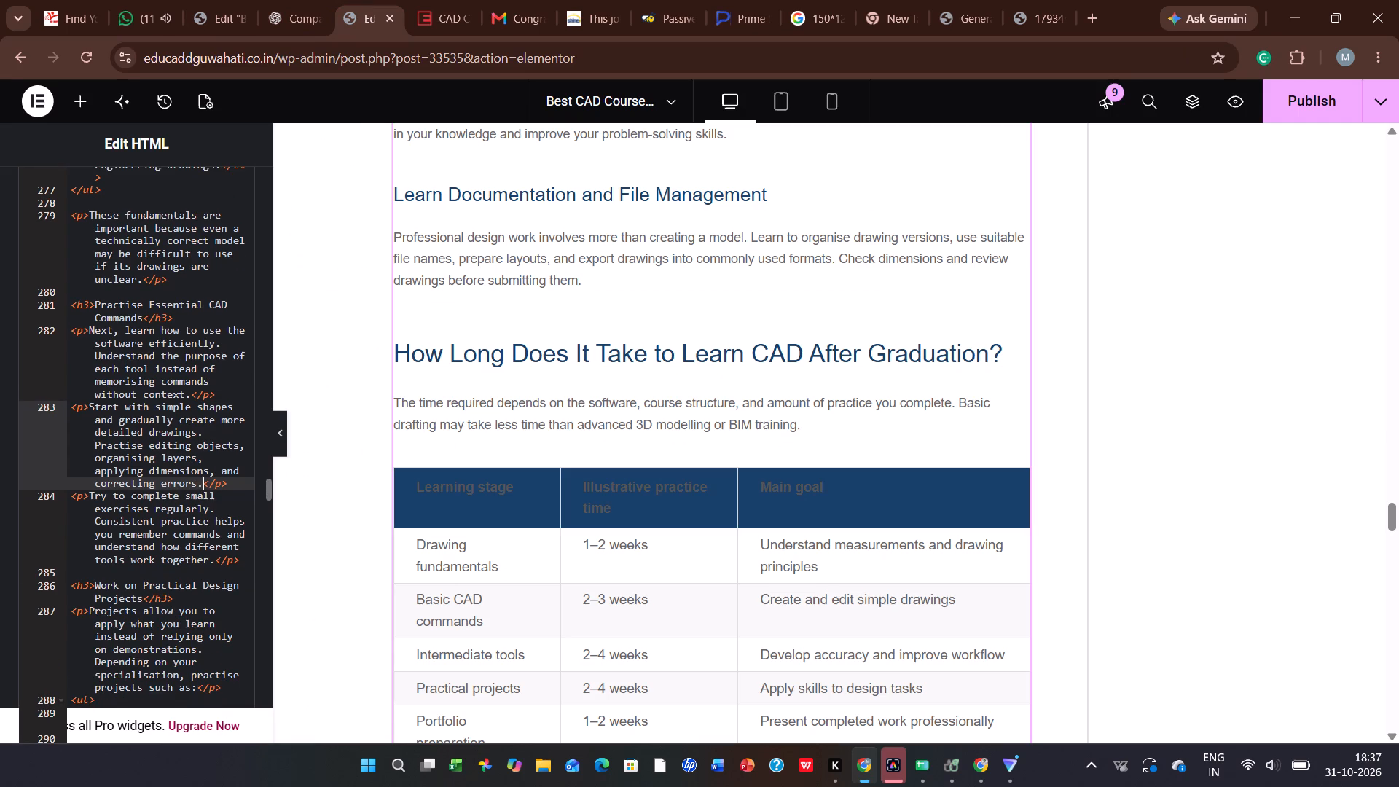
pyautogui.scroll(-2, 175, 393)
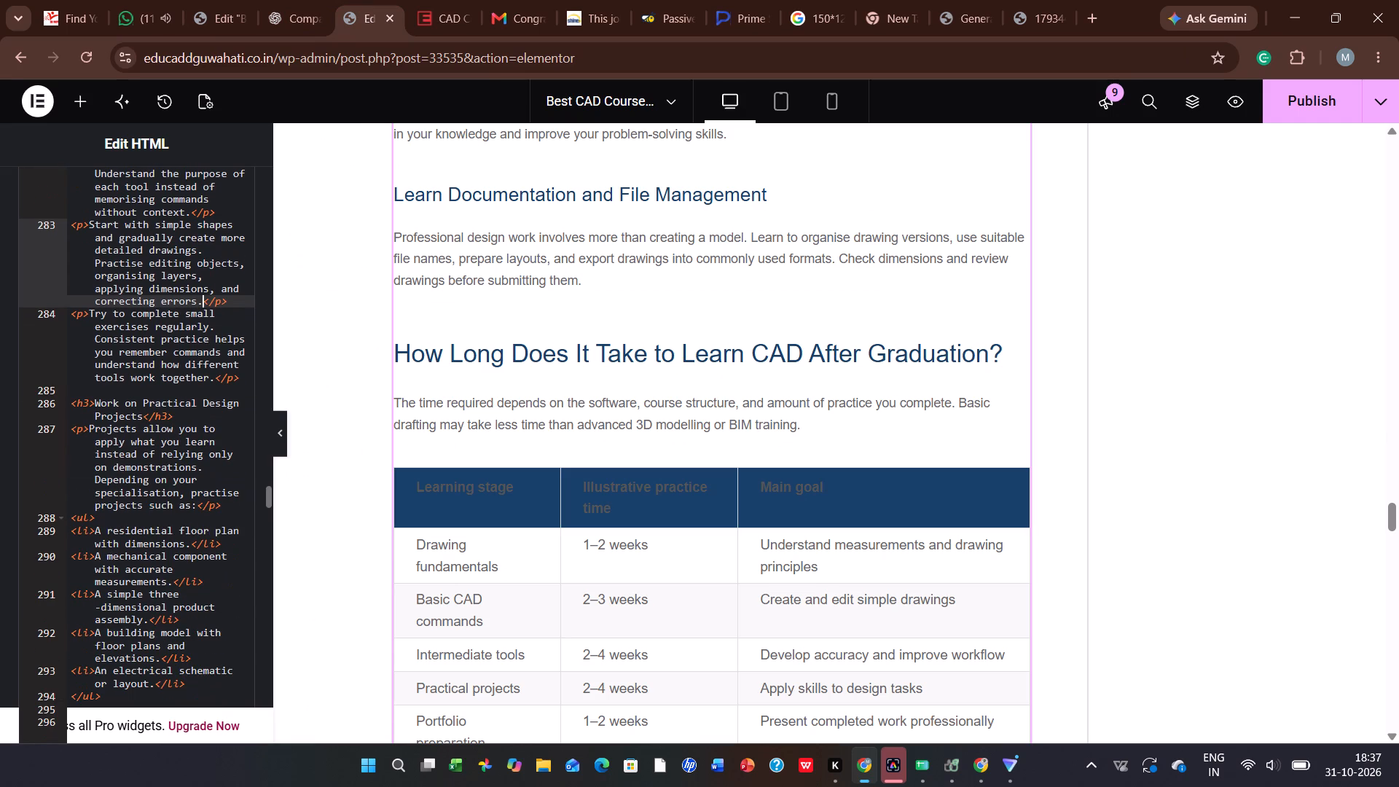
pyautogui.scroll(-1, 159, 497)
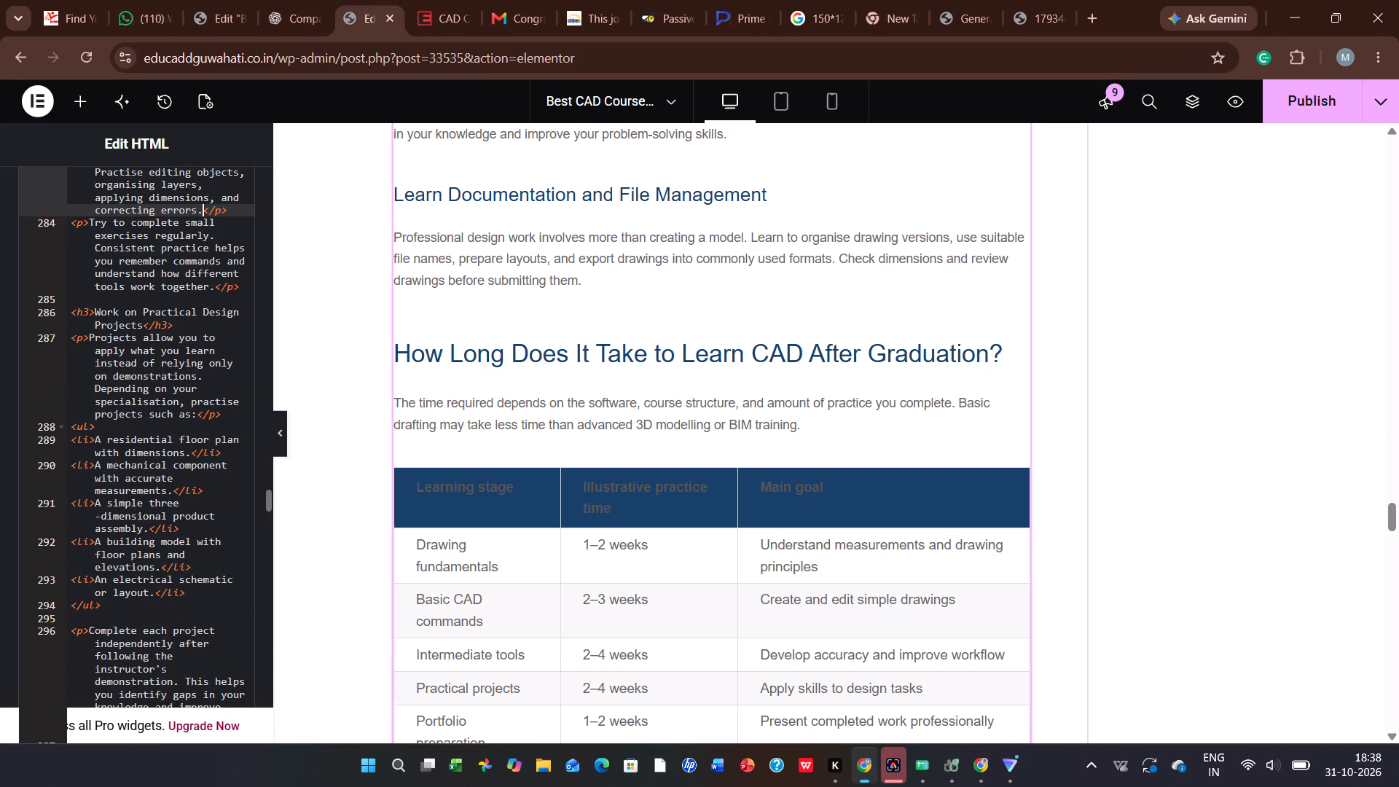
pyautogui.scroll(-3, 159, 497)
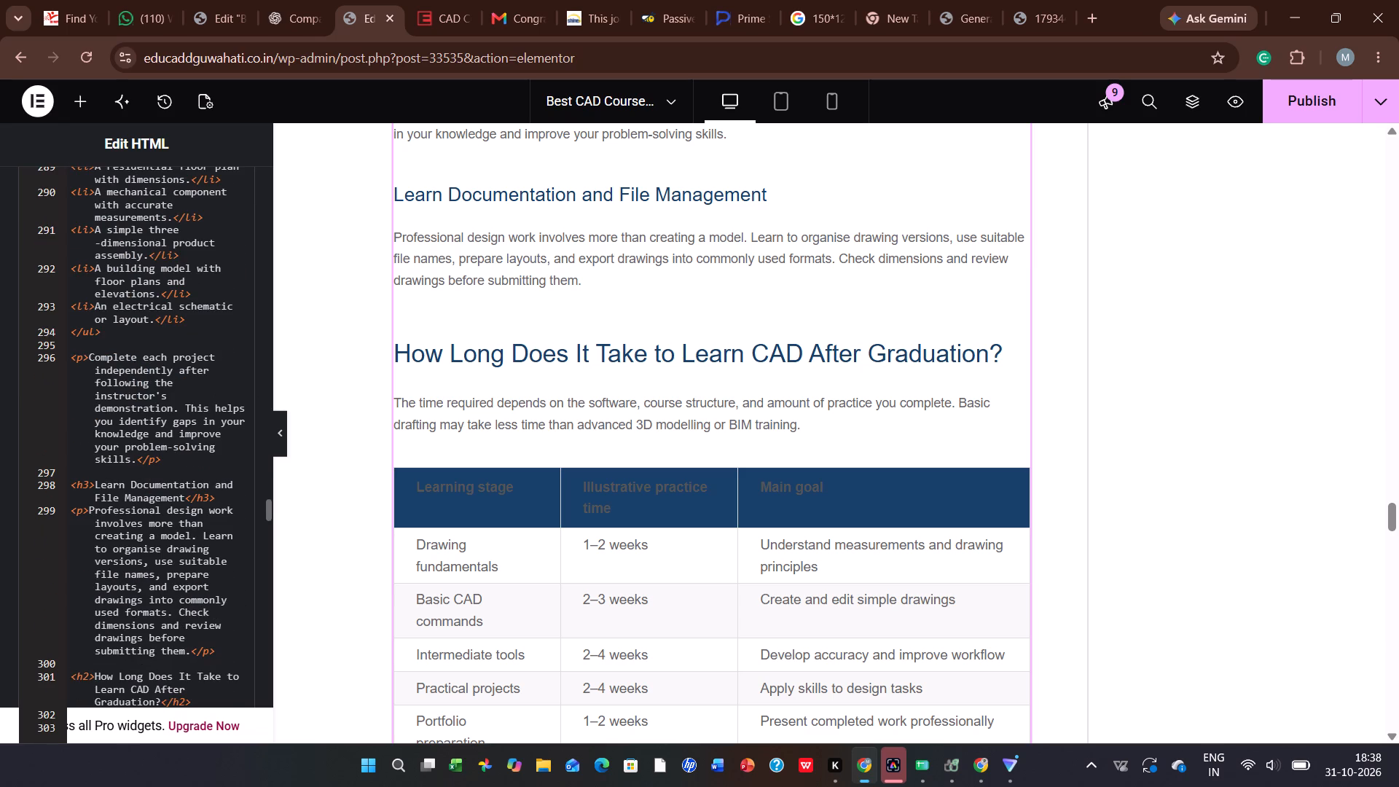
pyautogui.scroll(-2, 162, 420)
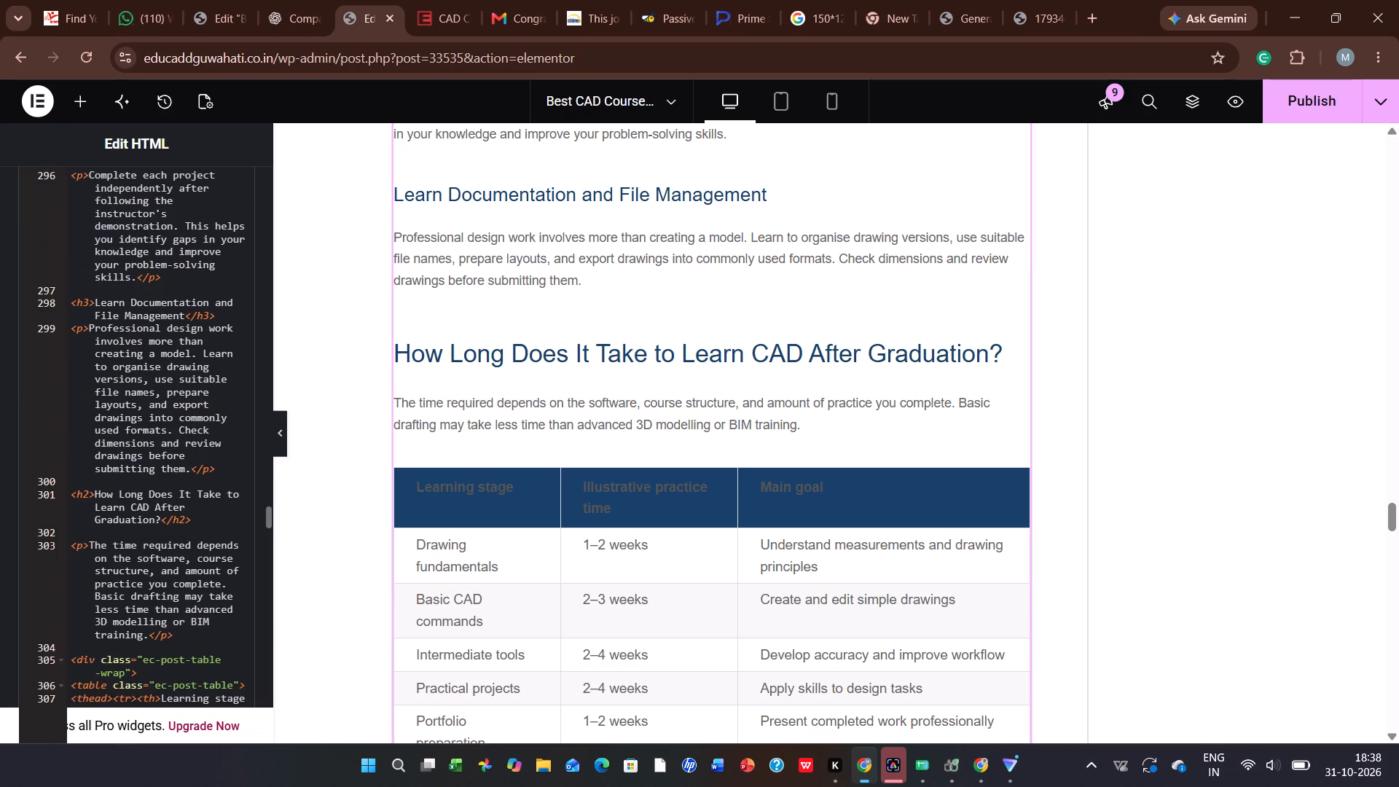
pyautogui.click(90, 322)
pyautogui.click(92, 326)
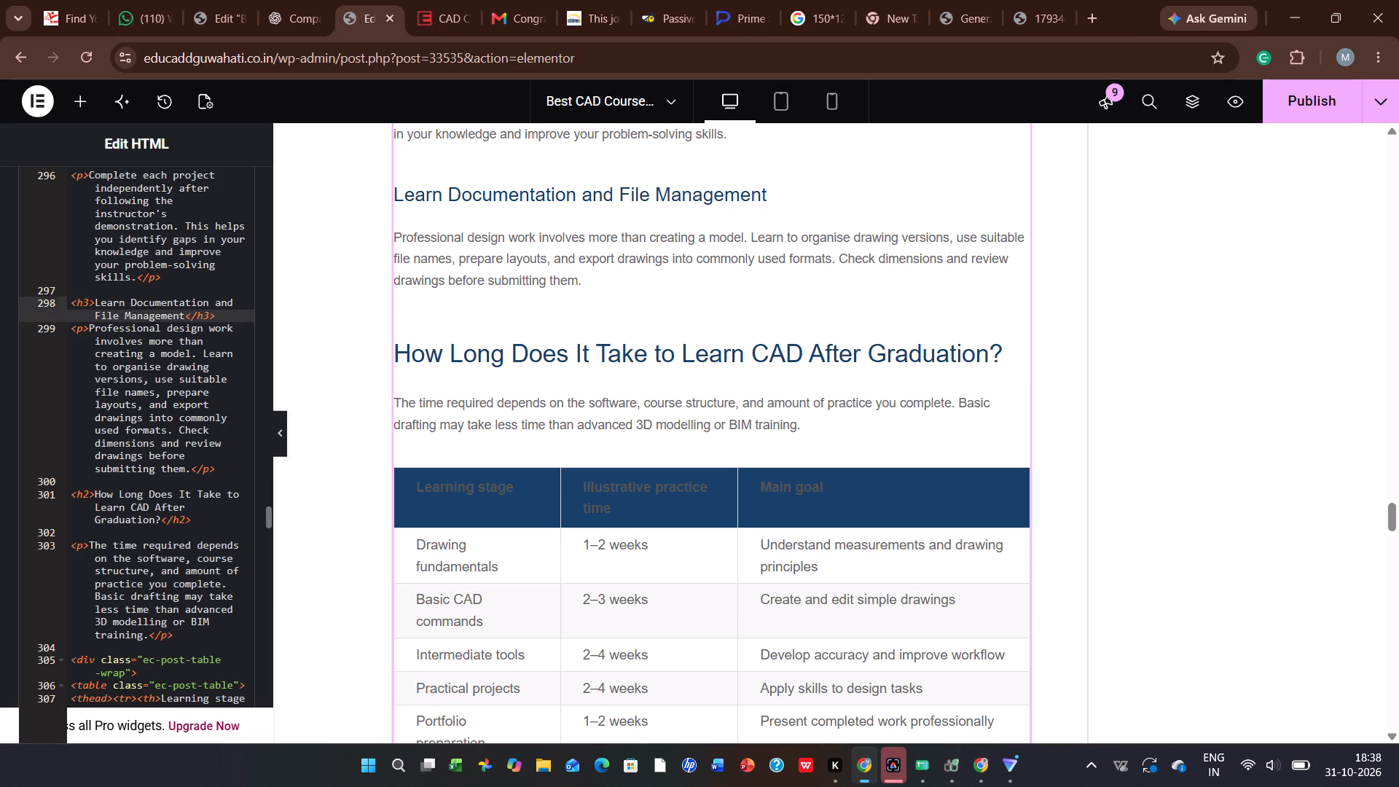
pyautogui.moveTo(89, 329); pyautogui.dragTo(176, 474)
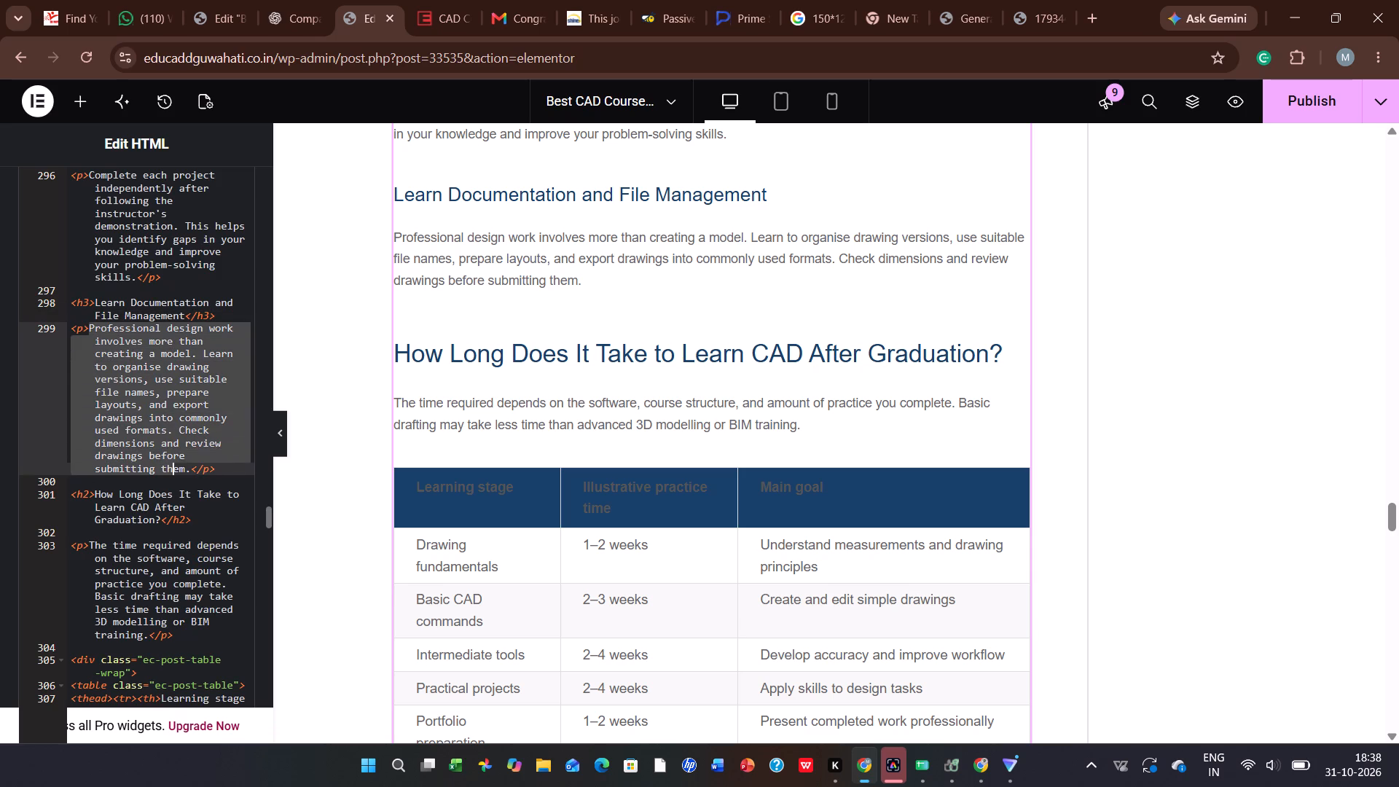
pyautogui.moveTo(176, 474); pyautogui.dragTo(189, 469)
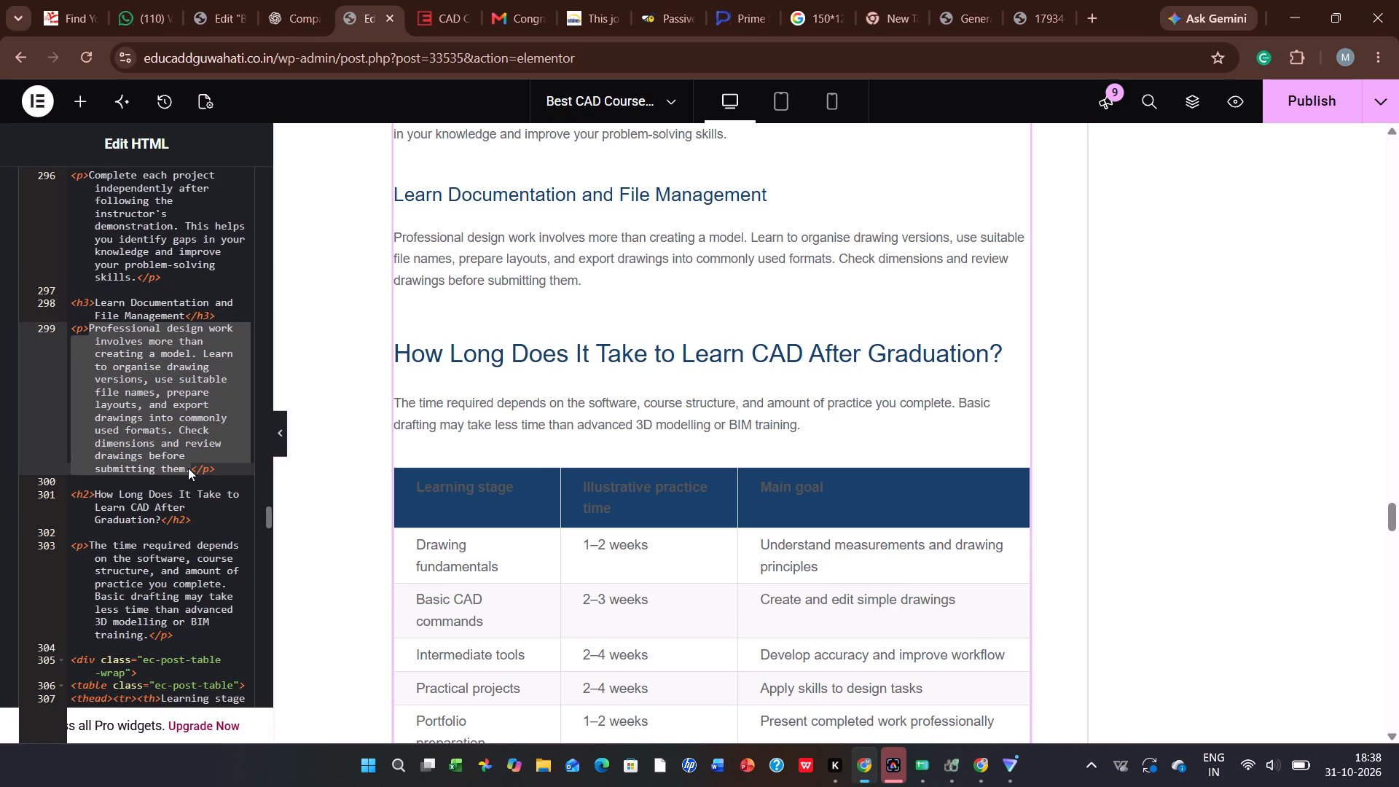
pyautogui.hotkey('ctrl', 'v')
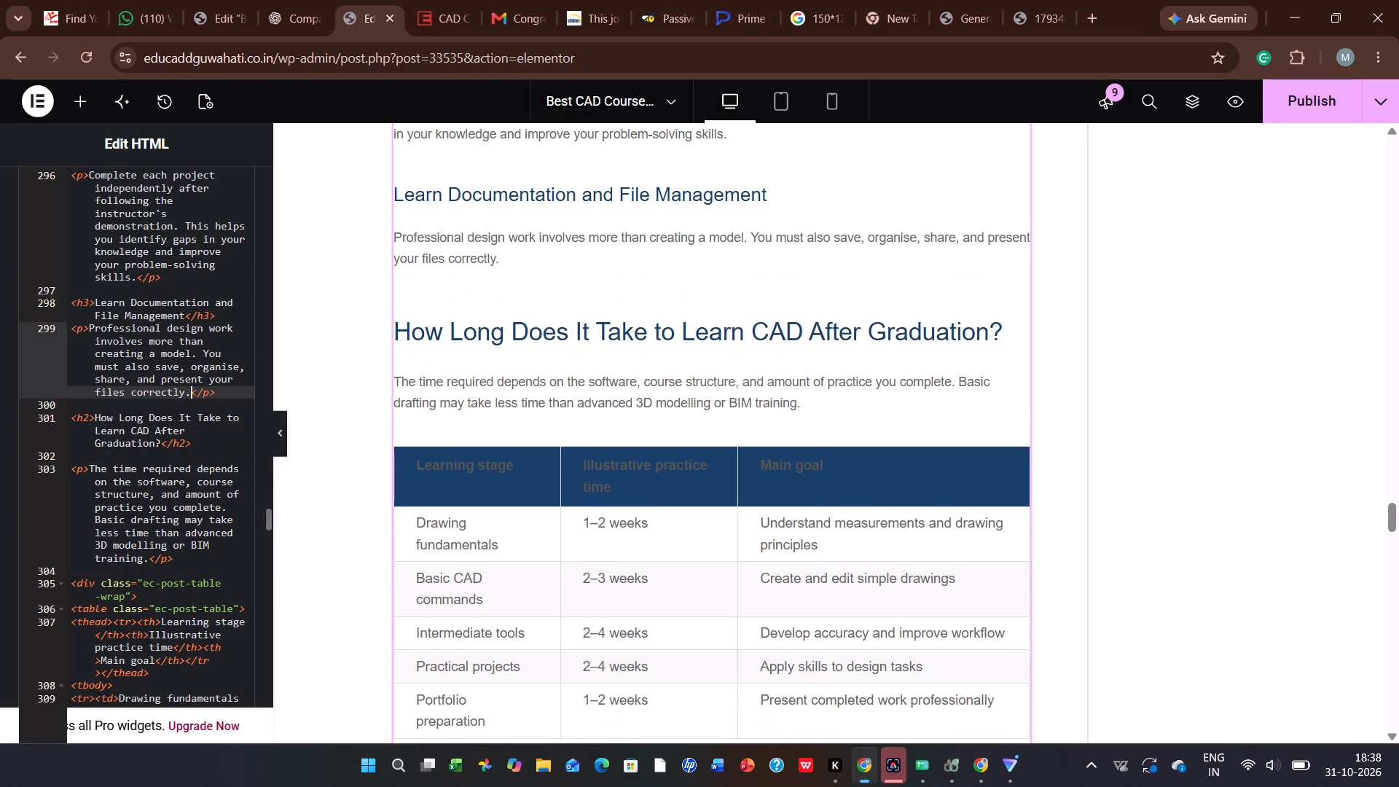
# Copy the article's "Learn how to manage drawing versions" paragraph into a new <p> element after the "Professional design work" paragraph in the HTML.
pyautogui.click(219, 389)
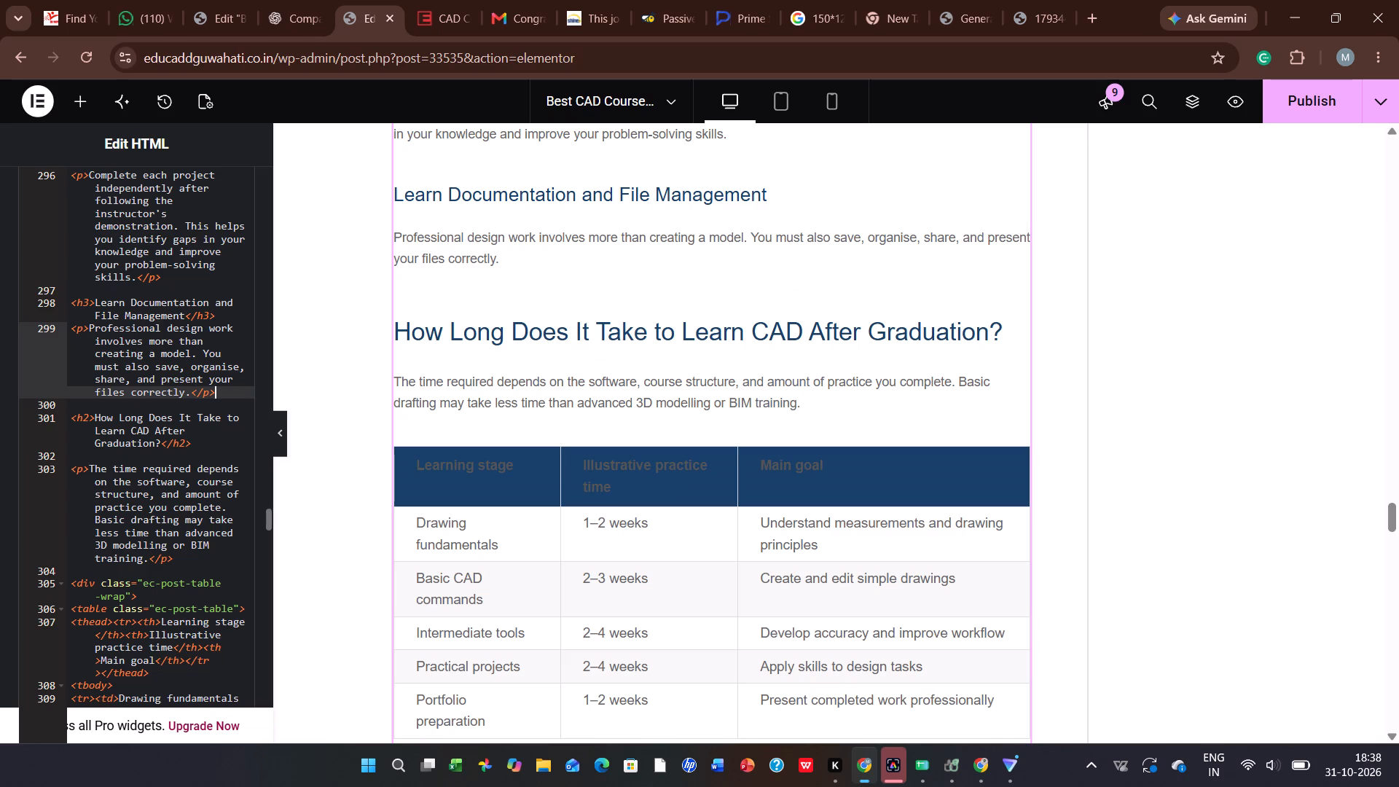
pyautogui.hotkey('shift', 'Return')
pyautogui.write('<p>')
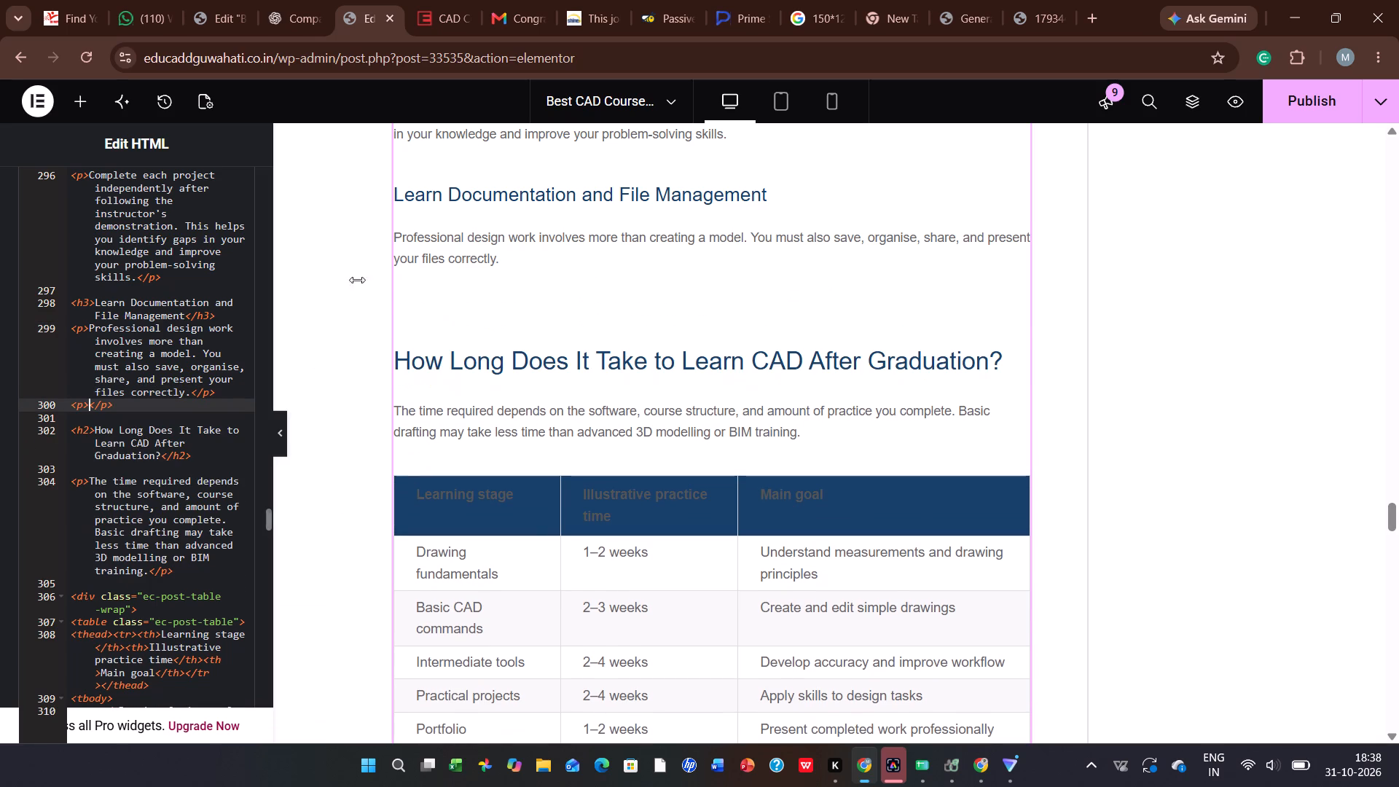
pyautogui.click(409, 2)
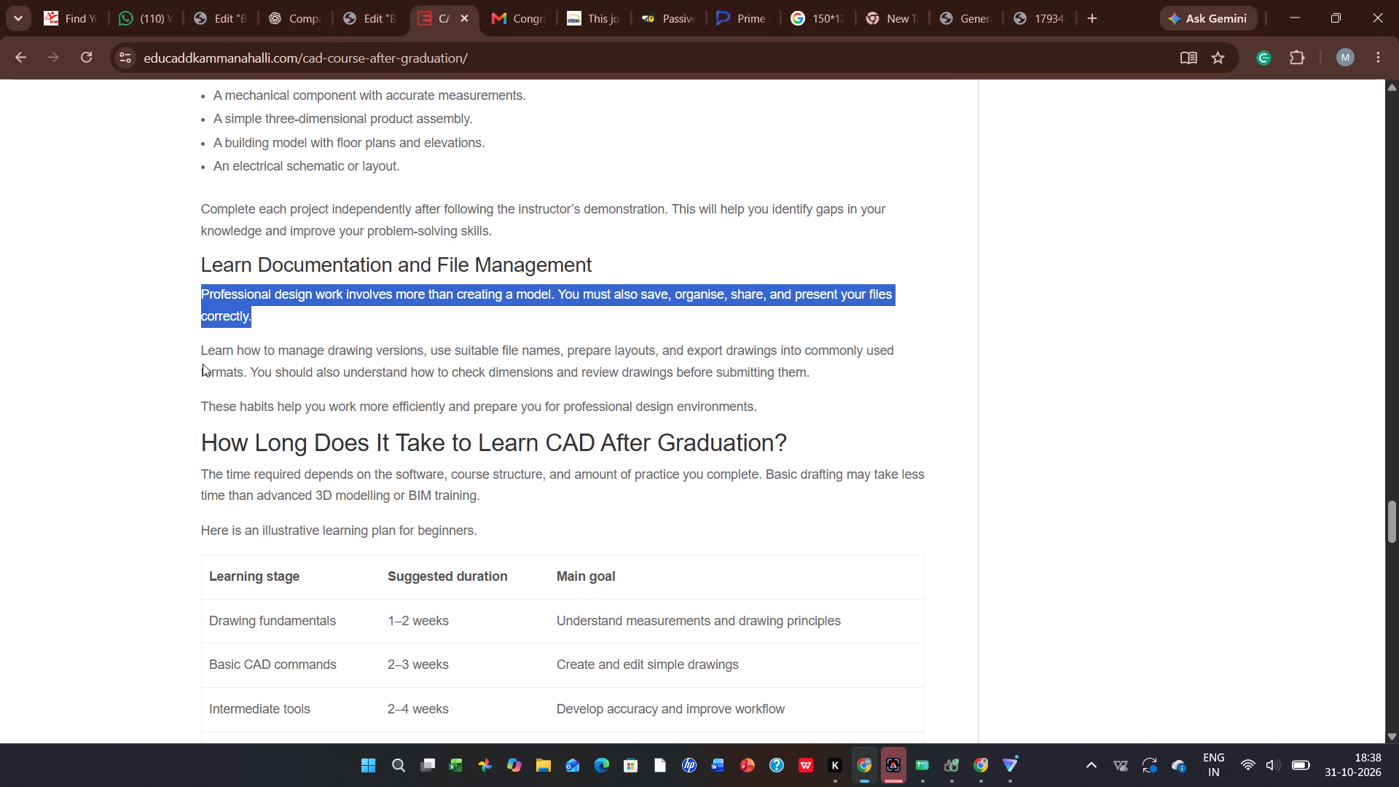
pyautogui.moveTo(200, 344); pyautogui.dragTo(815, 371)
pyautogui.hotkey('ctrl', 'c')
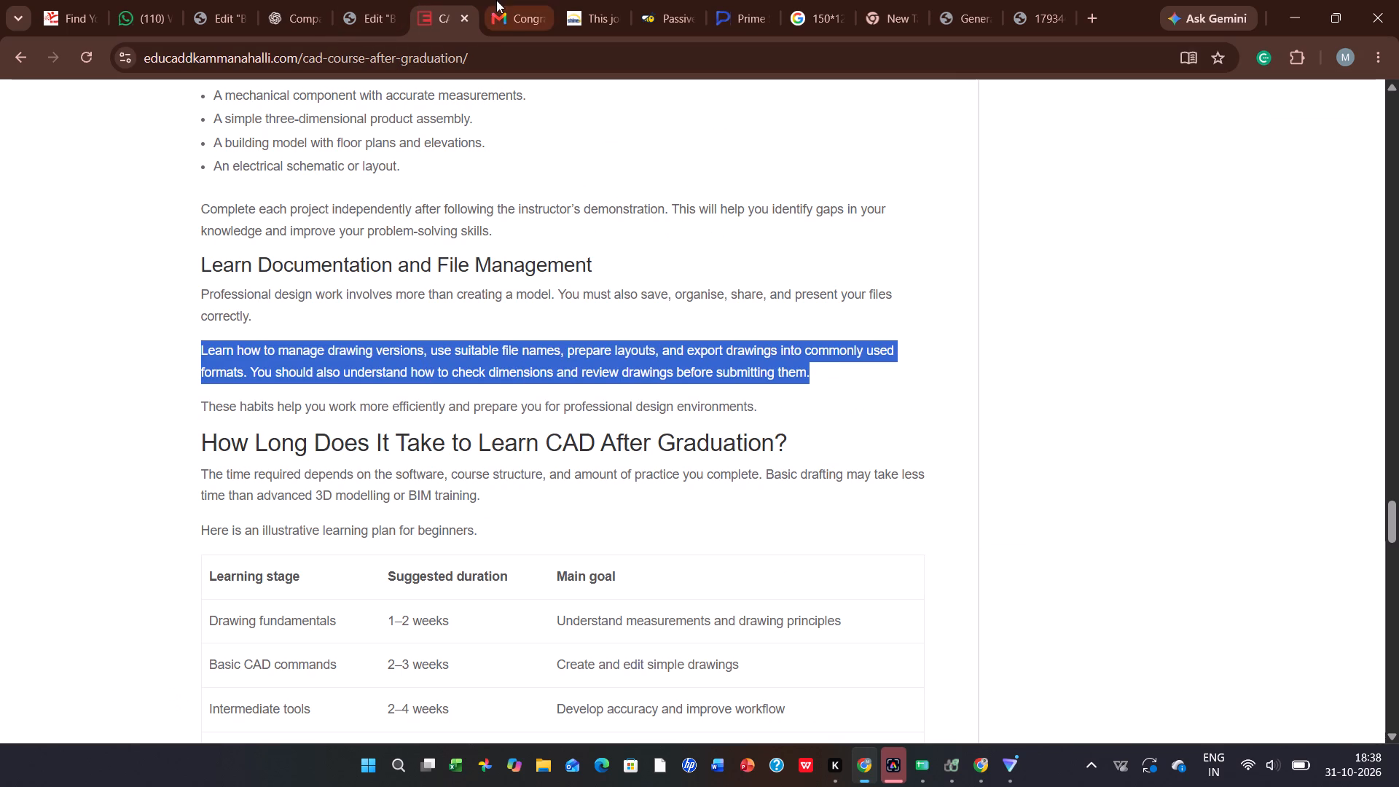
pyautogui.click(383, 9)
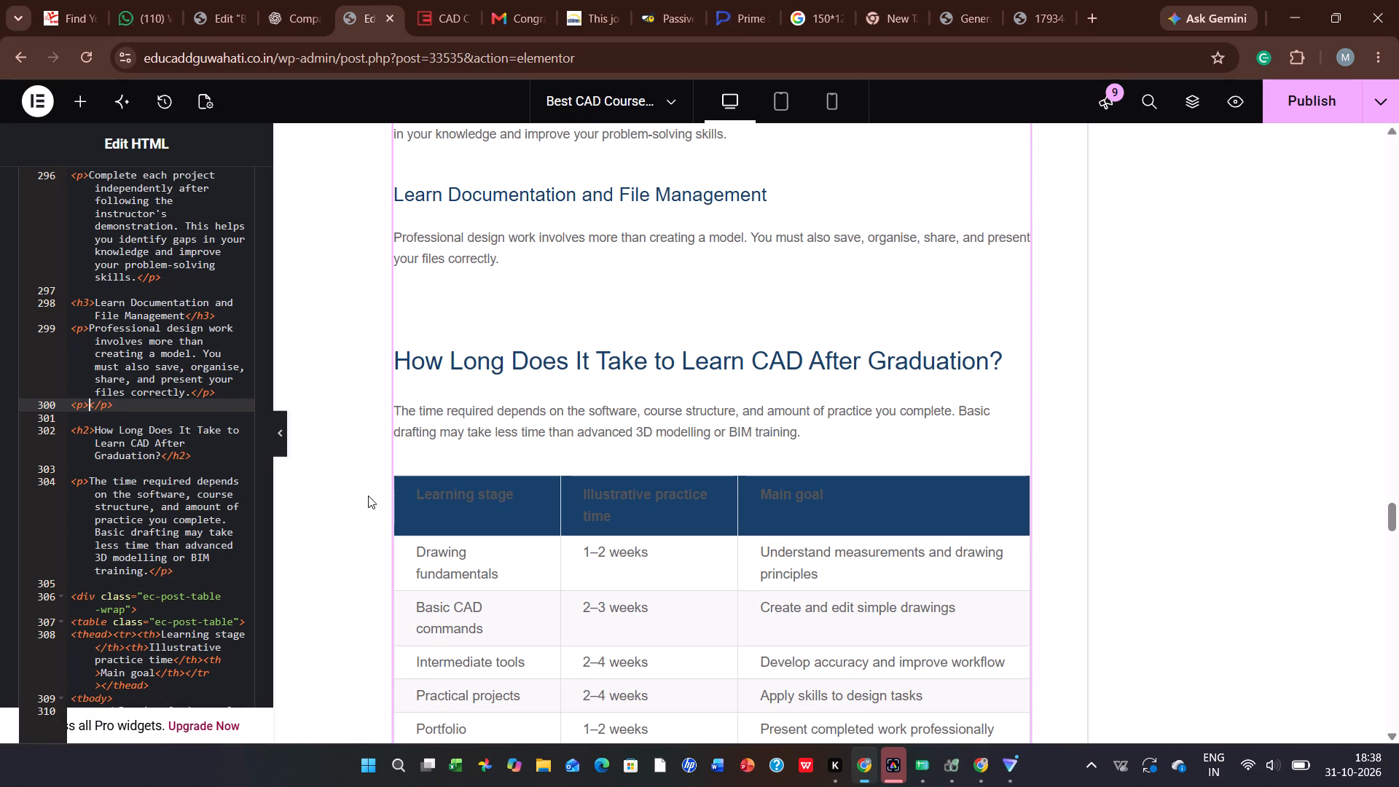
pyautogui.hotkey('ctrl', 'v')
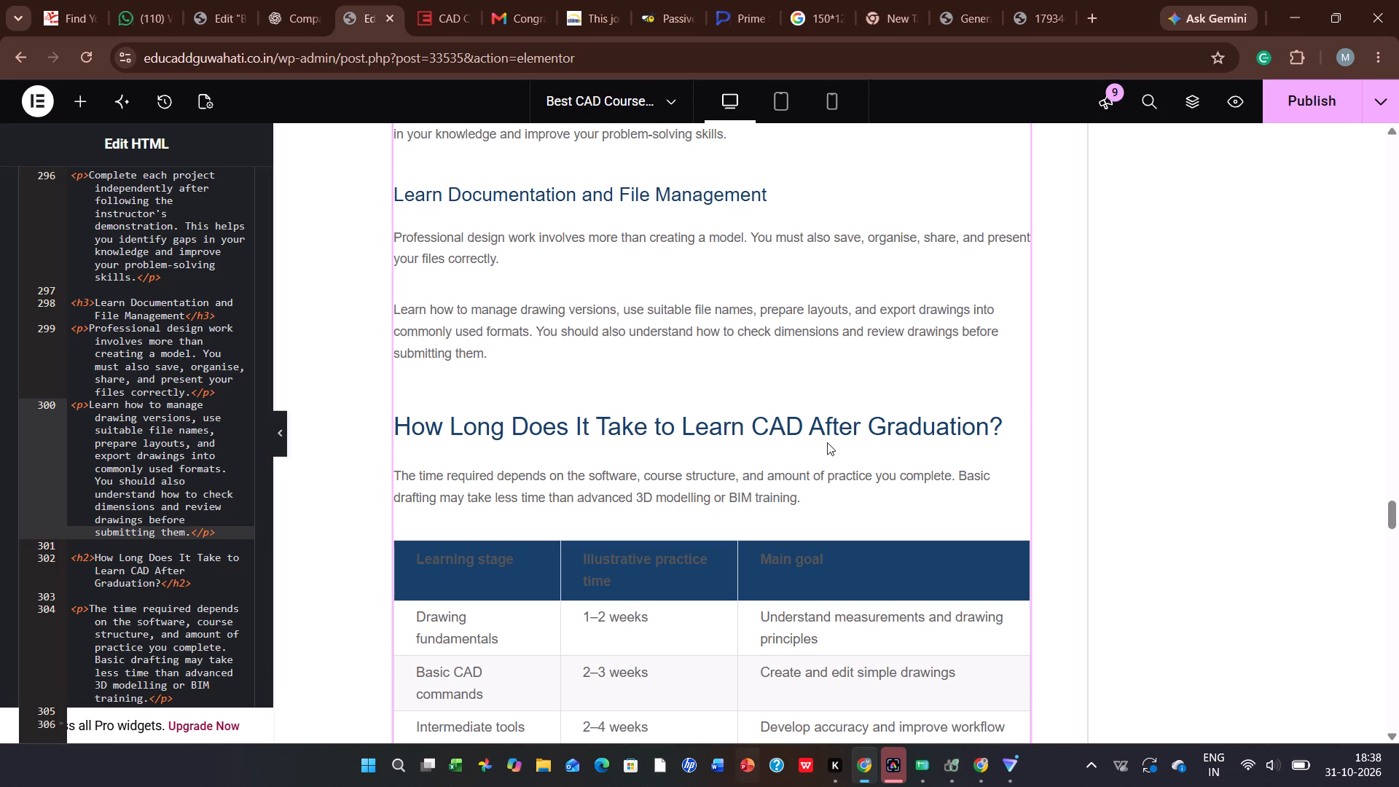
# Copy the article's "These habits help you work more efficiently" sentence to the end of the "Learn how to manage drawing versions" paragraph in the HTML.
pyautogui.click(444, 0)
pyautogui.moveTo(199, 398); pyautogui.dragTo(809, 418)
pyautogui.hotkey('ctrl', 'c')
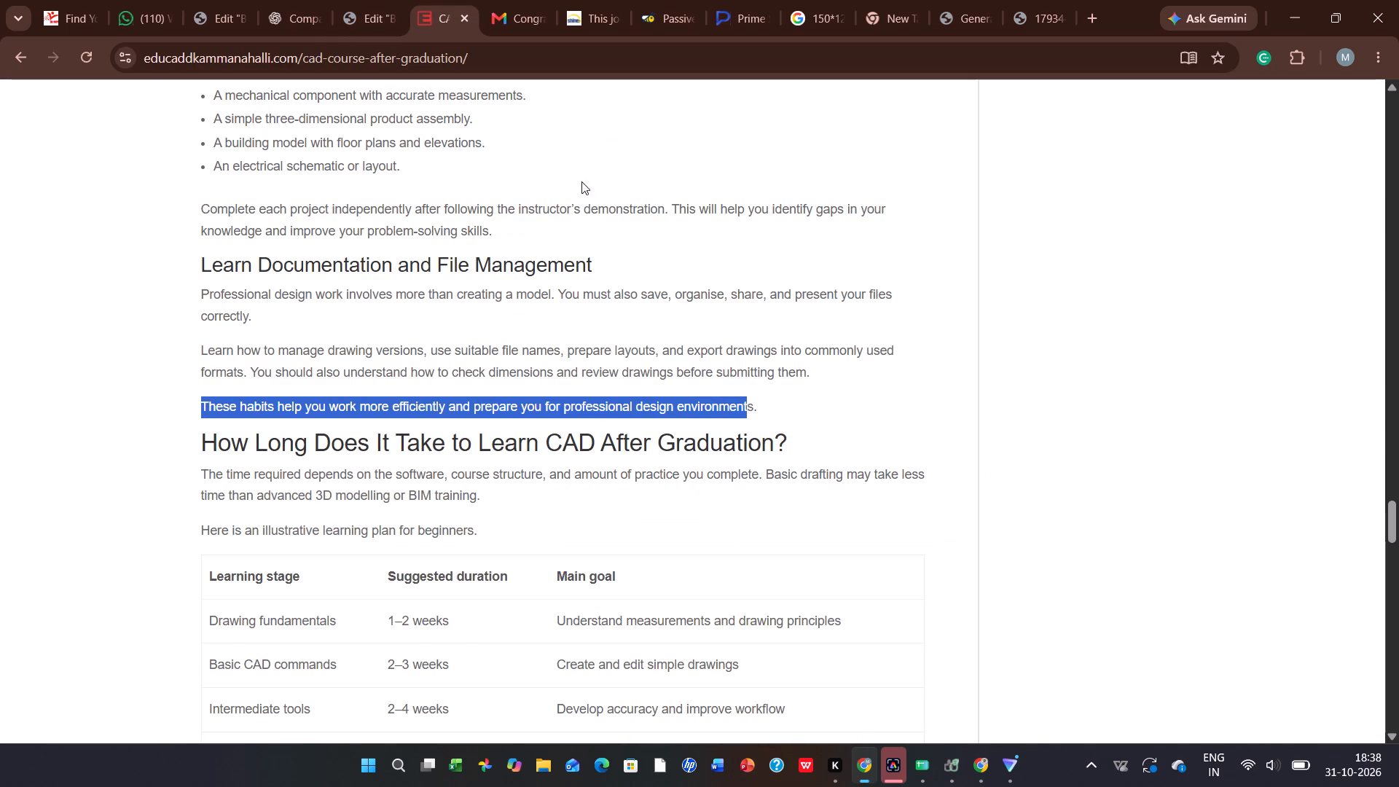
pyautogui.click(384, 0)
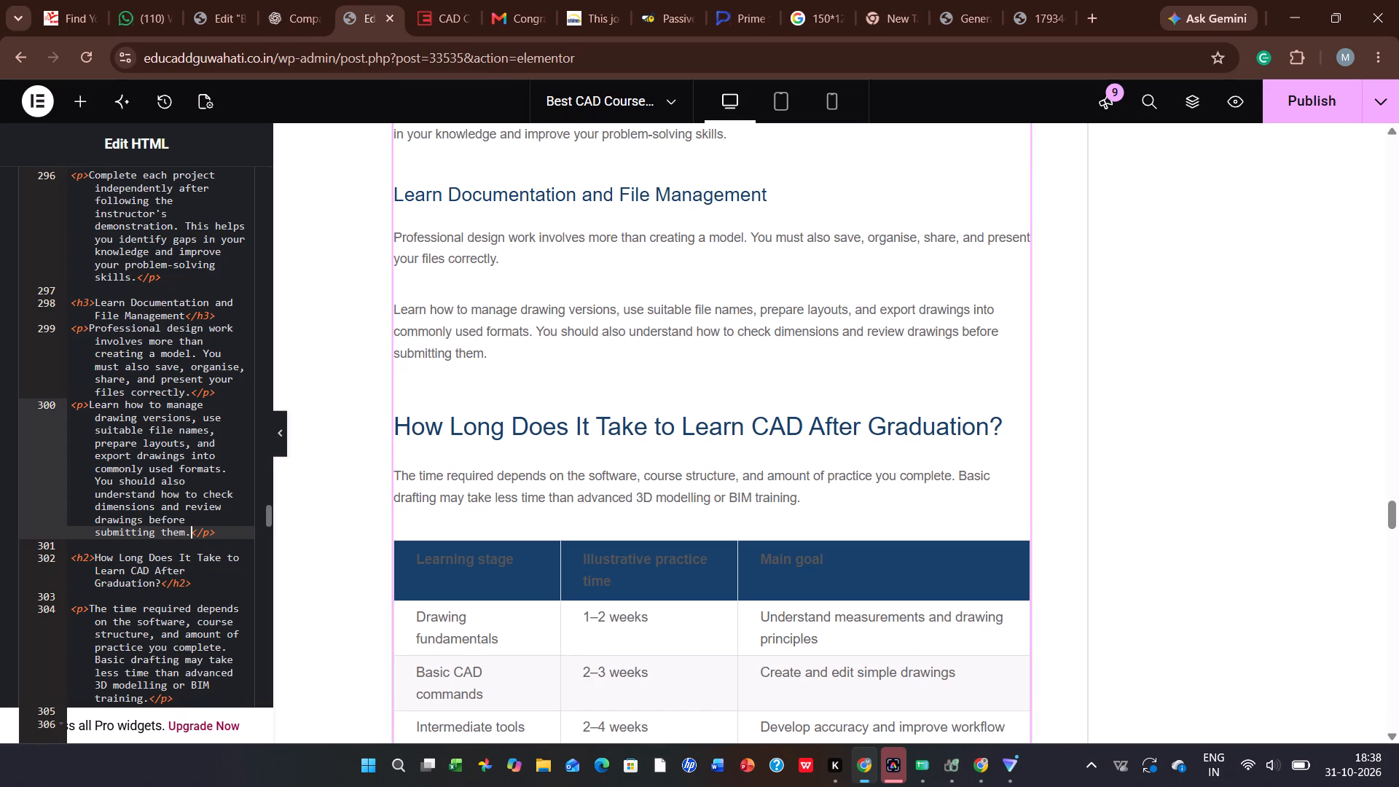
pyautogui.hotkey('ctrl', 'v')
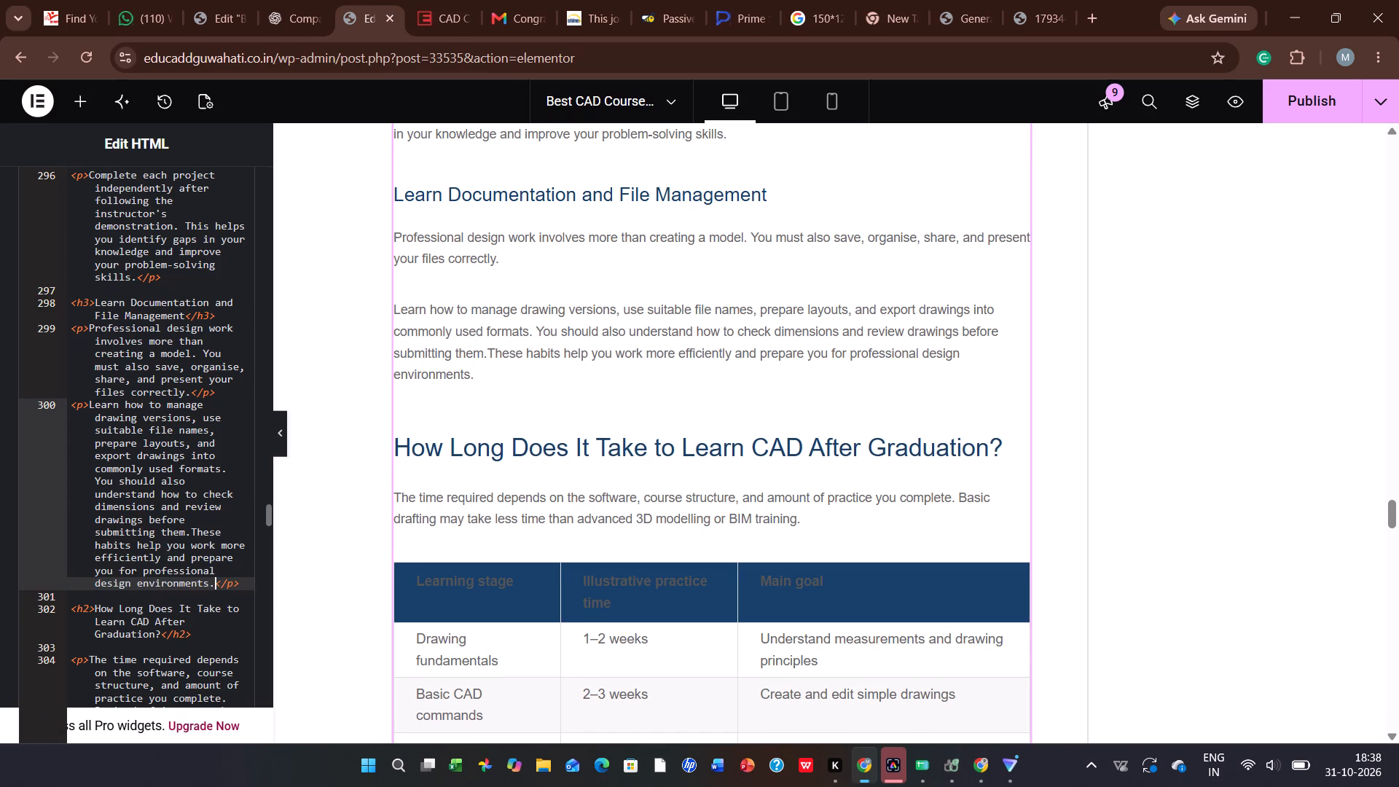
# Undo adding the "These habits help you work more efficiently" sentence and move the "Learn how to manage drawing versions" paragraph's closing tag onto a new line.
pyautogui.hotkey('ctrl', 'z')
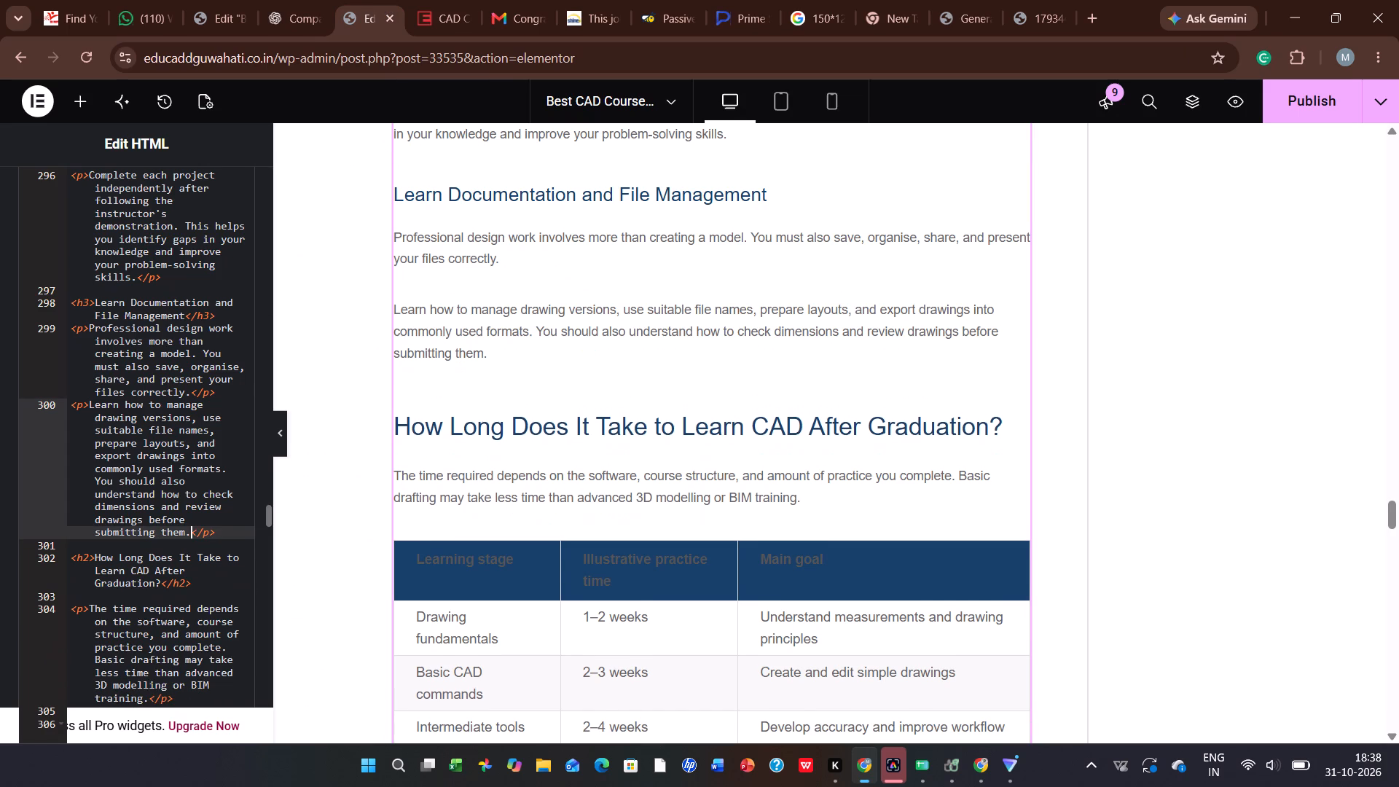
pyautogui.press('Return')
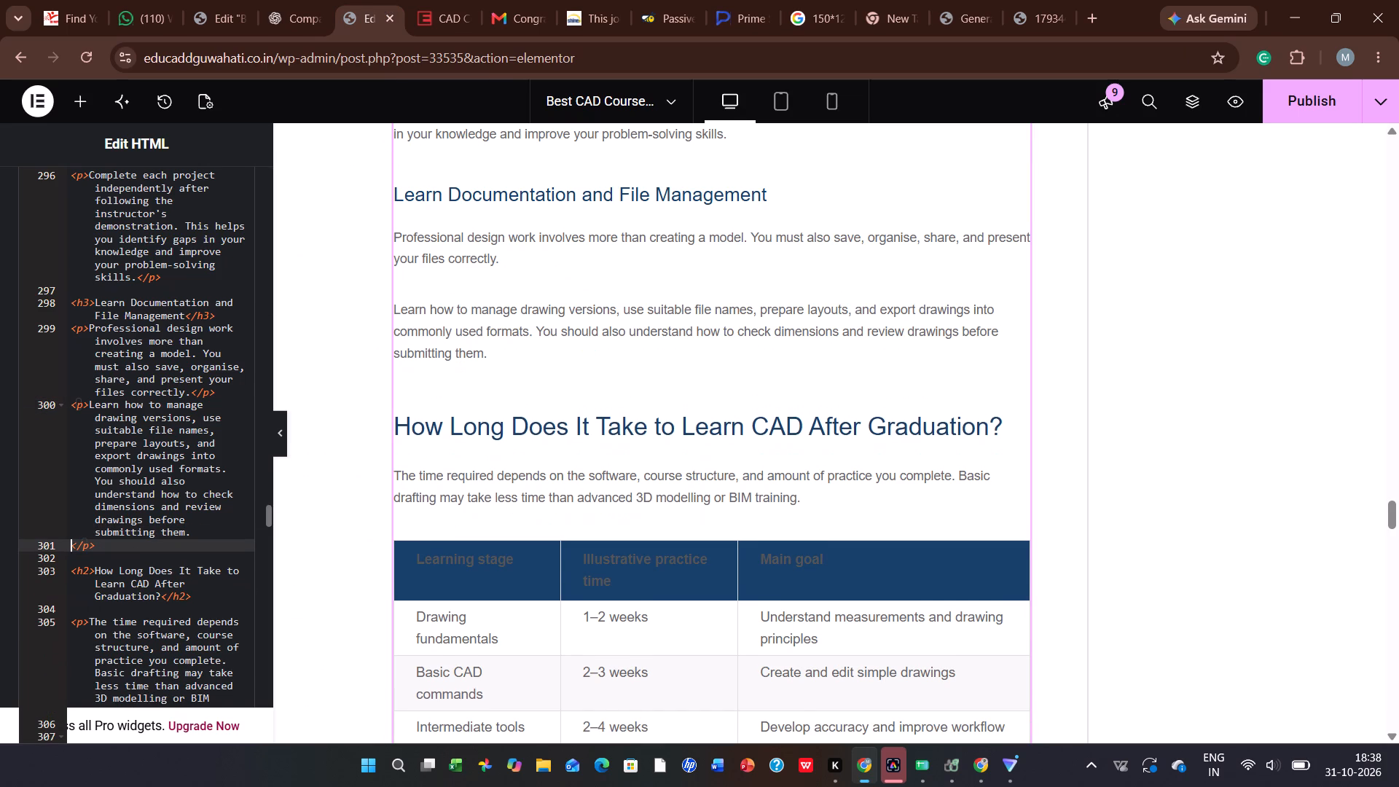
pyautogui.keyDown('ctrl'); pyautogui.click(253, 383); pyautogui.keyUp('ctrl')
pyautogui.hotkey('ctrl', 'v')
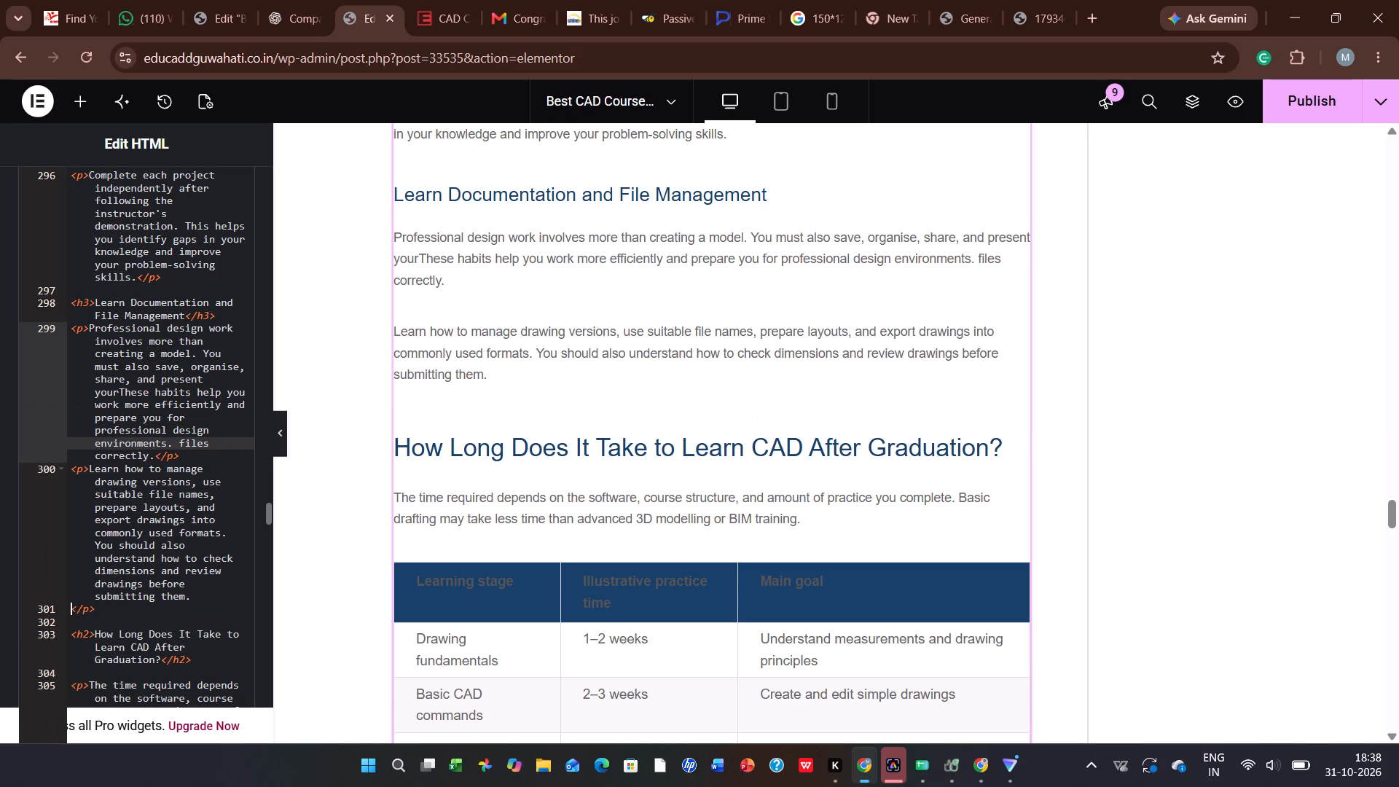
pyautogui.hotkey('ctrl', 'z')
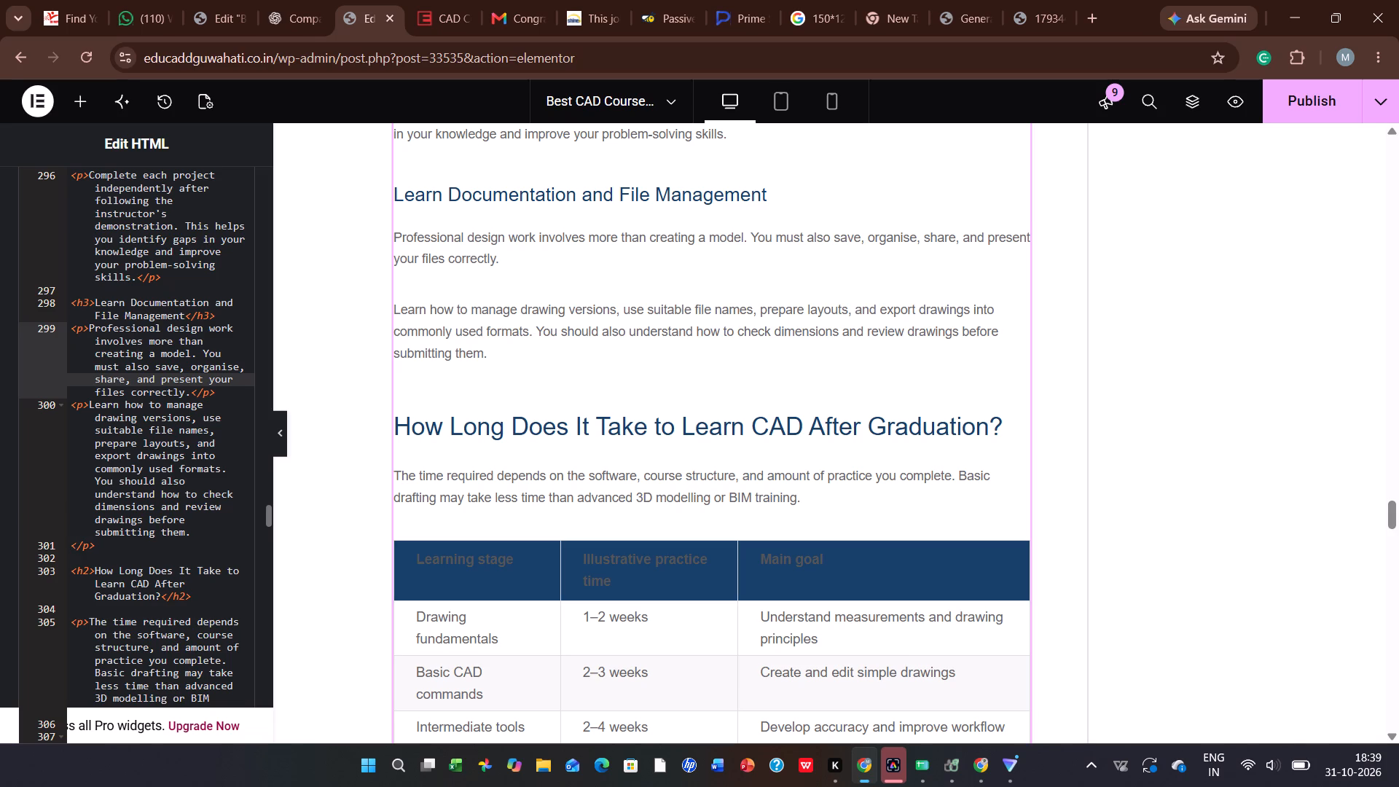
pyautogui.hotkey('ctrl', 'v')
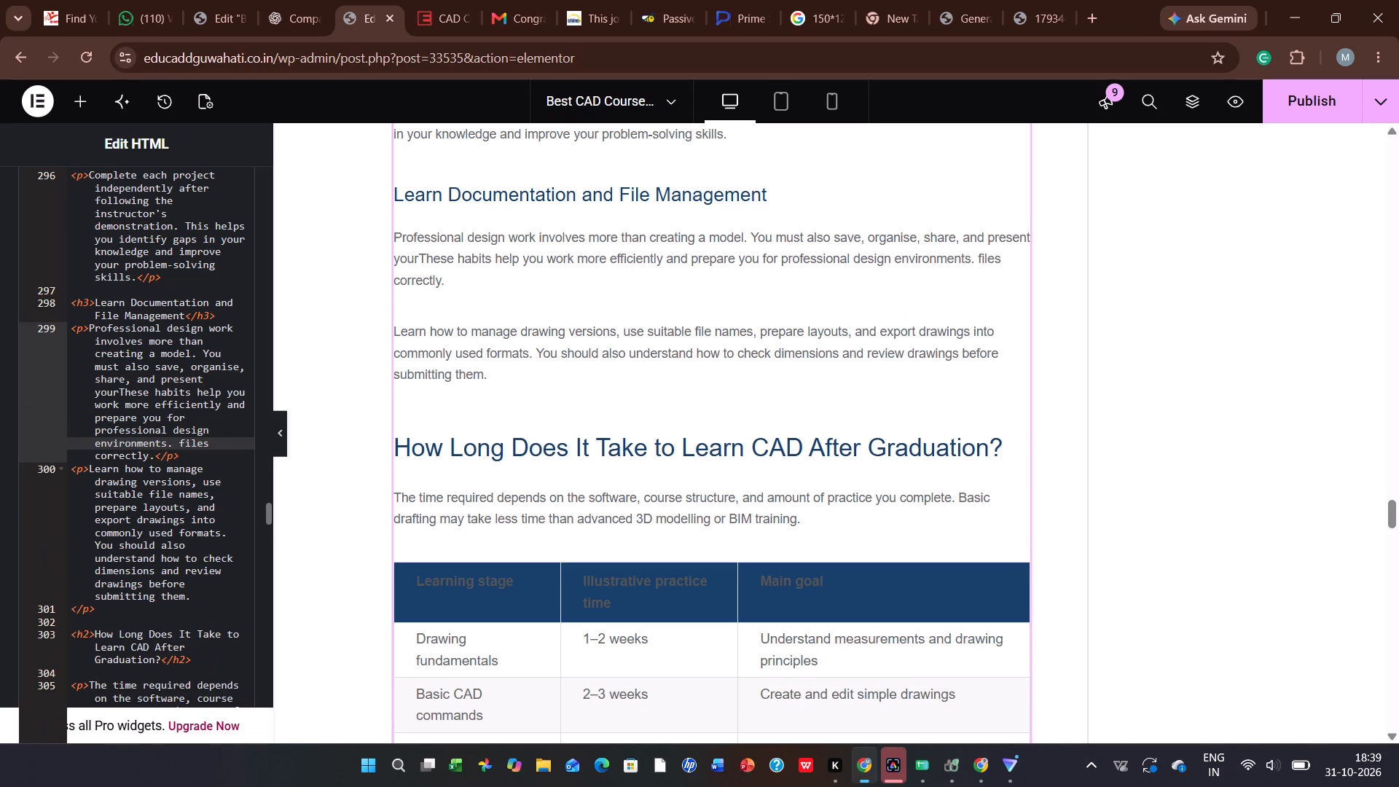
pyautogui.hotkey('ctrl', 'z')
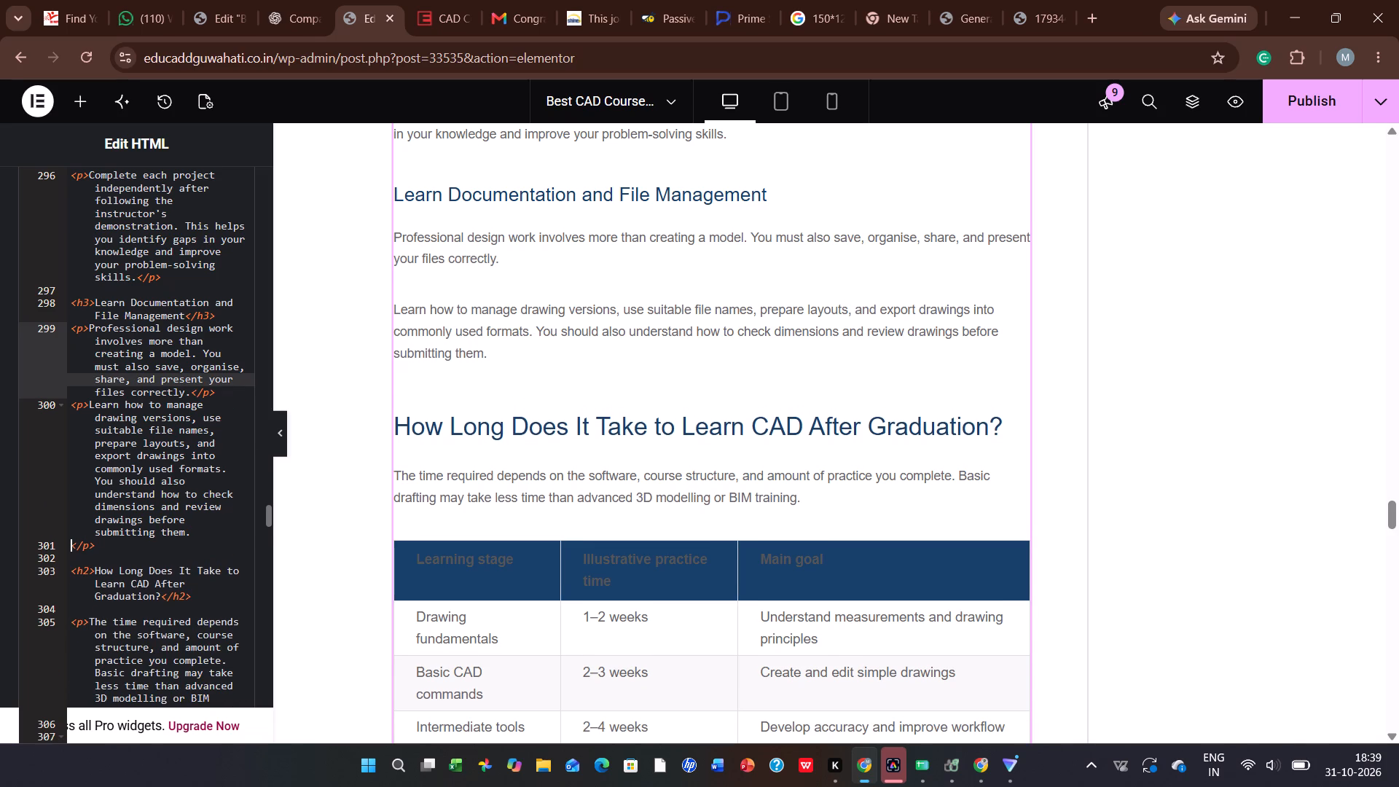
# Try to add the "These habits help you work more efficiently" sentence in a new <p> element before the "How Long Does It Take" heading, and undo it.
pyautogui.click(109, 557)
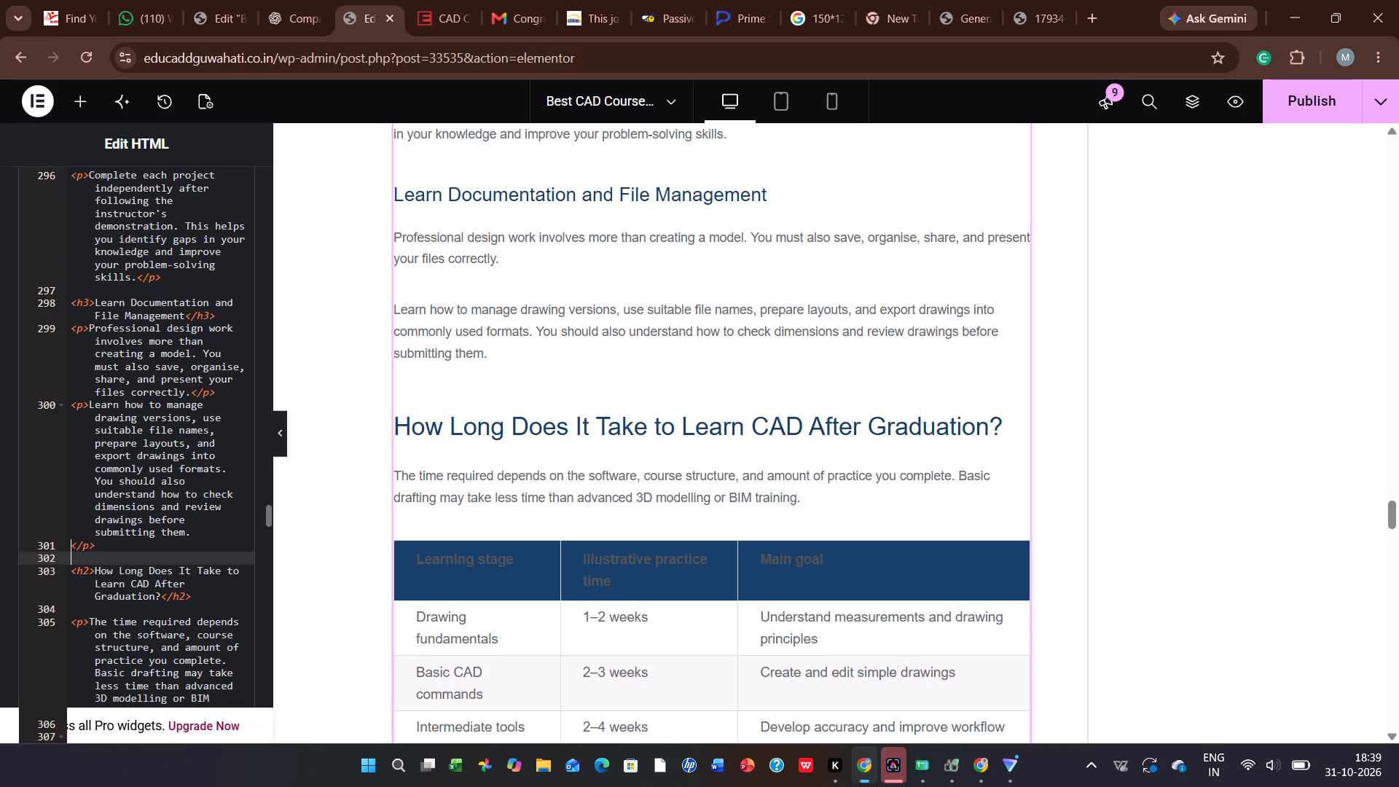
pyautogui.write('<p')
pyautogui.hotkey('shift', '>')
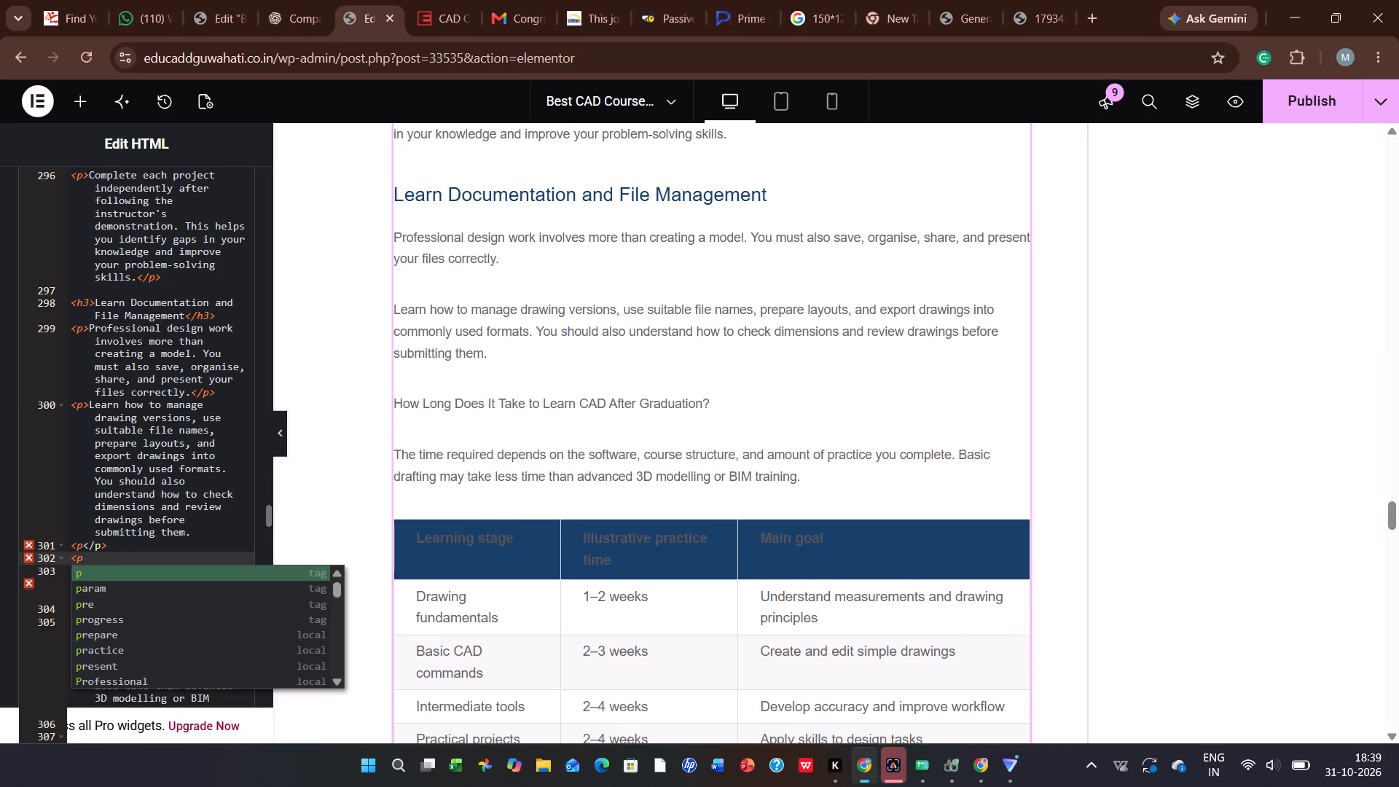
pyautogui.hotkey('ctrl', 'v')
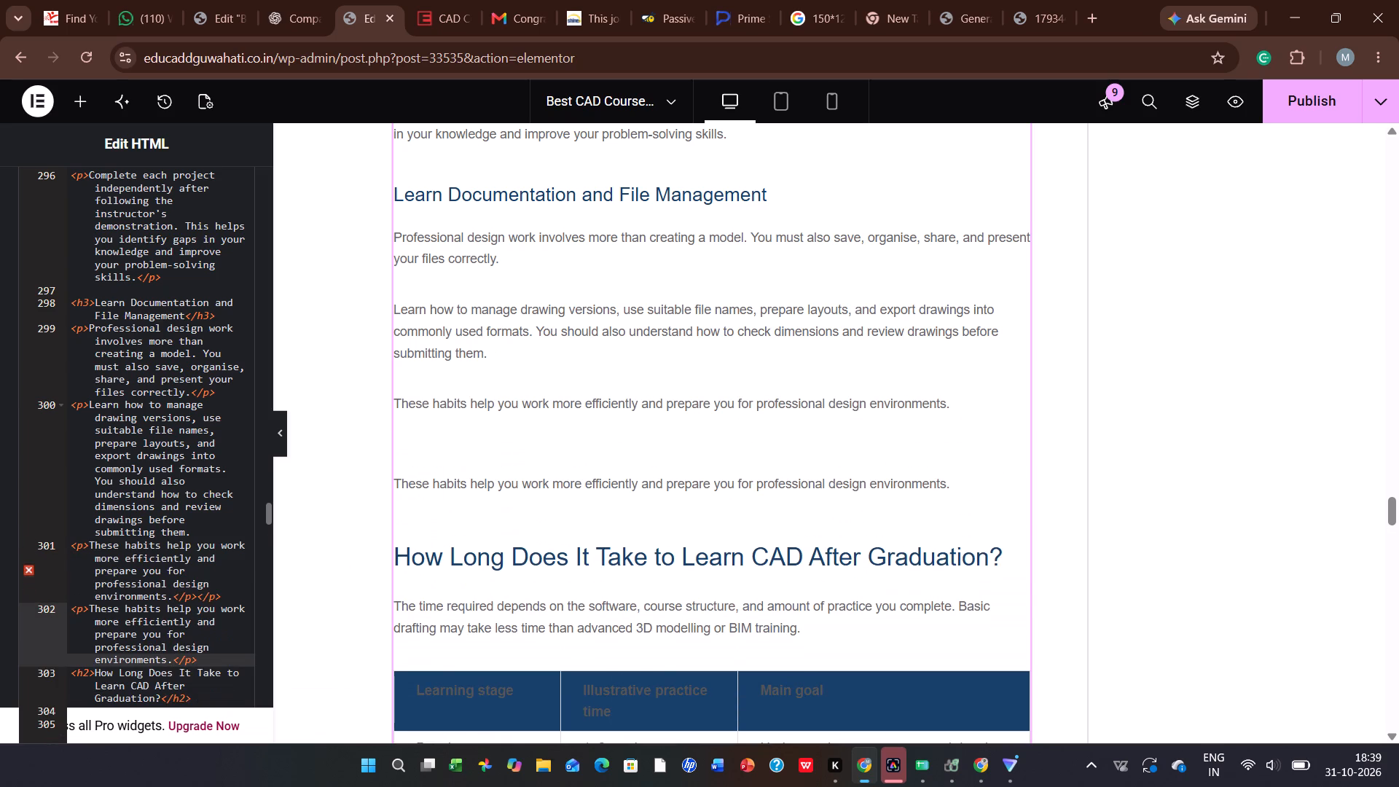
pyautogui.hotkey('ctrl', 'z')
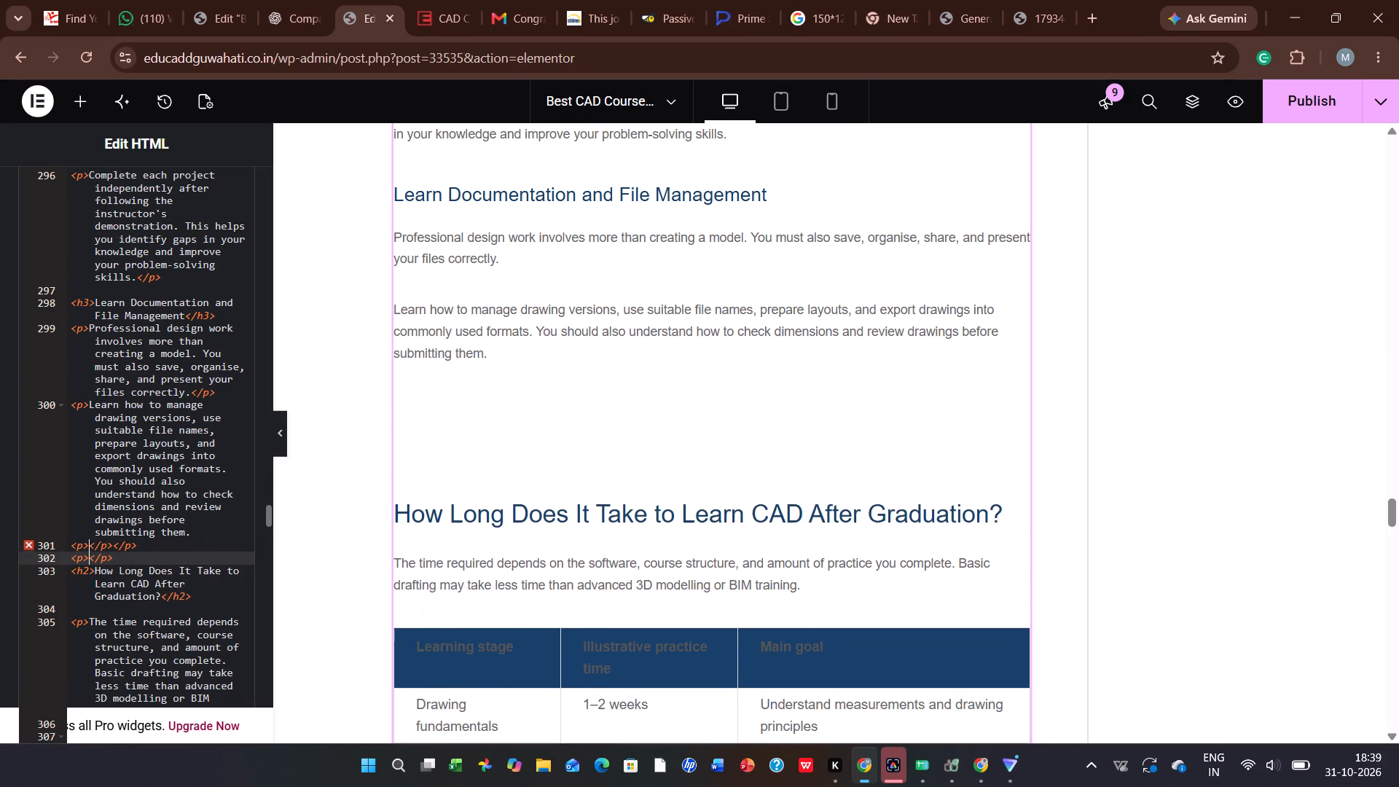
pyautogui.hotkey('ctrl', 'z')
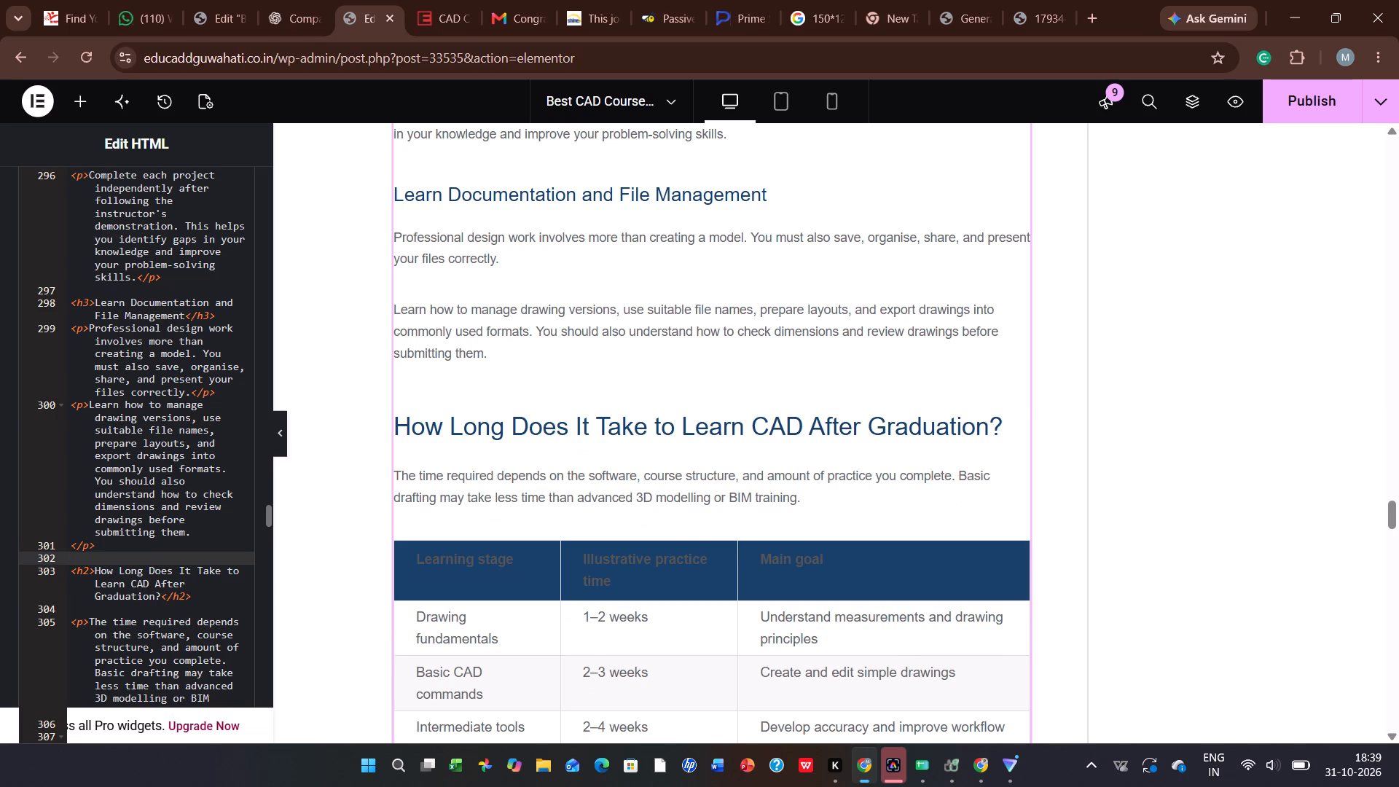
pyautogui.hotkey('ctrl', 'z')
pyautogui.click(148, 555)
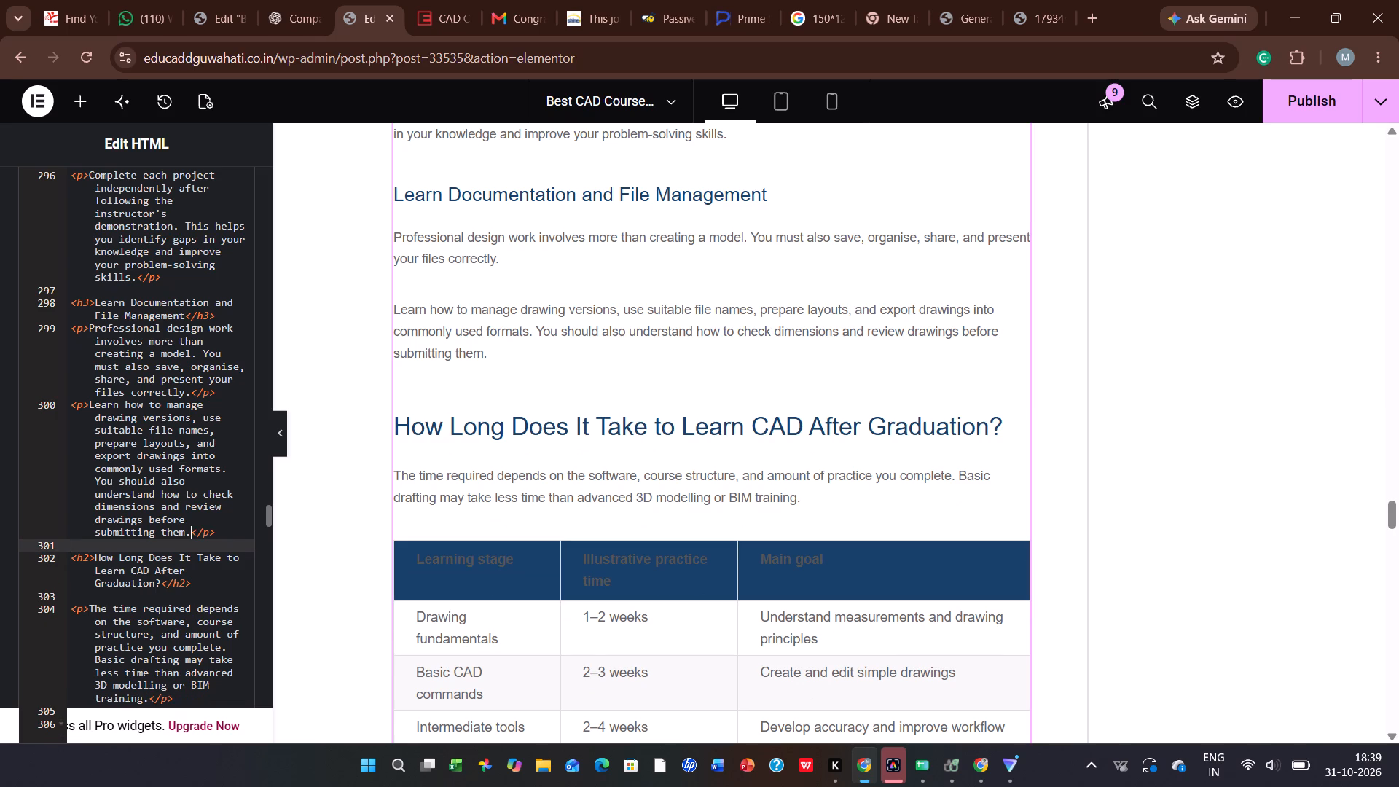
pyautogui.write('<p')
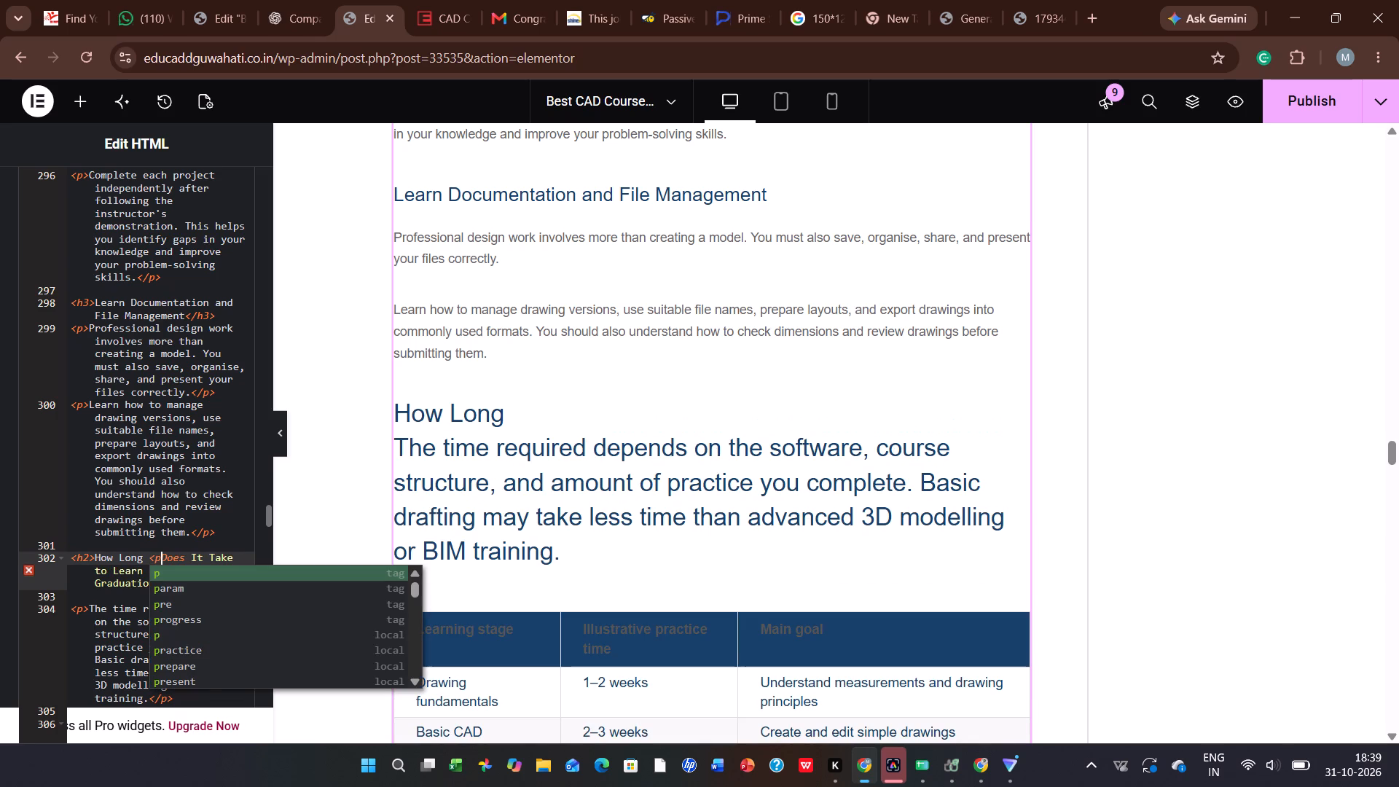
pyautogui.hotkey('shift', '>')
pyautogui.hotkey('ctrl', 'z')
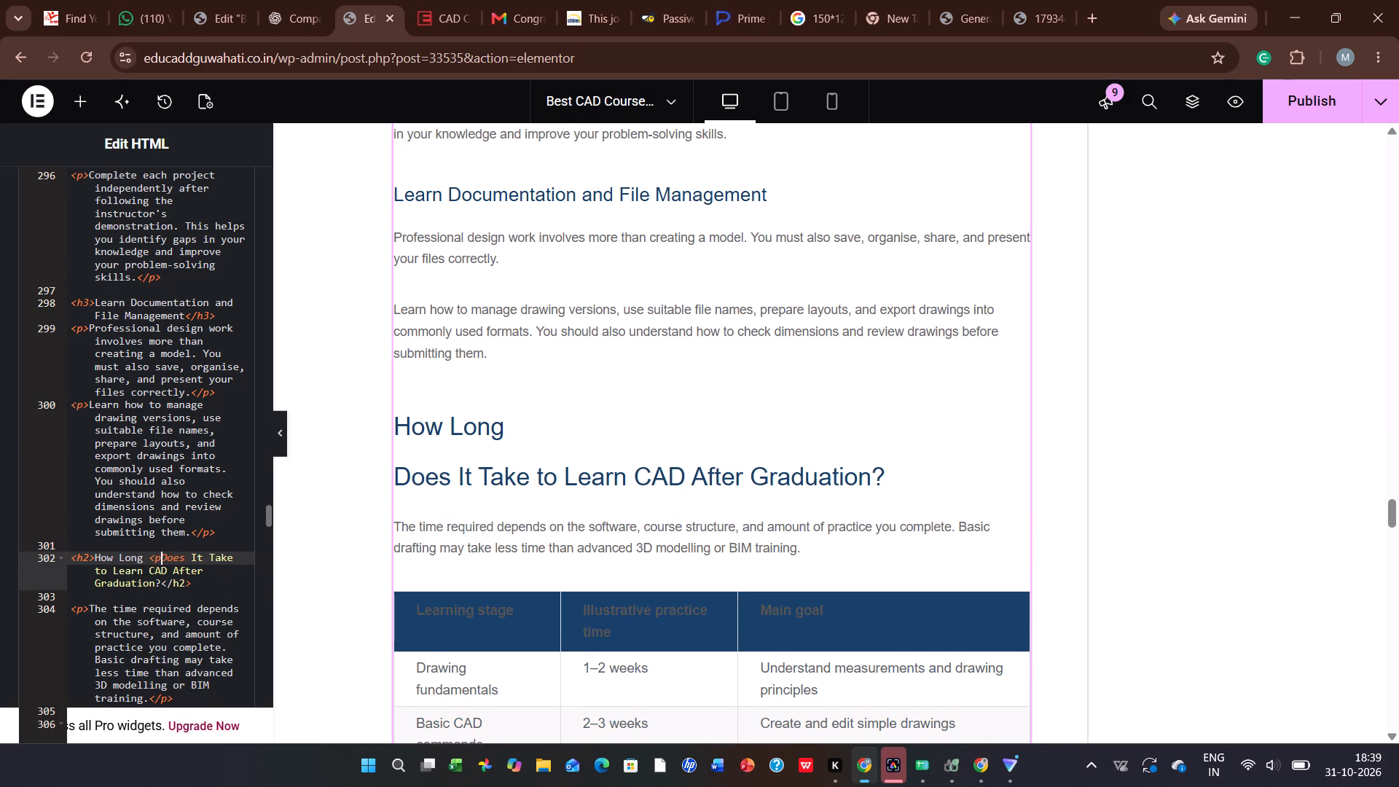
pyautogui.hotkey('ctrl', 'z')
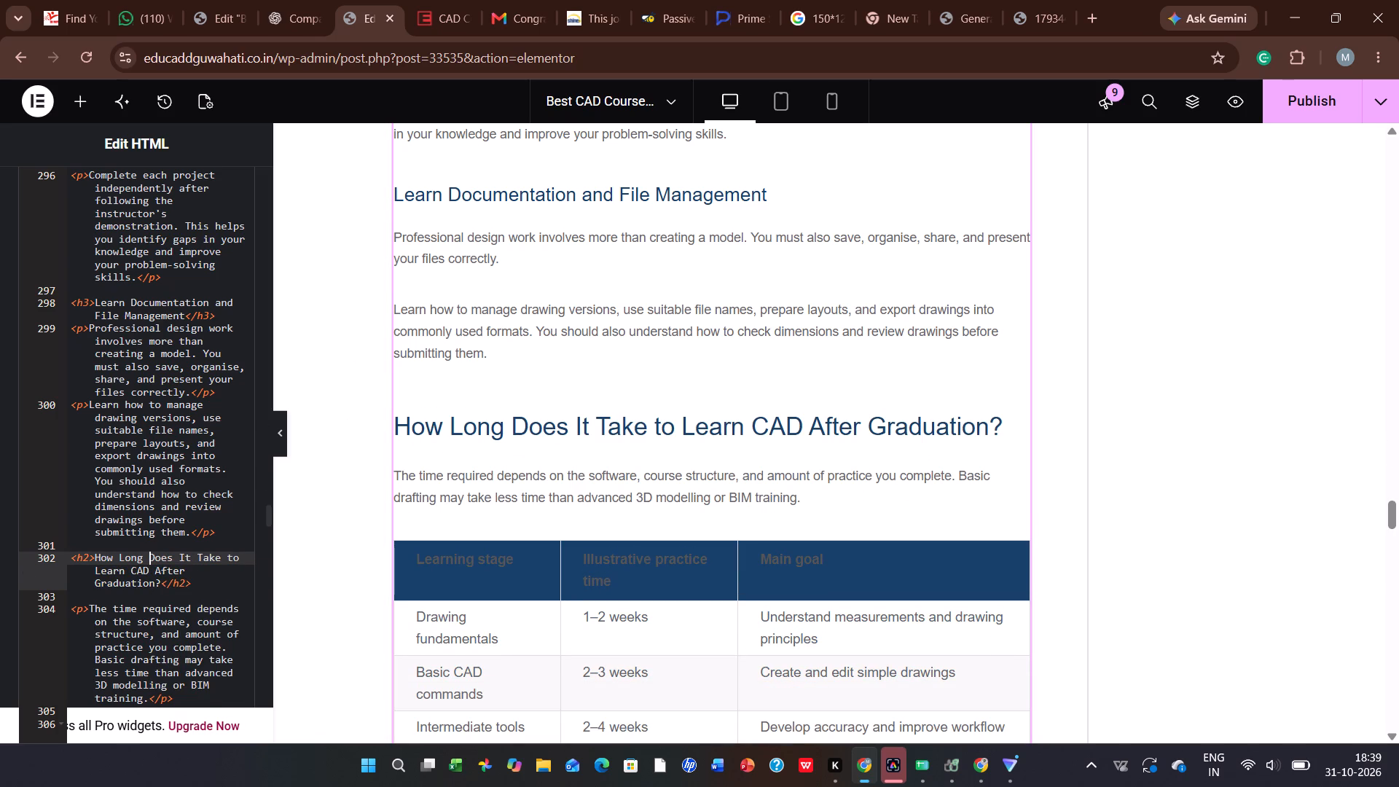
# Start a new <p> element on the empty line between the "Learn how to manage drawing versions" paragraph and the "How Long Does It Take" heading.
pyautogui.click(219, 533)
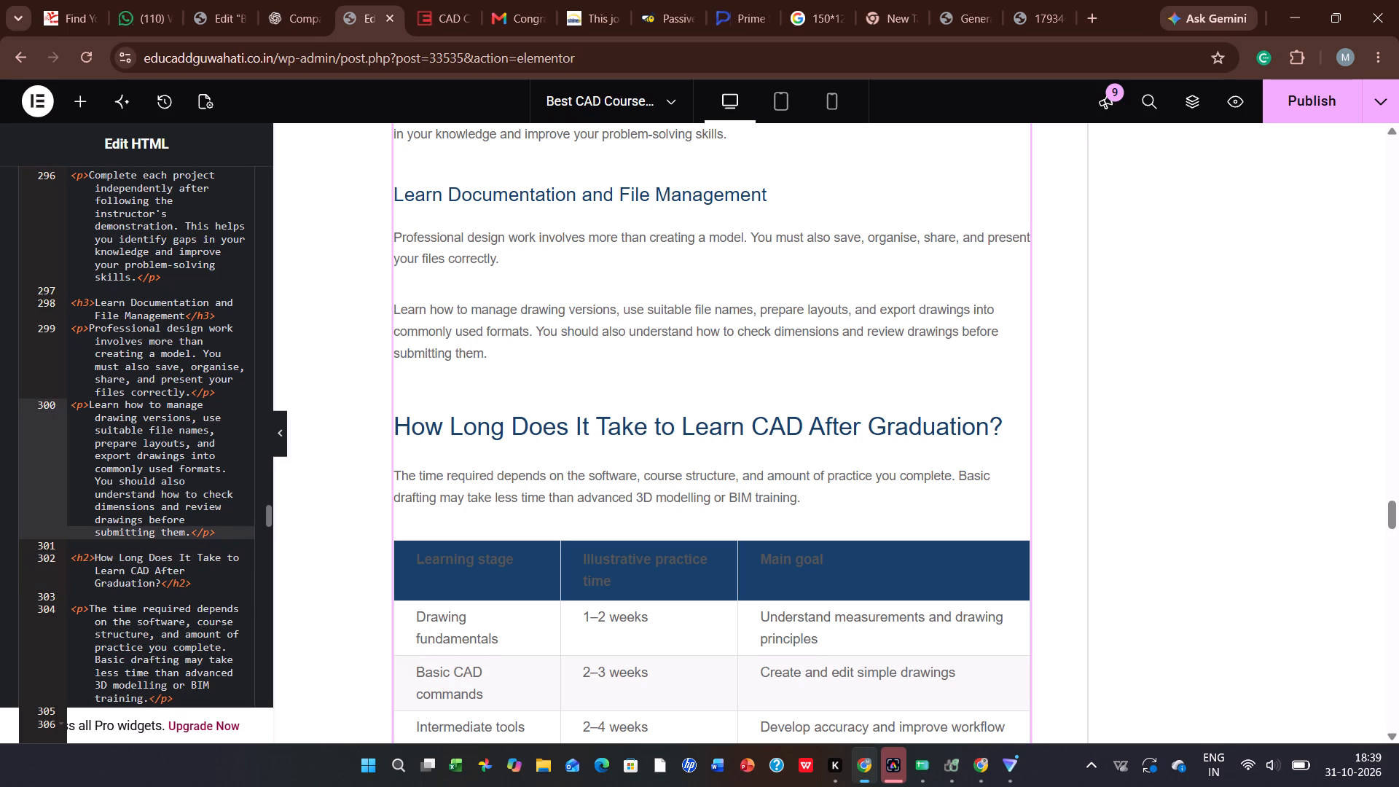
pyautogui.click(135, 546)
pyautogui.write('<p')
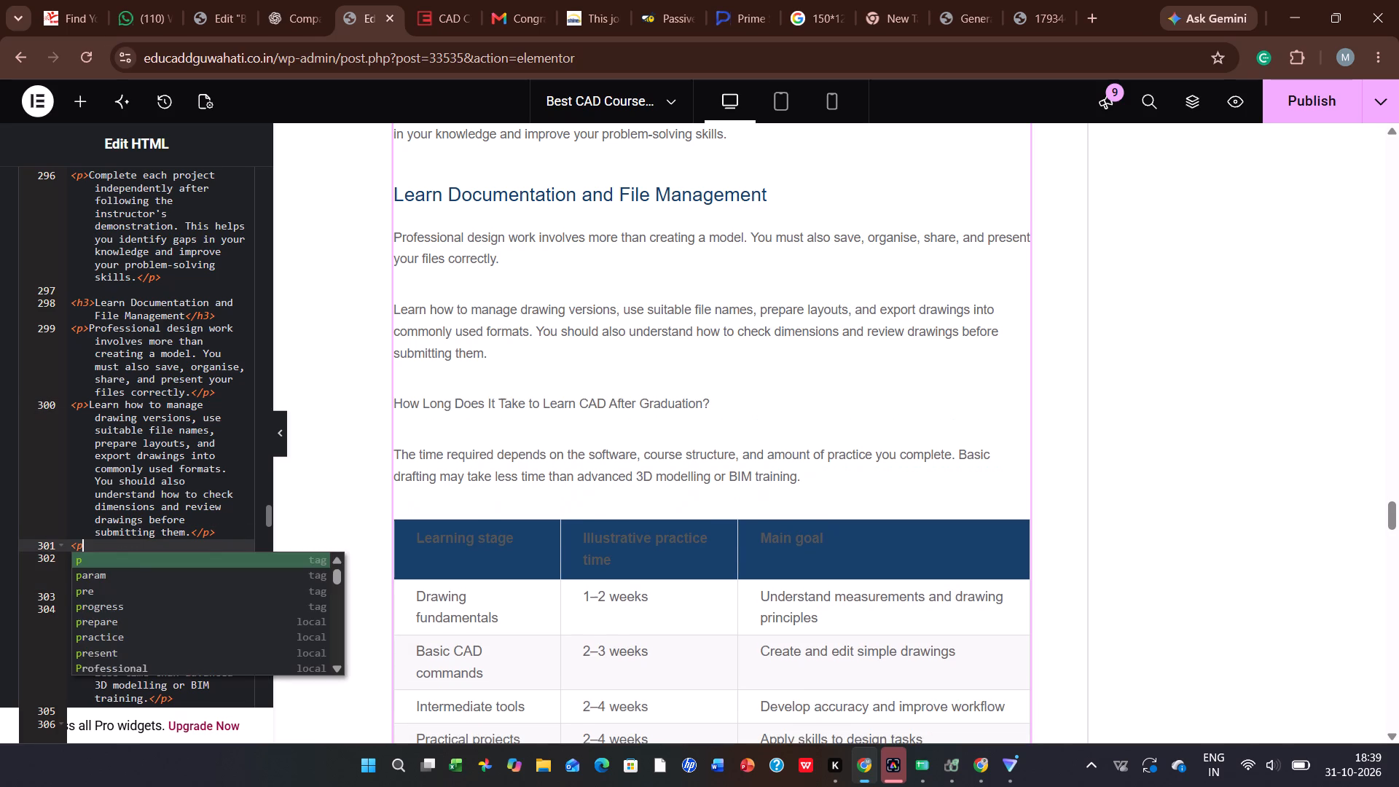